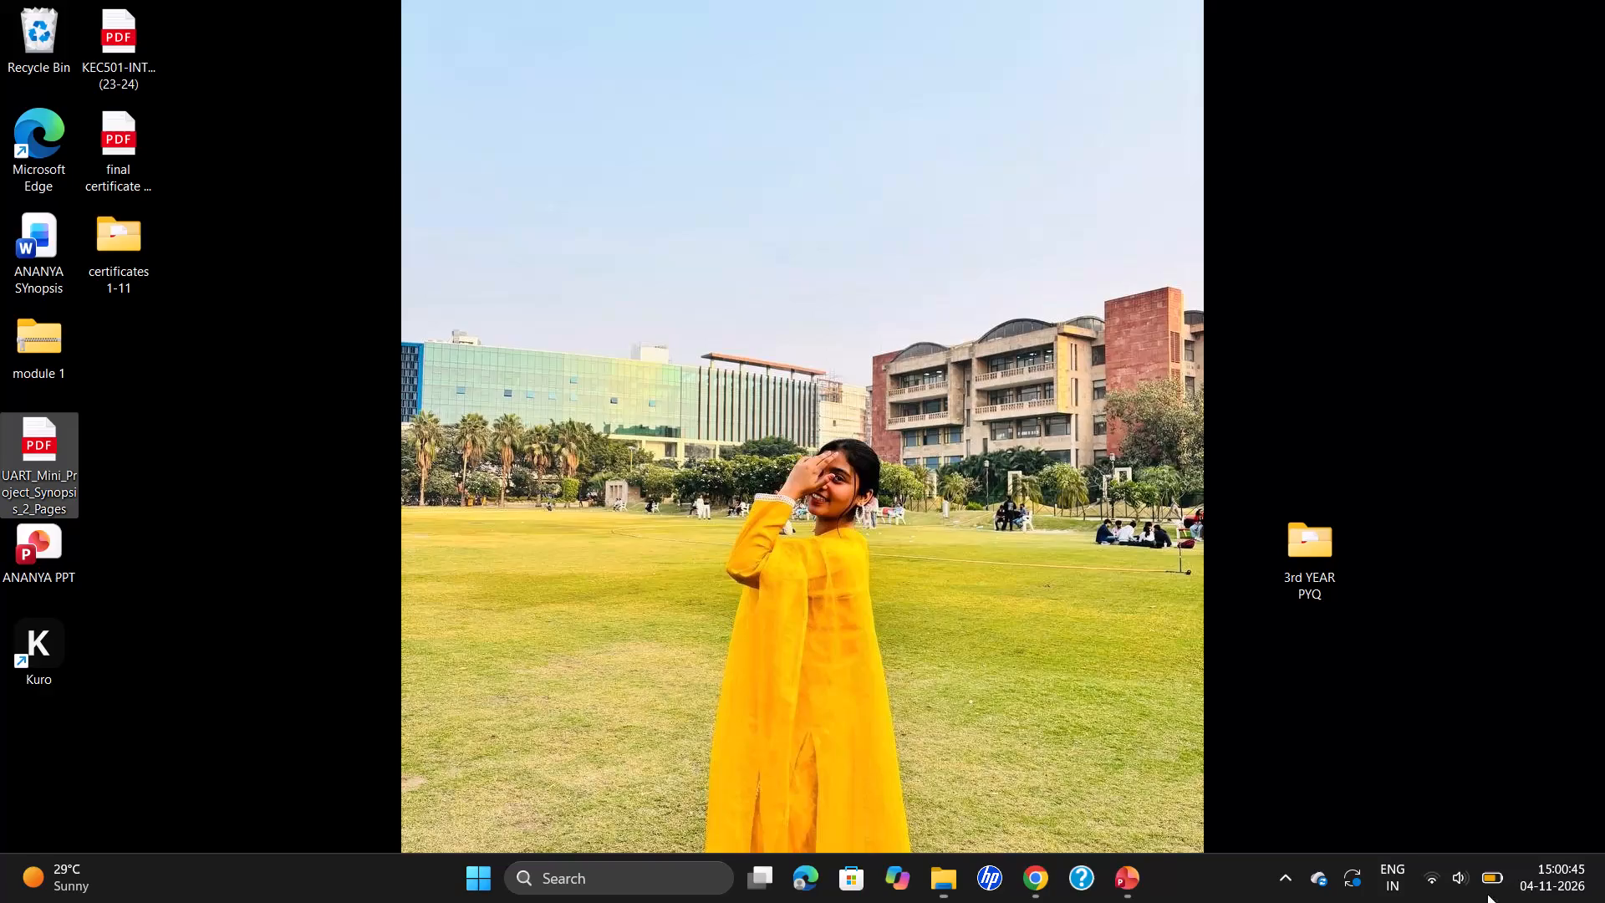
Switch to the open PowerPoint presentation and add the title "Dr." before the supervisor's name on the title slide.
{"action": "left_click", "coordinate": [1140, 890]}
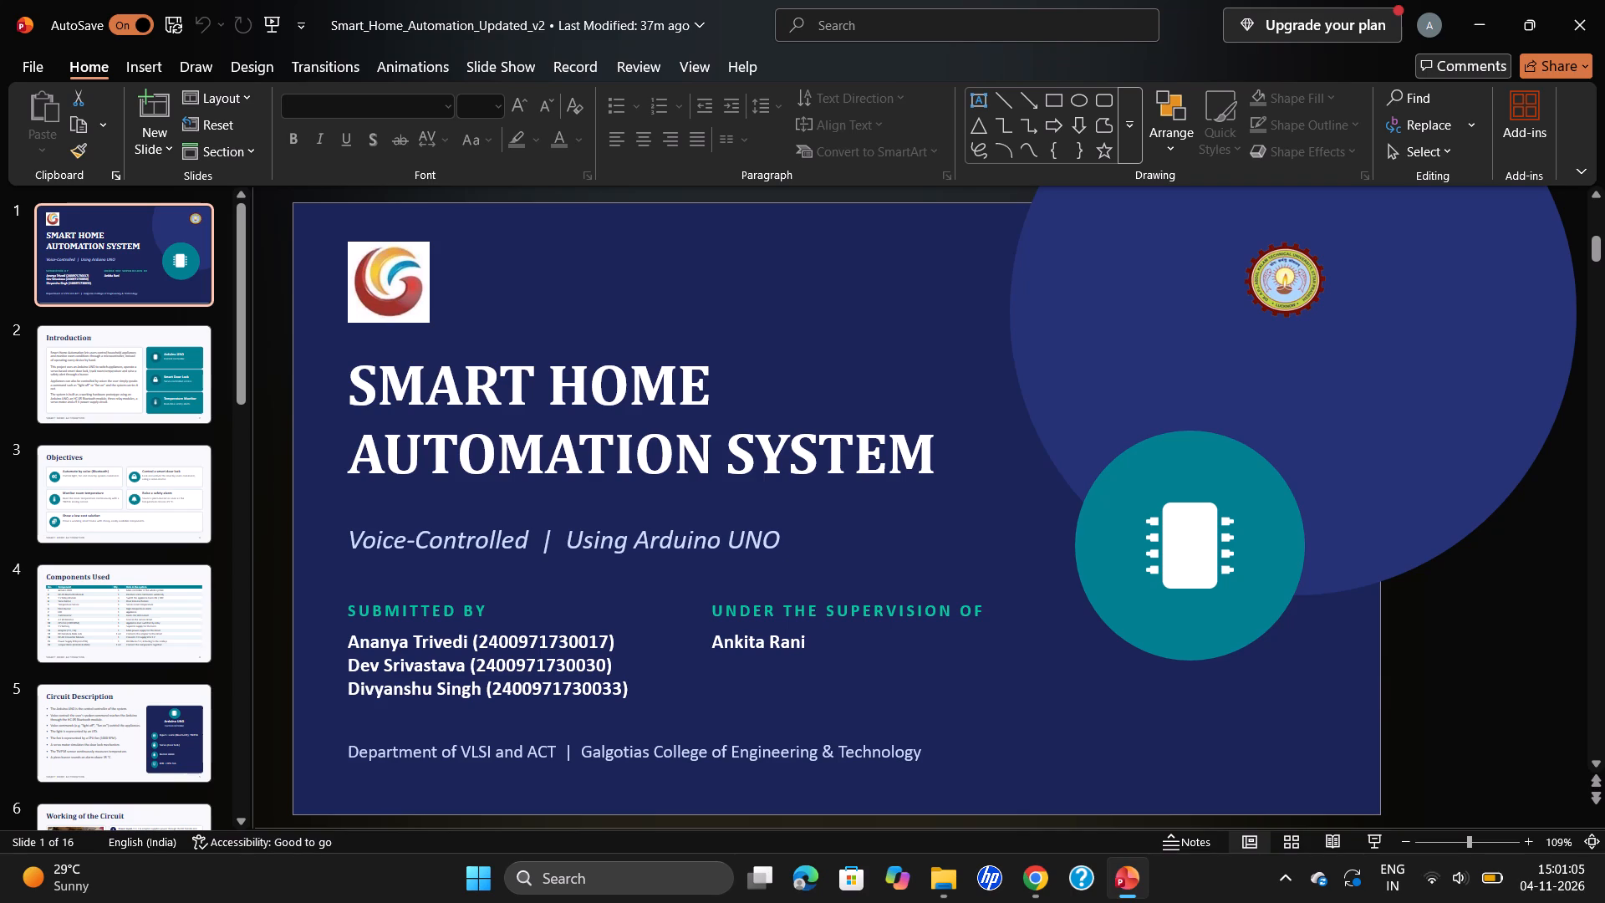
{"action": "left_click", "coordinate": [721, 634]}
{"action": "key", "text": "Left"}
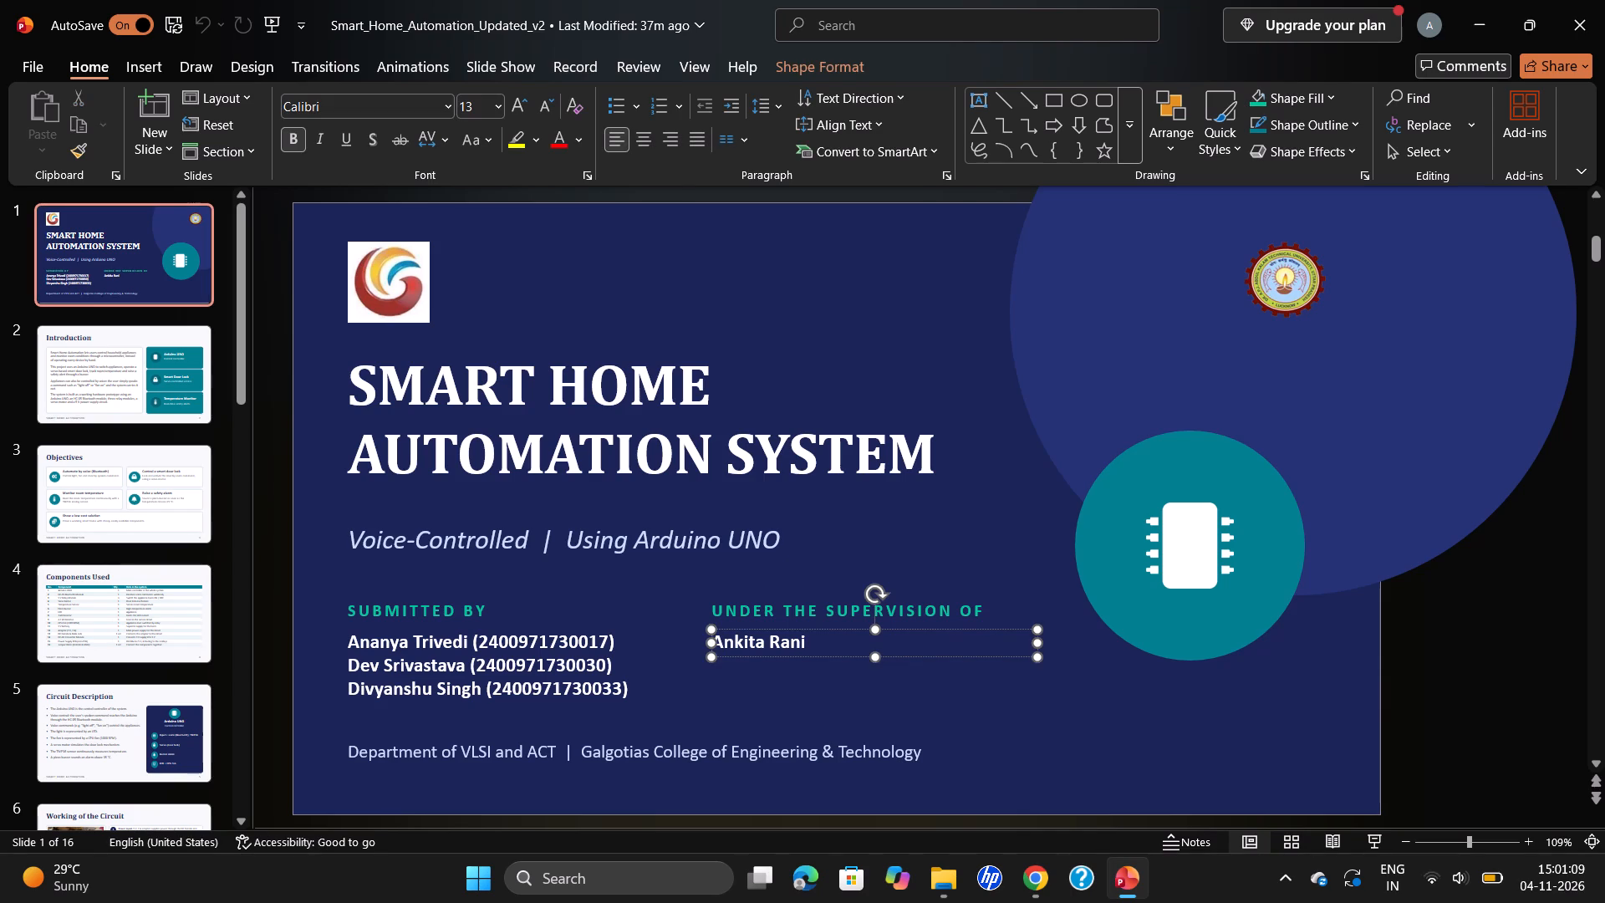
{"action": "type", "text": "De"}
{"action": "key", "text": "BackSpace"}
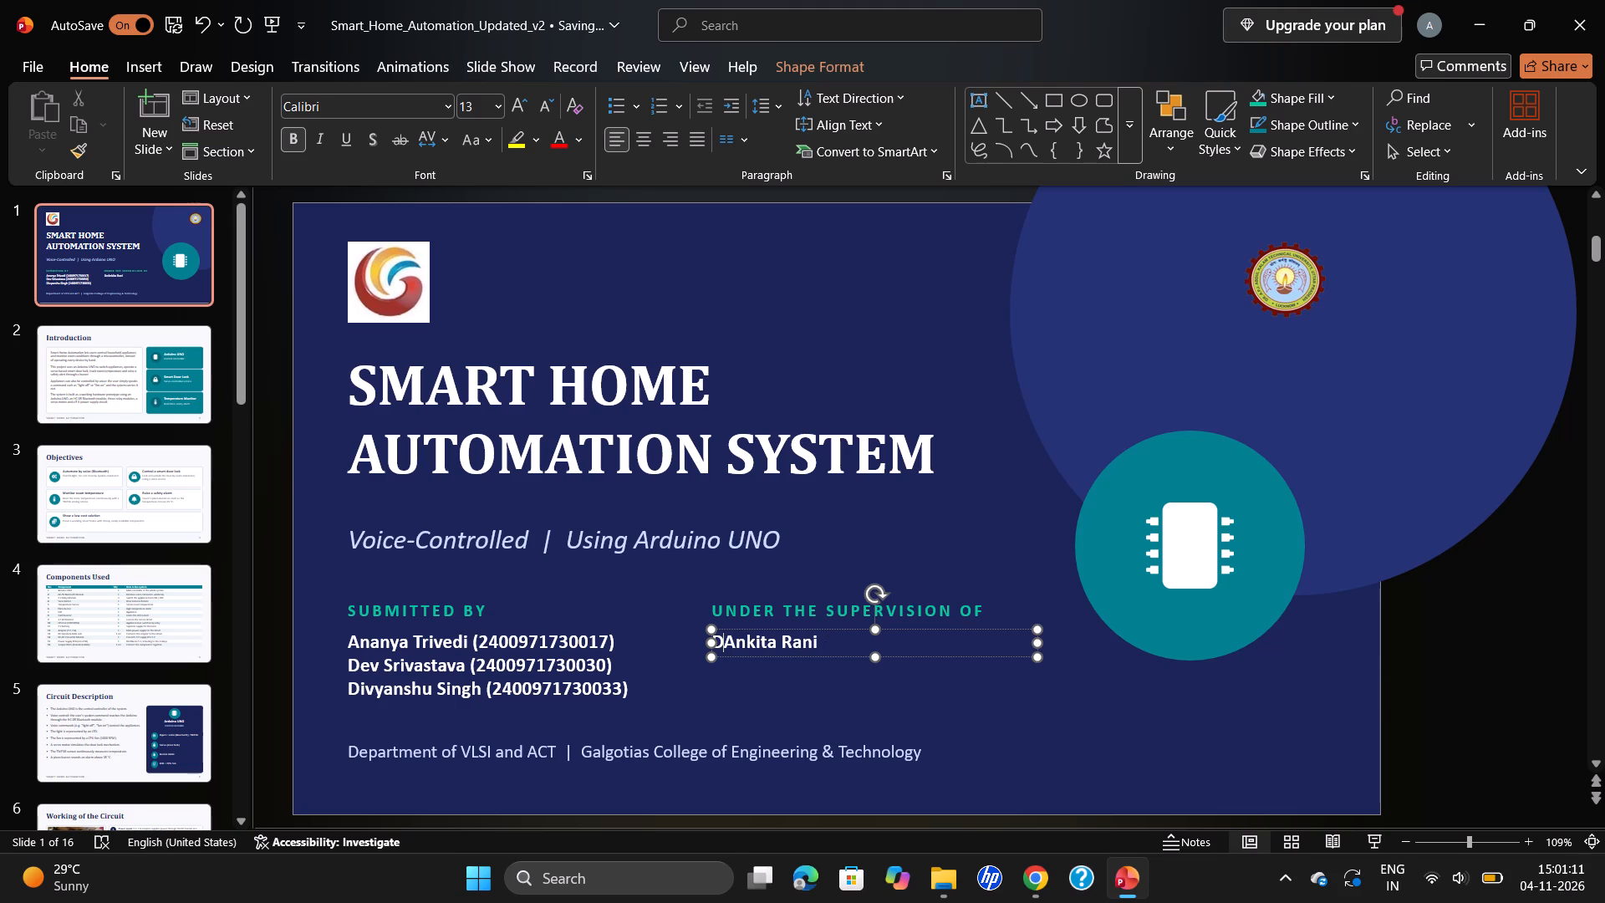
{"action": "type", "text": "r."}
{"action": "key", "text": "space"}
Add the line "Assistant Professor" directly beneath the supervisor's name on the title slide.
{"action": "left_click", "coordinate": [839, 643]}
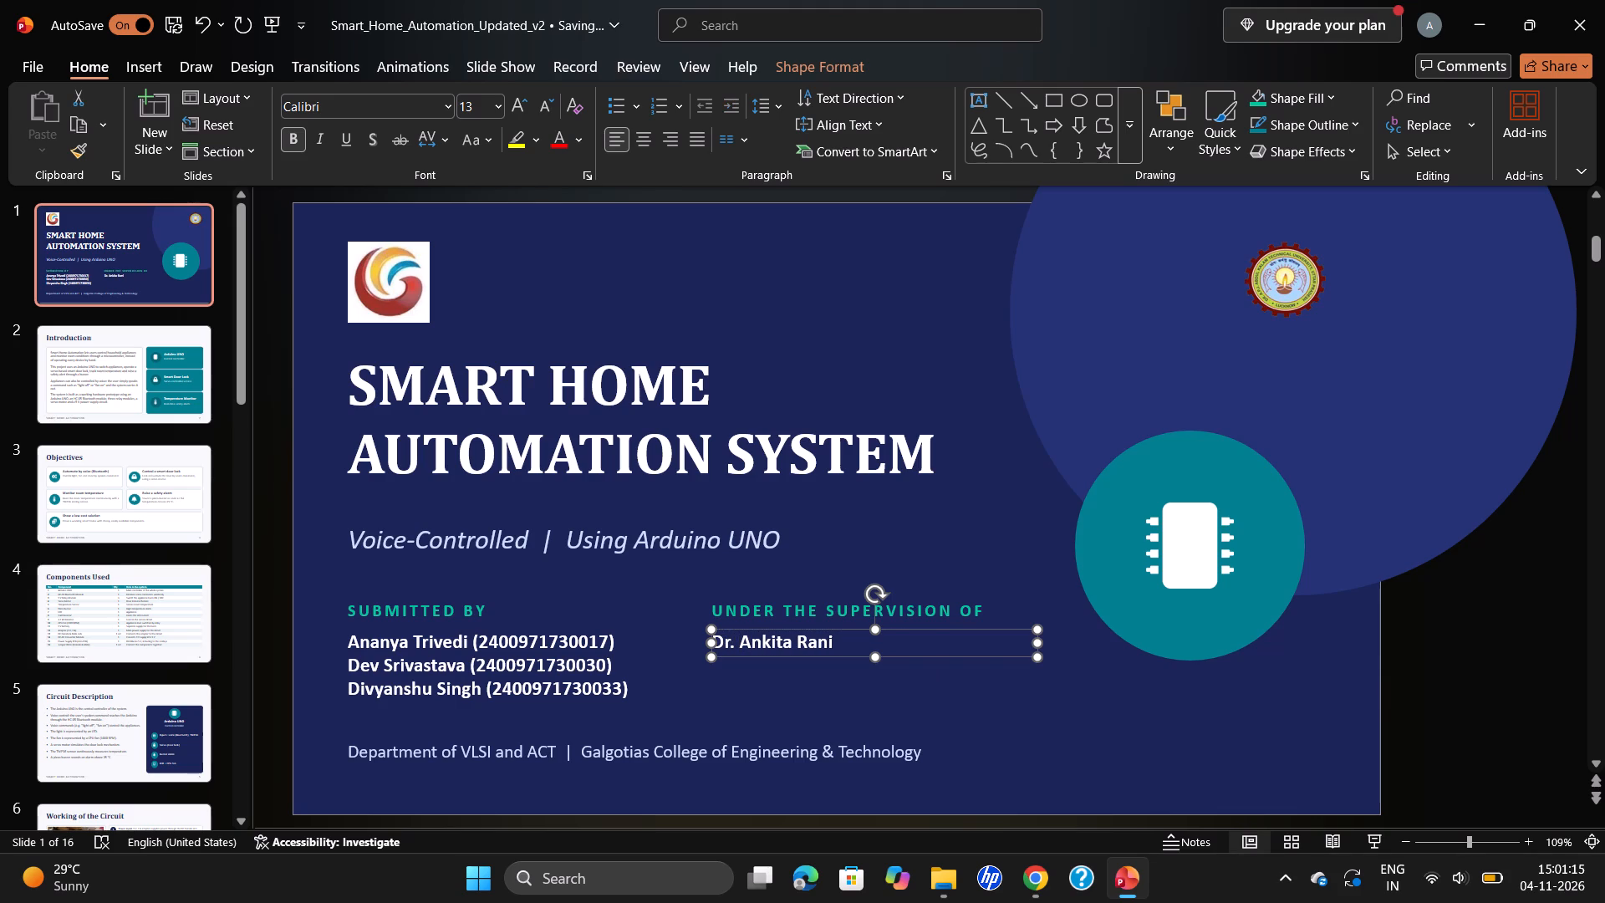
{"action": "left_click", "coordinate": [833, 643]}
{"action": "key", "text": "shift+Return"}
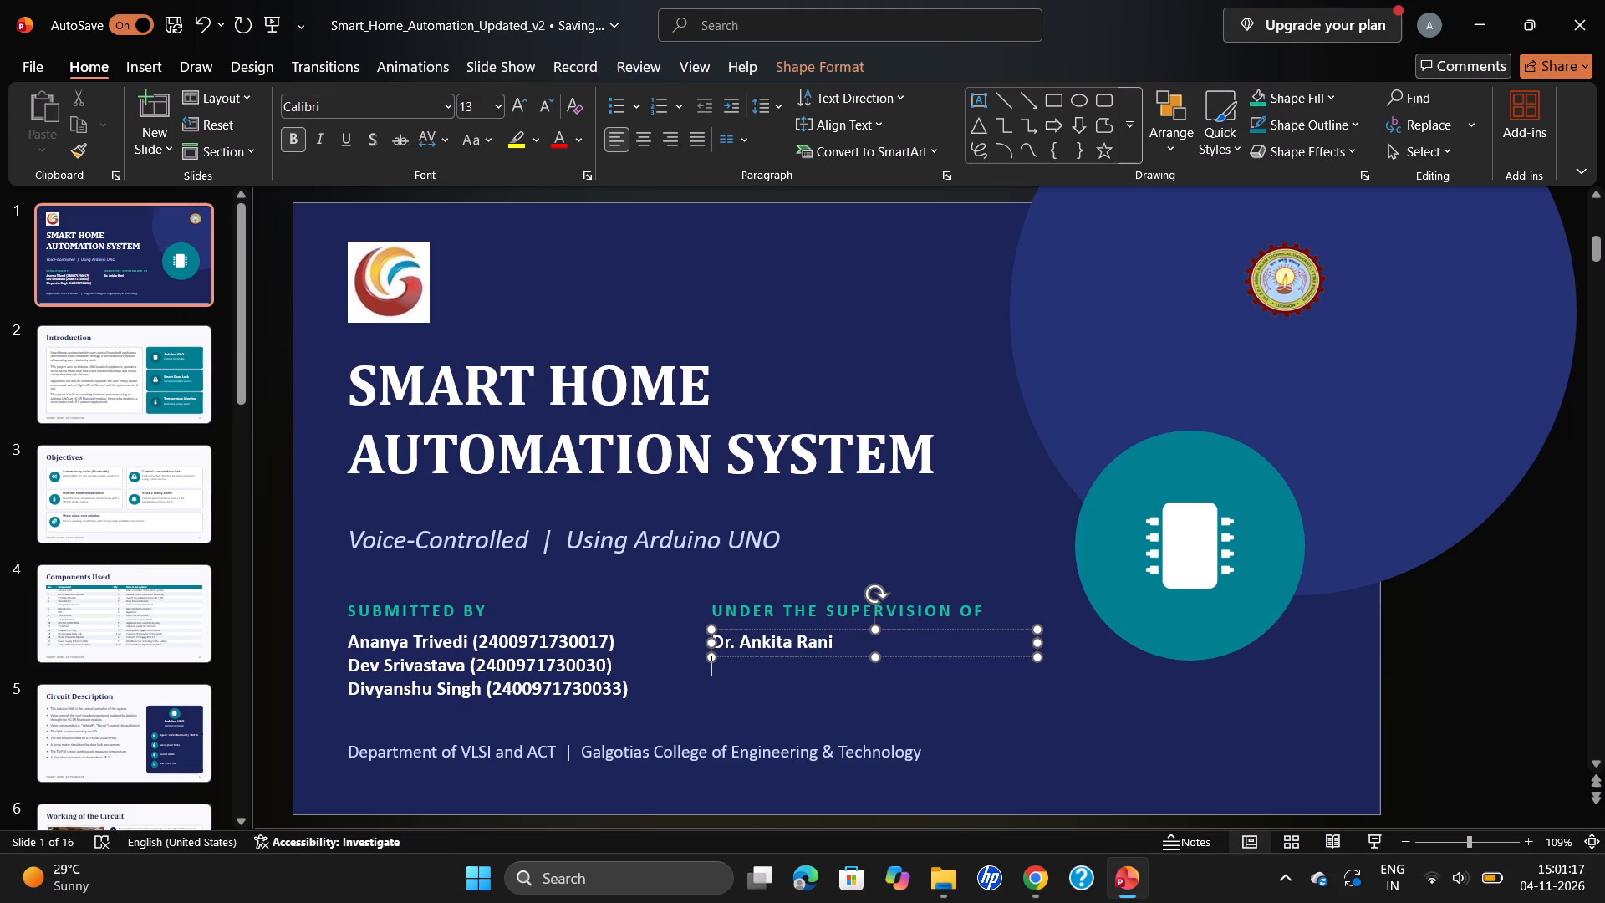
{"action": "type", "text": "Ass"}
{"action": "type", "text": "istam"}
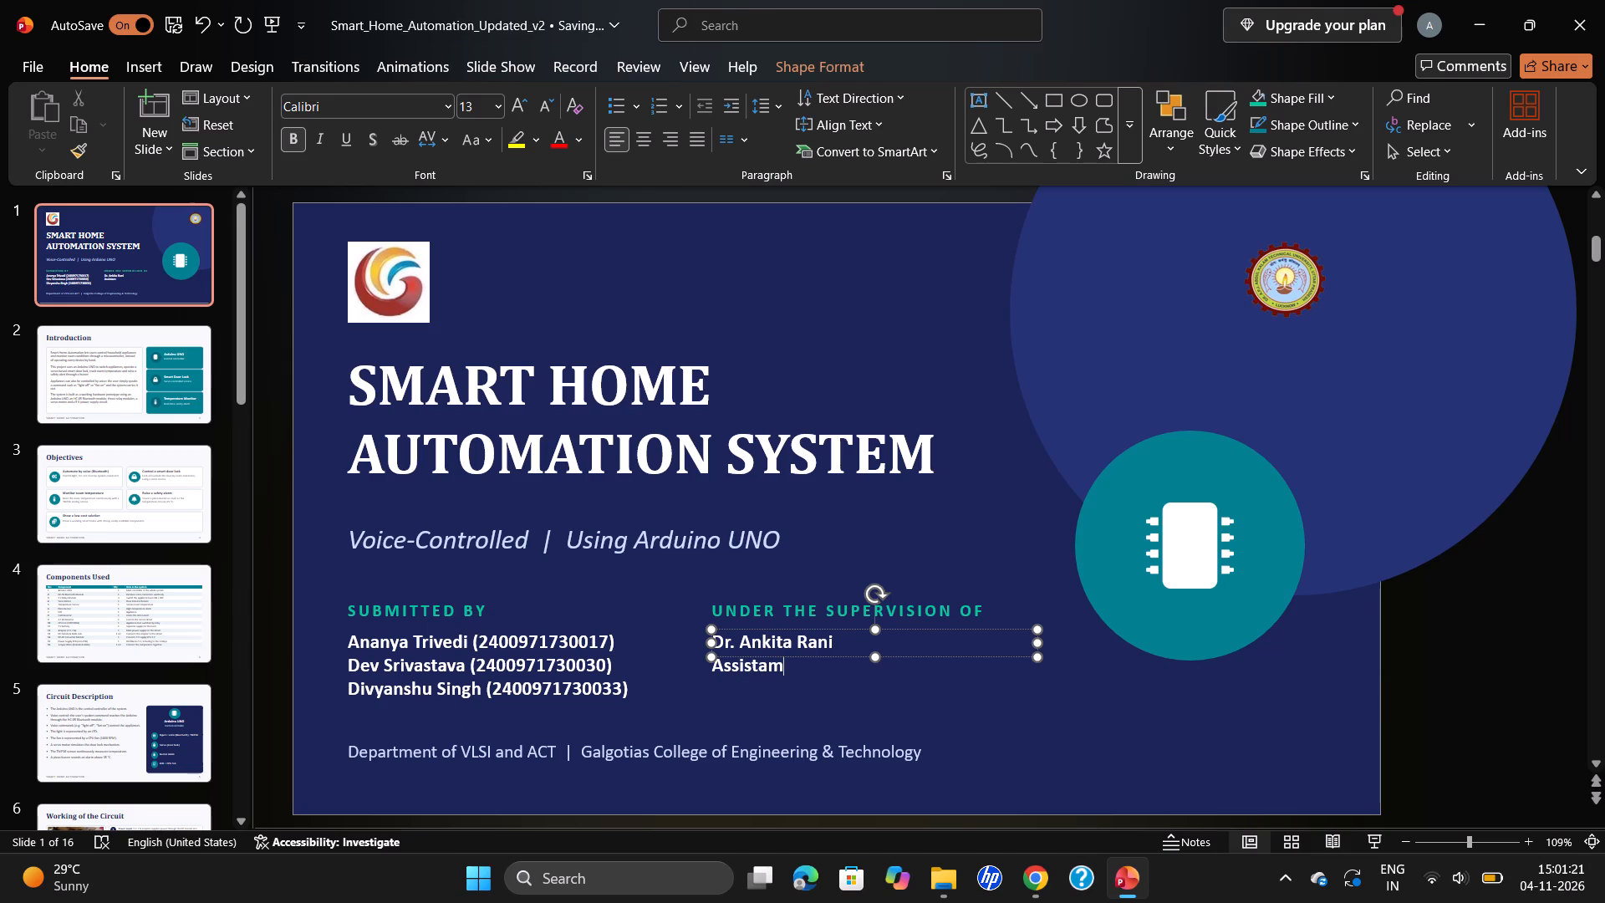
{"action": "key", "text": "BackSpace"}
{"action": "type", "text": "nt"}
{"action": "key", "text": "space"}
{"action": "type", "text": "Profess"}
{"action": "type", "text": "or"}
{"action": "left_click", "coordinate": [1144, 711]}
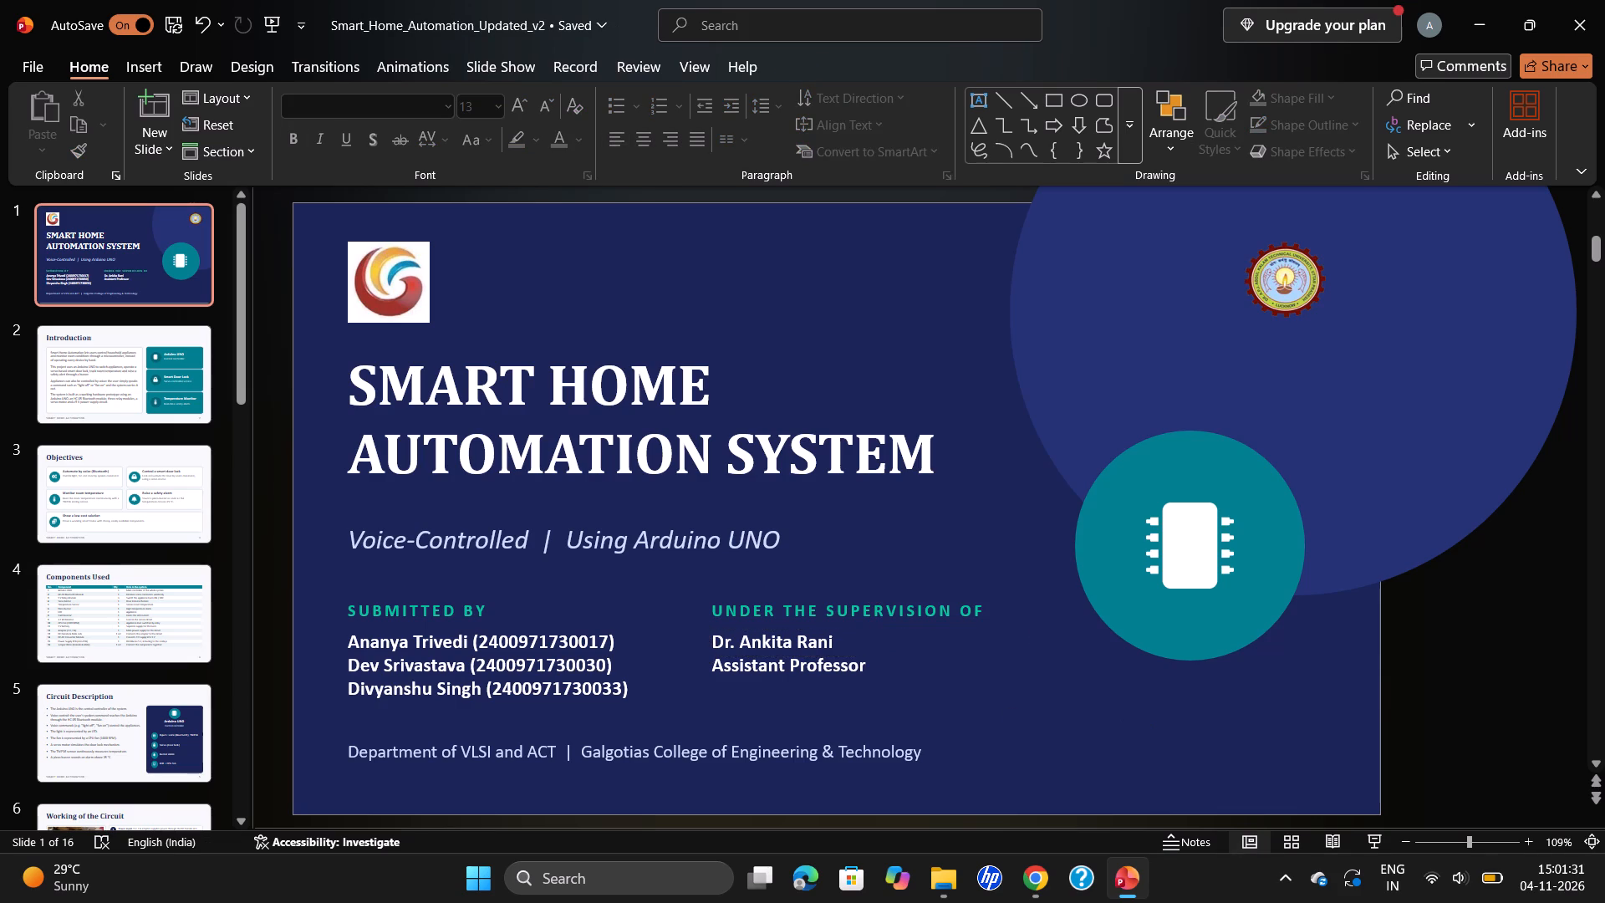
Correct the department line on the title slide to "Department of VLSI and CT" by deleting the A from "ACT".
{"action": "double_click", "coordinate": [532, 748]}
{"action": "left_click", "coordinate": [532, 748]}
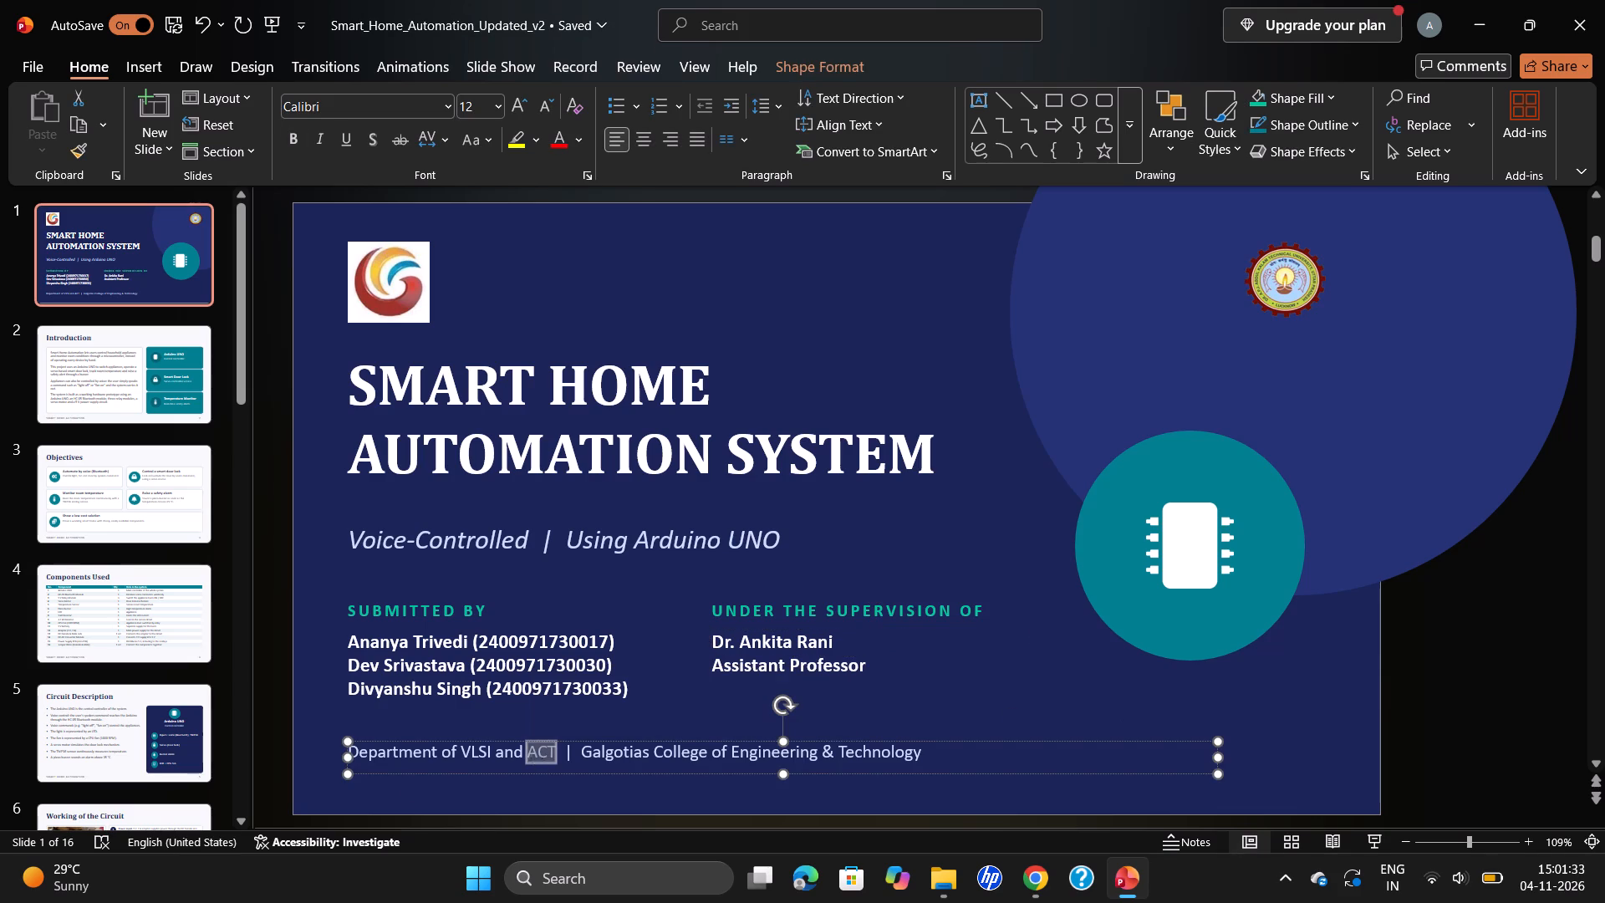
{"action": "key", "text": "Delete"}
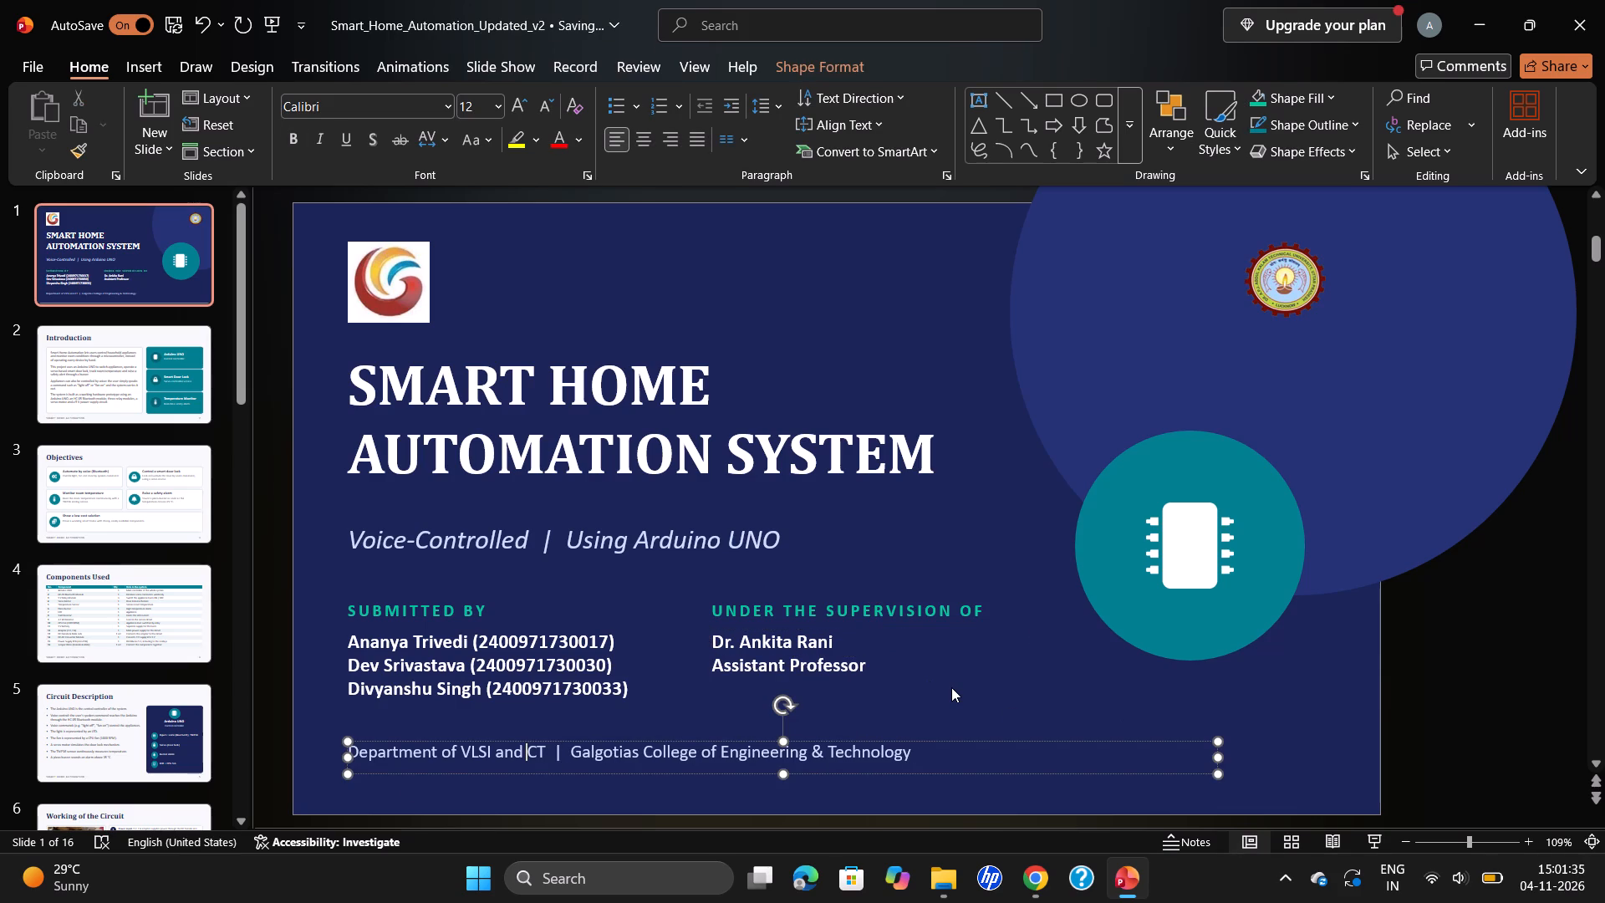
{"action": "left_click", "coordinate": [951, 687]}
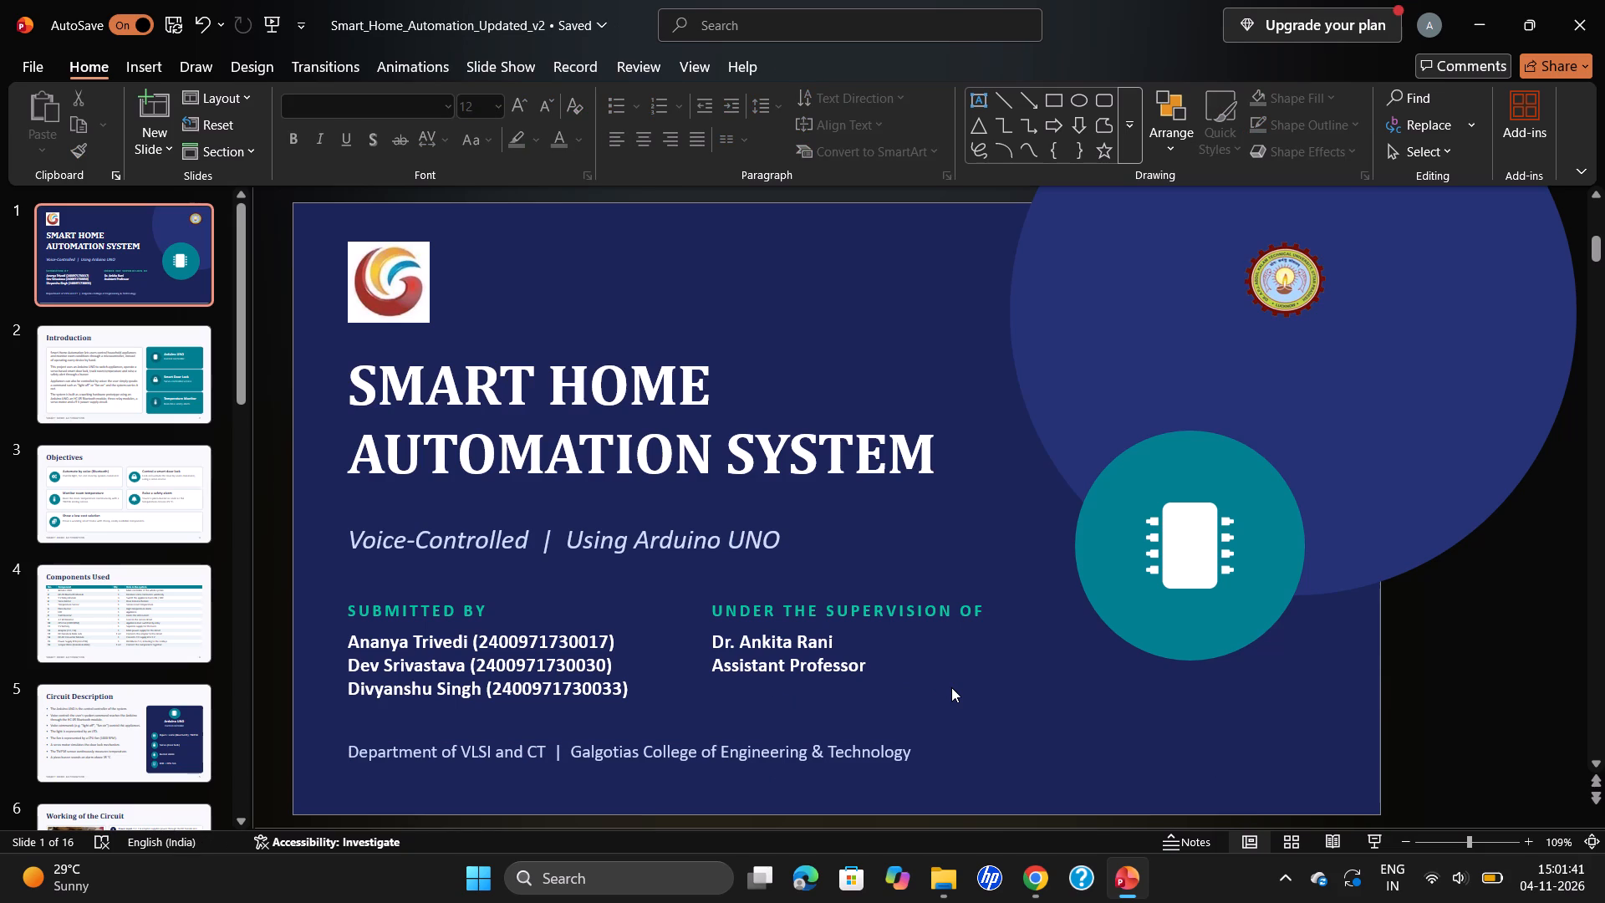
Expand the abbreviation "CT" to "Communication Technology" in the department line at the bottom of the title slide.
{"action": "left_click", "coordinate": [535, 752]}
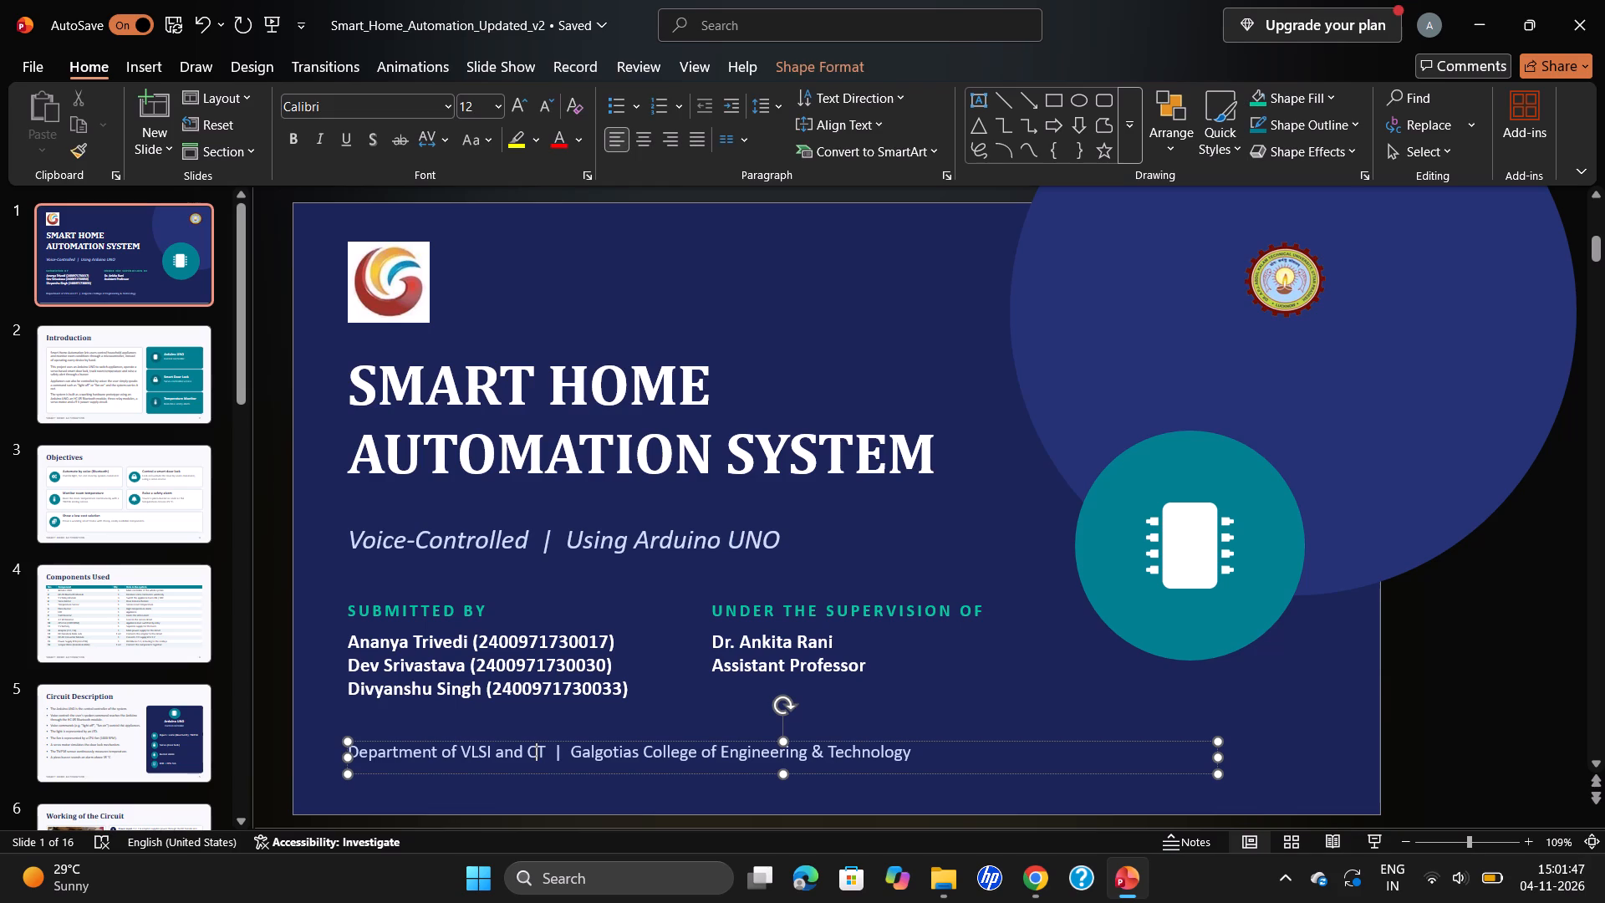
{"action": "type", "text": "ommuni"}
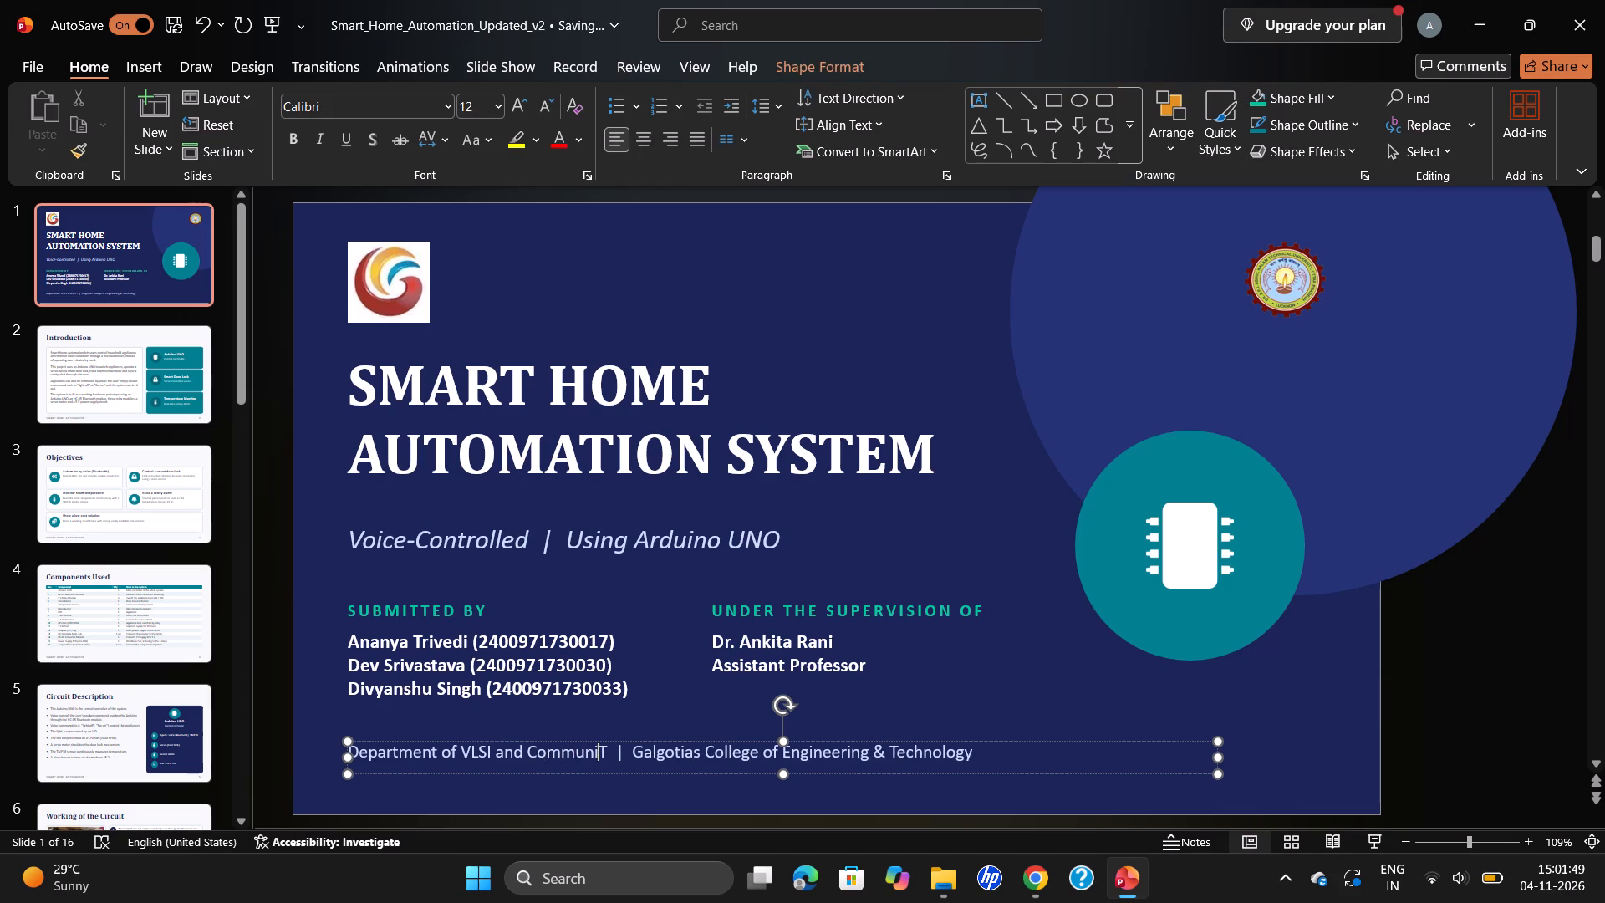
{"action": "key", "text": "BackSpace"}
{"action": "key", "text": "BackSpace"}
{"action": "key", "text": "BackSpace"}
{"action": "key", "text": "BackSpace"}
{"action": "key", "text": "BackSpace"}
{"action": "key", "text": "BackSpace"}
{"action": "key", "text": "BackSpace"}
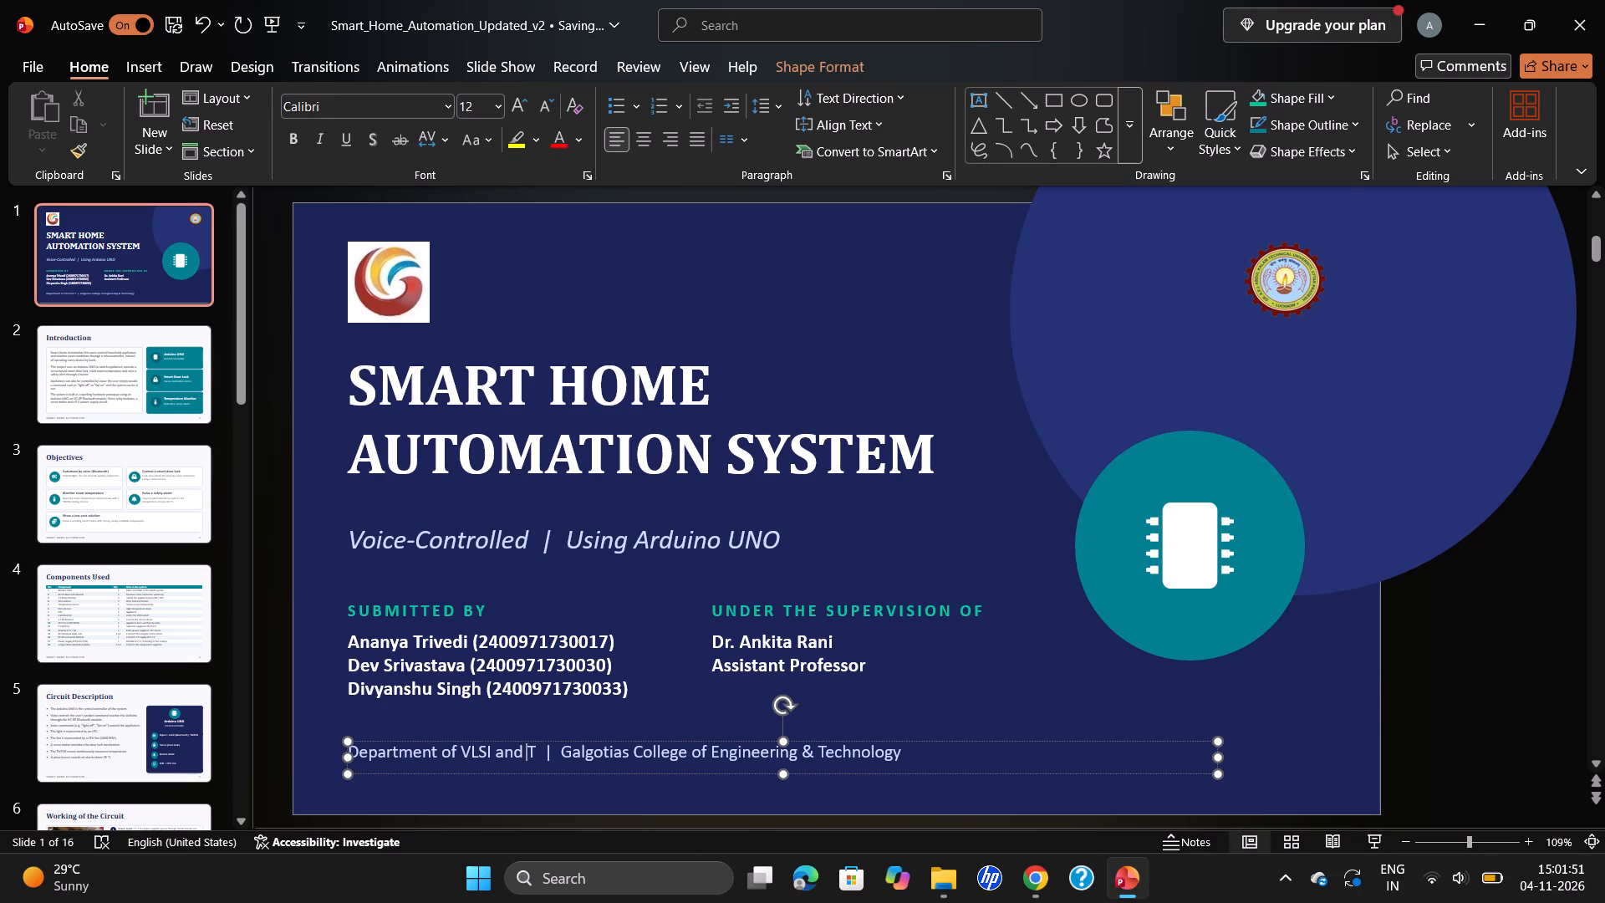
{"action": "type", "text": "Communic"}
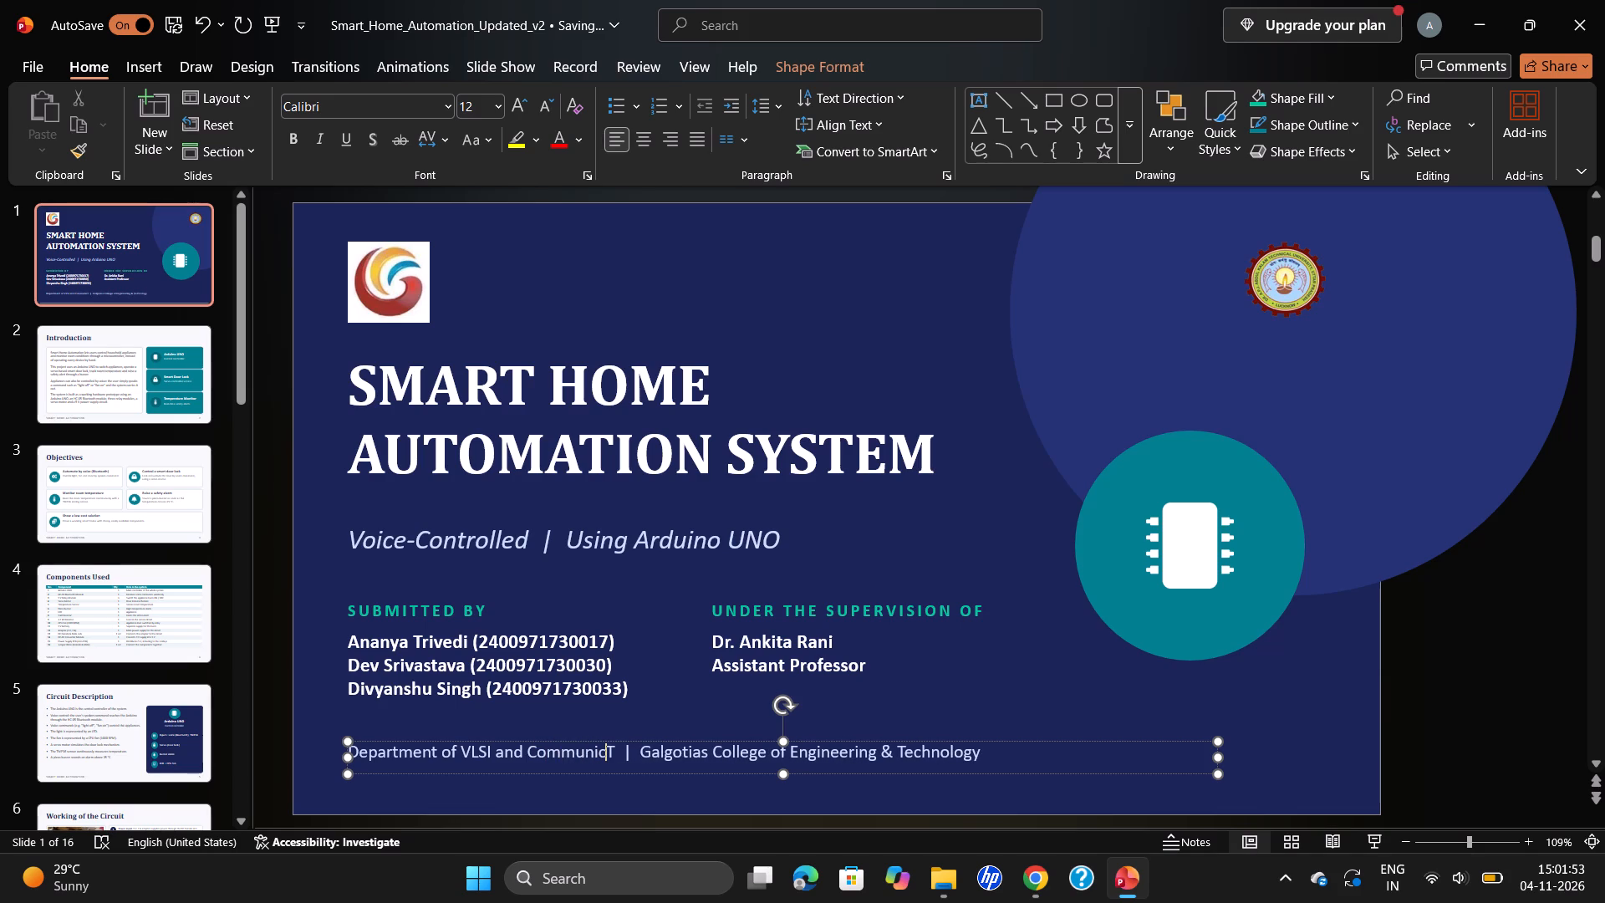
{"action": "type", "text": "ation"}
{"action": "key", "text": "space"}
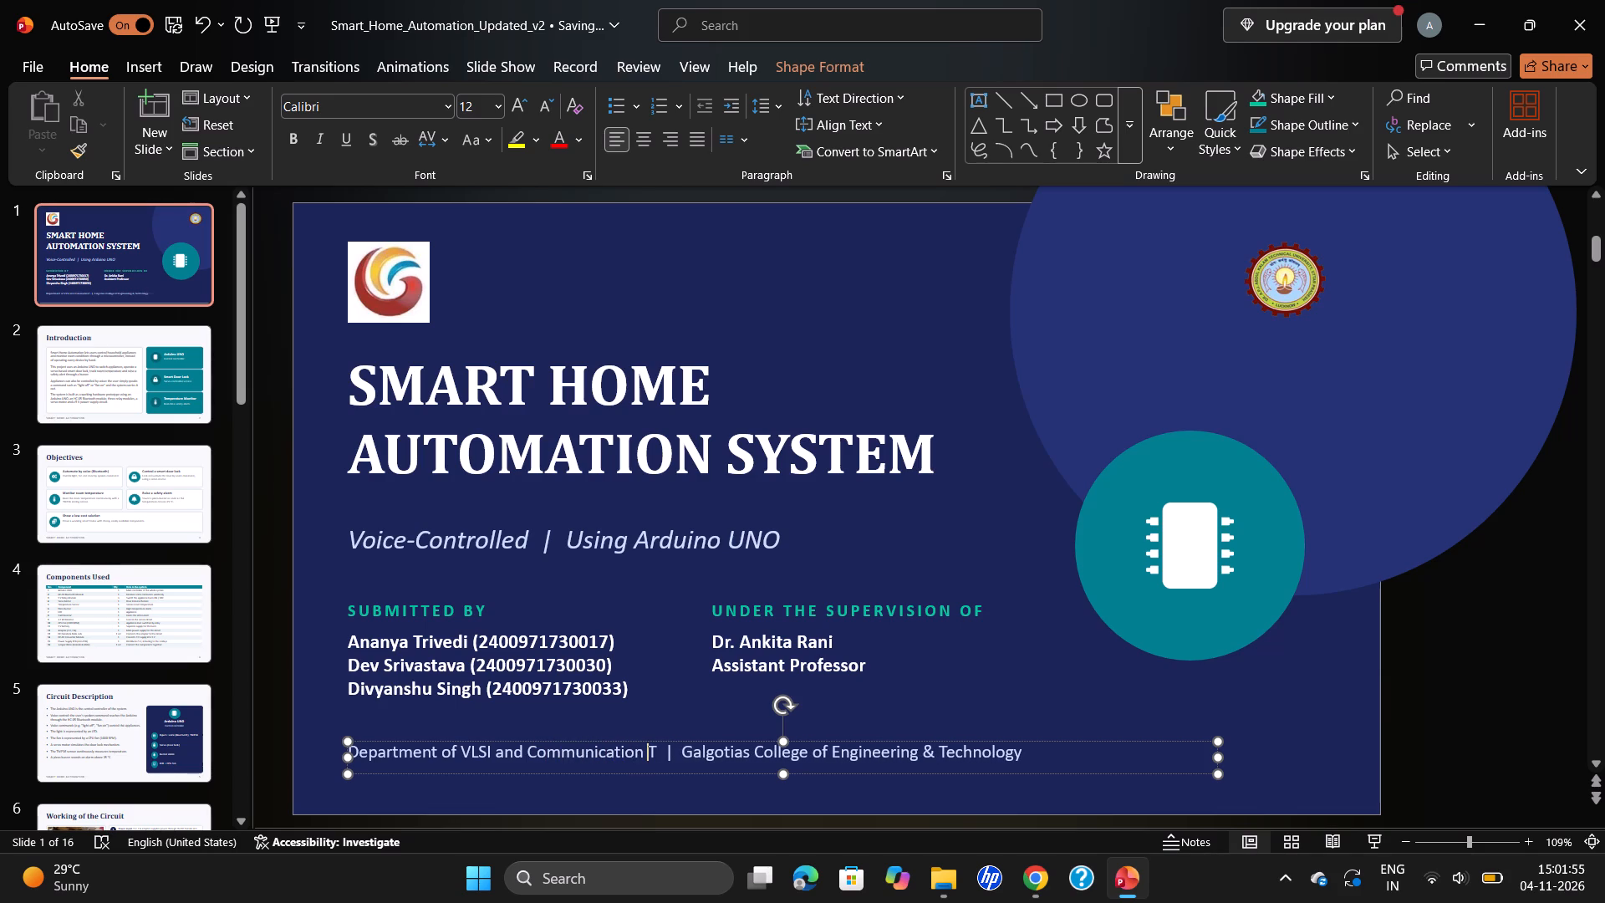
{"action": "key", "text": "Right"}
{"action": "type", "text": "echnolo"}
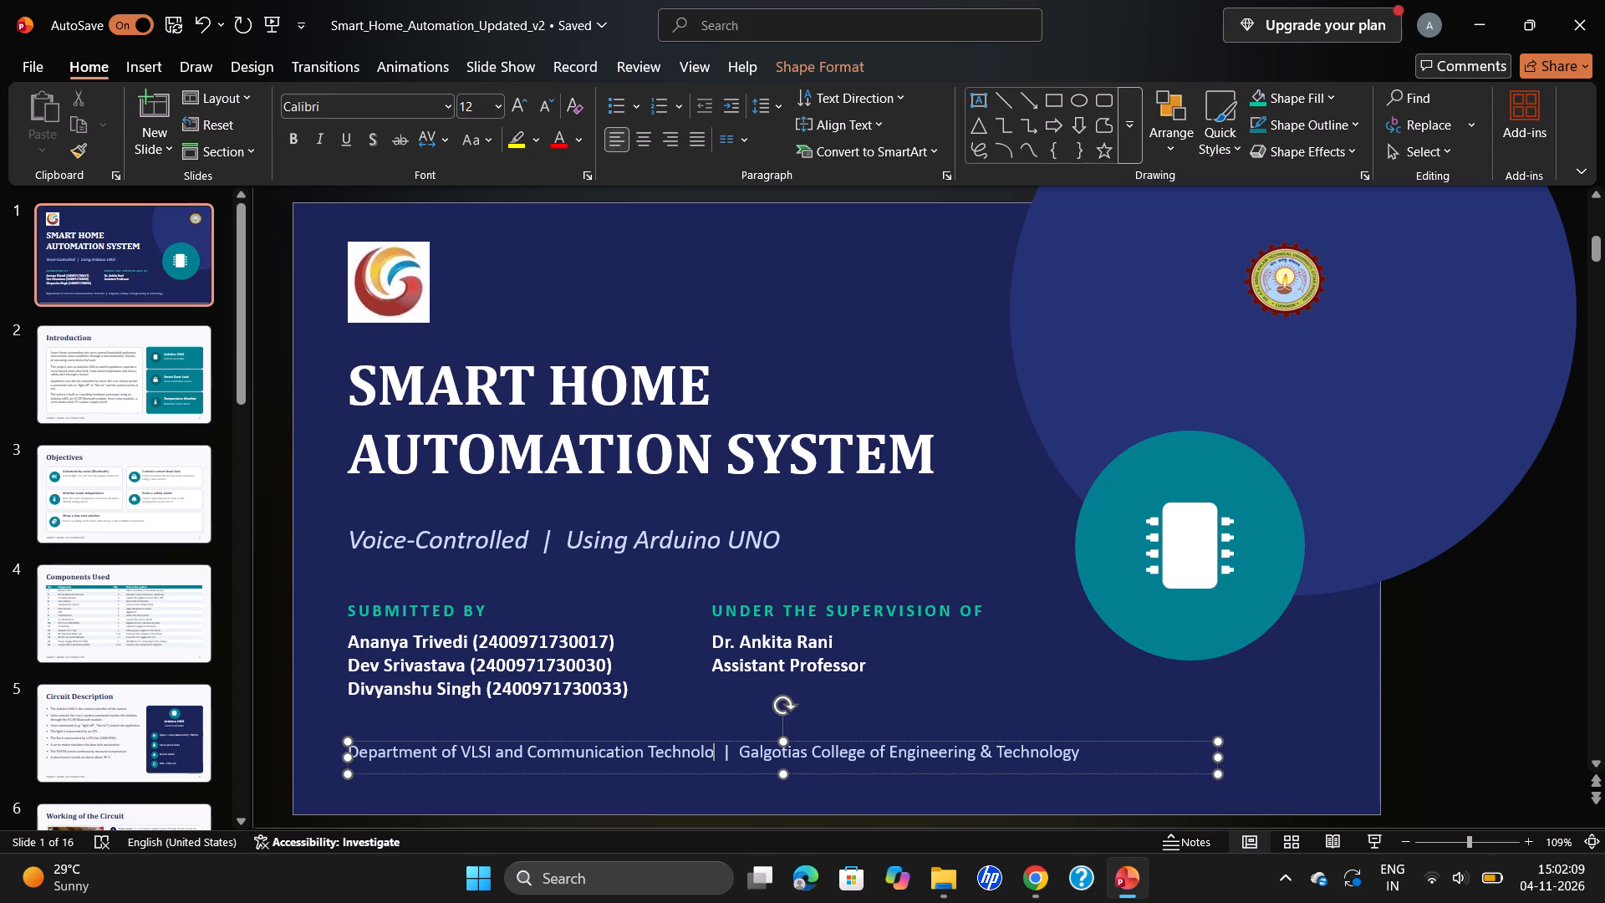
{"action": "type", "text": "gy"}
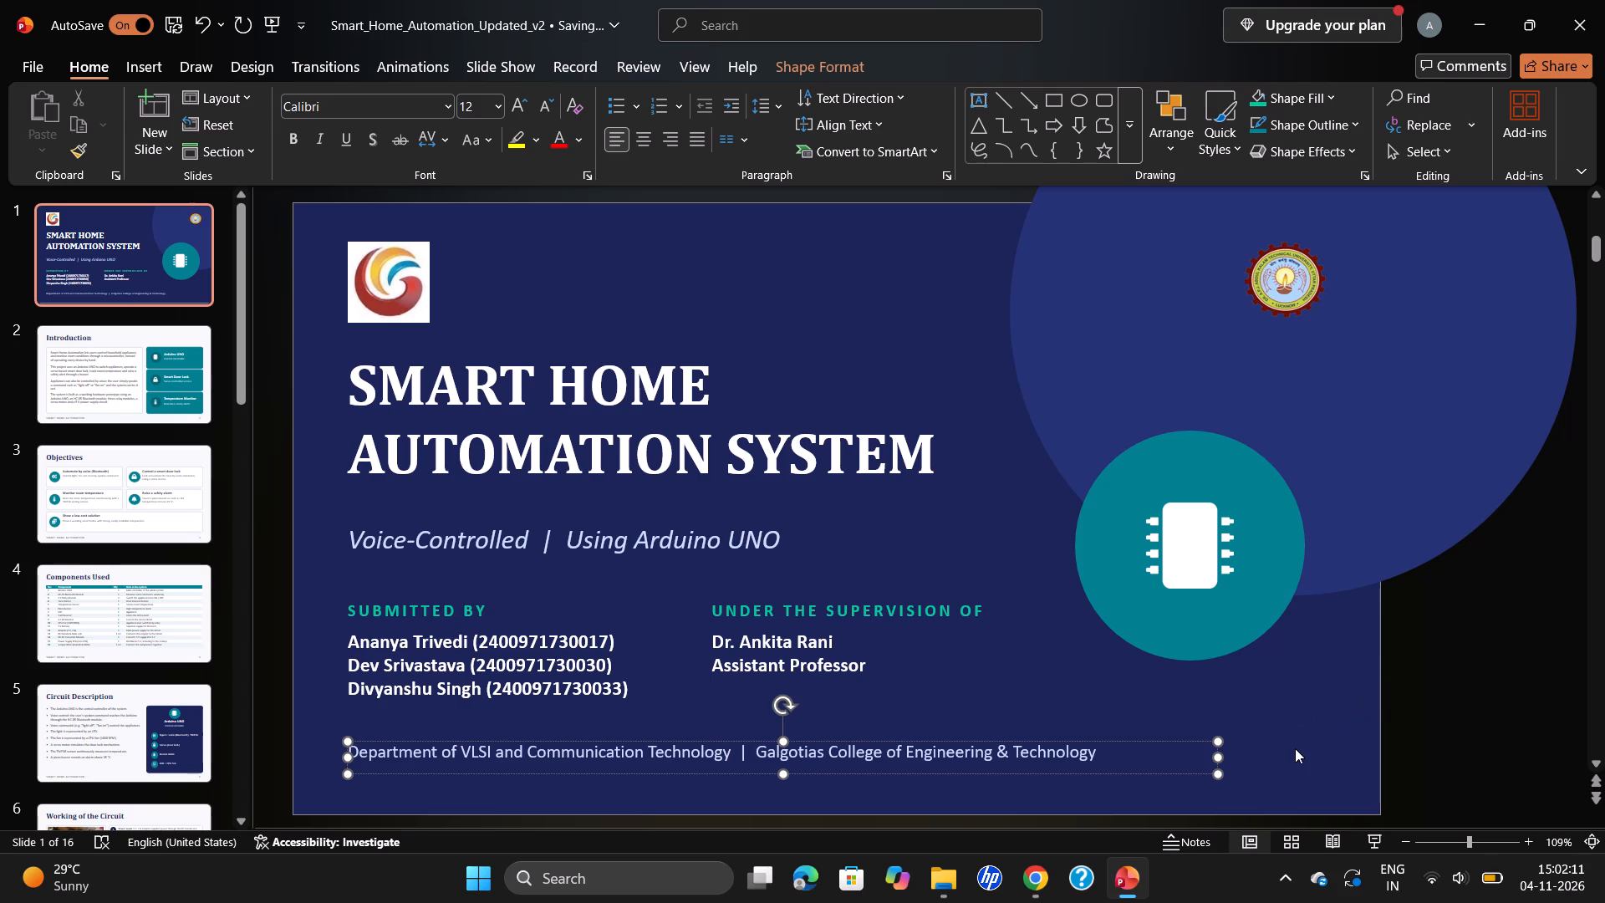
{"action": "left_click", "coordinate": [1295, 748]}
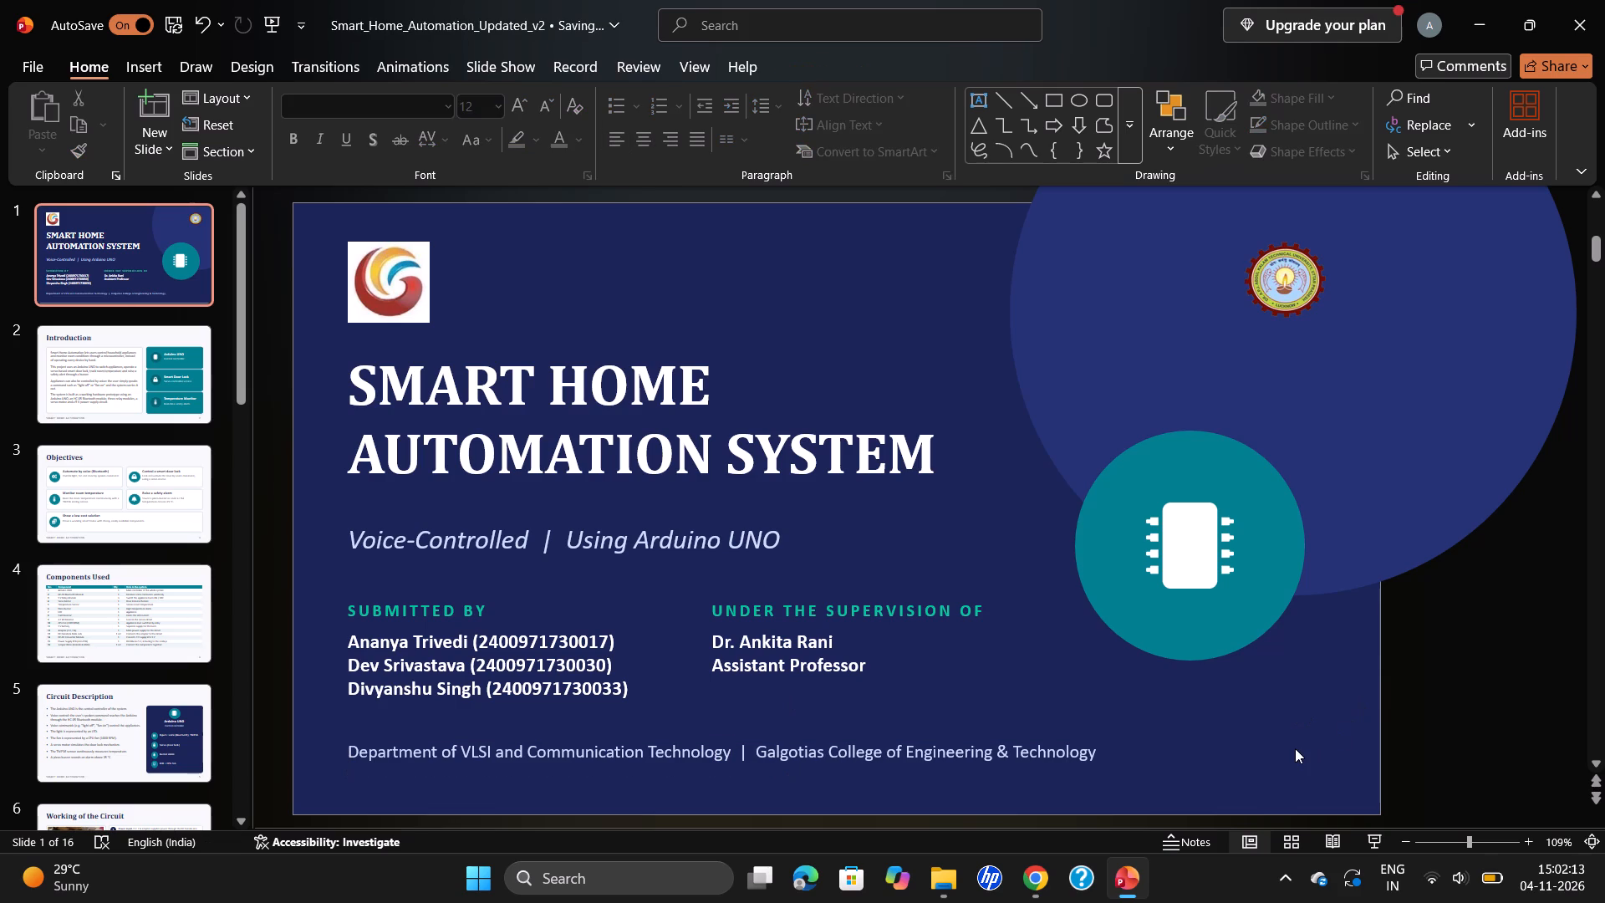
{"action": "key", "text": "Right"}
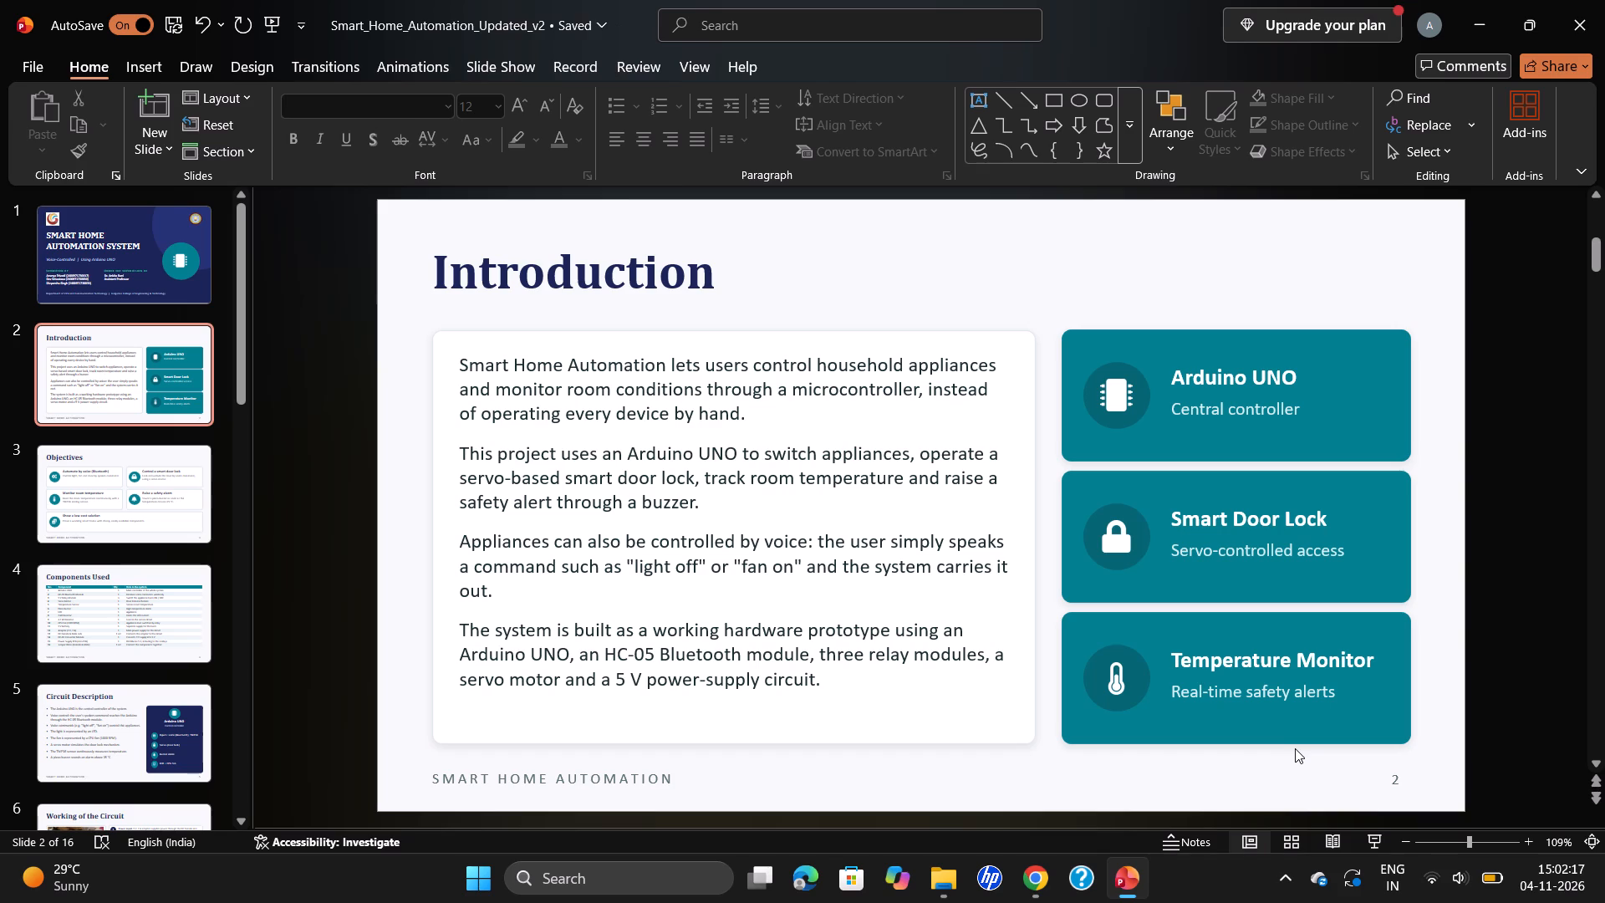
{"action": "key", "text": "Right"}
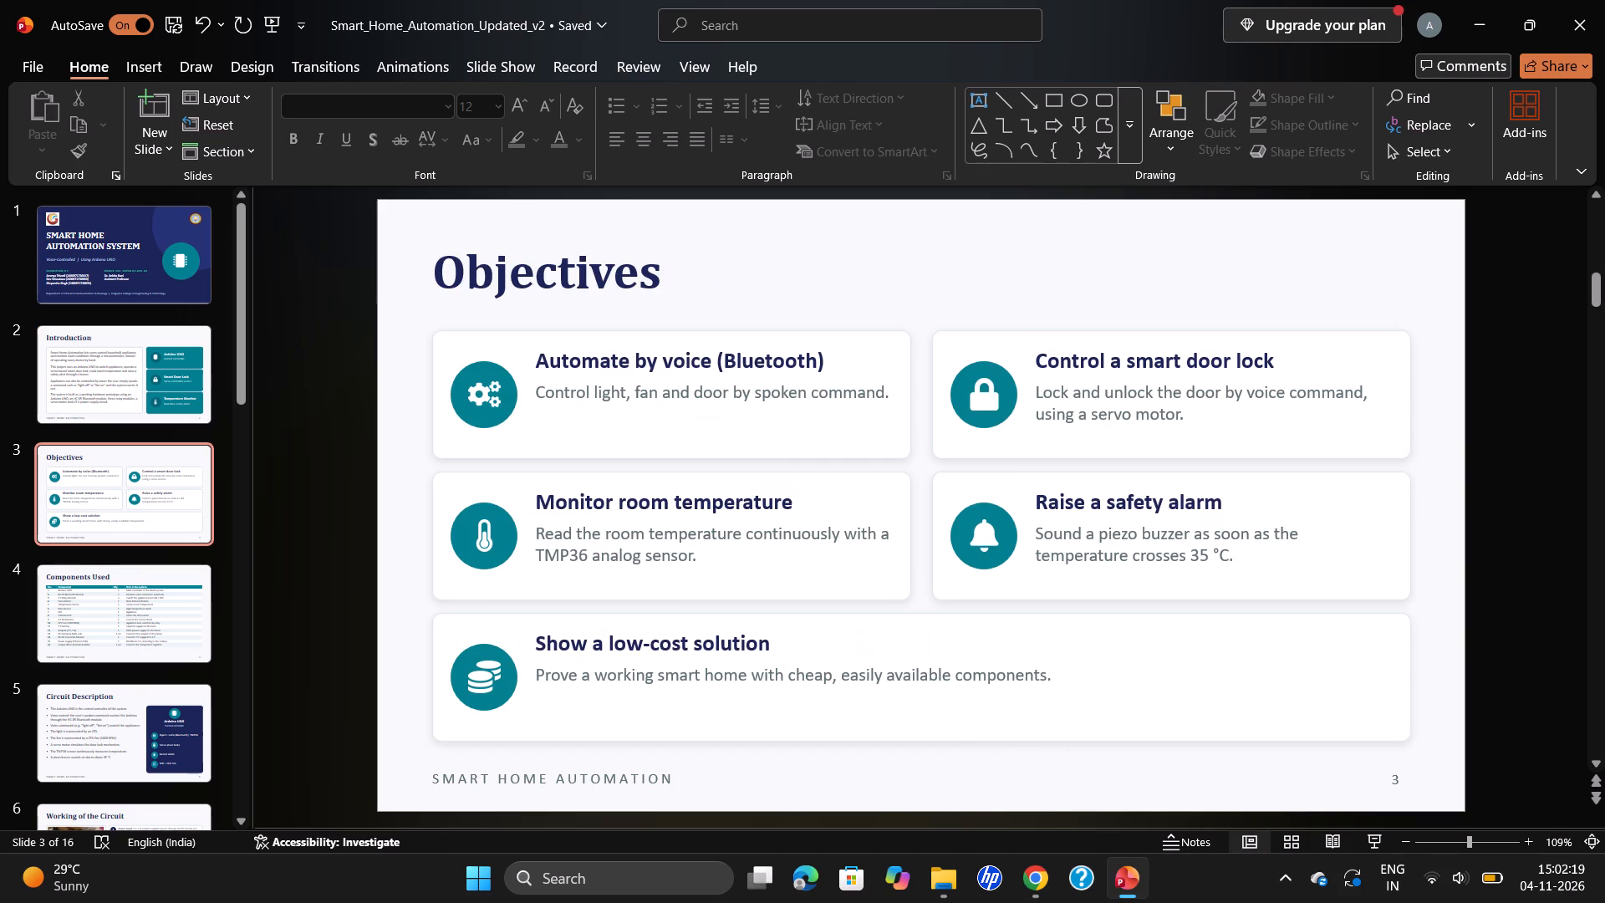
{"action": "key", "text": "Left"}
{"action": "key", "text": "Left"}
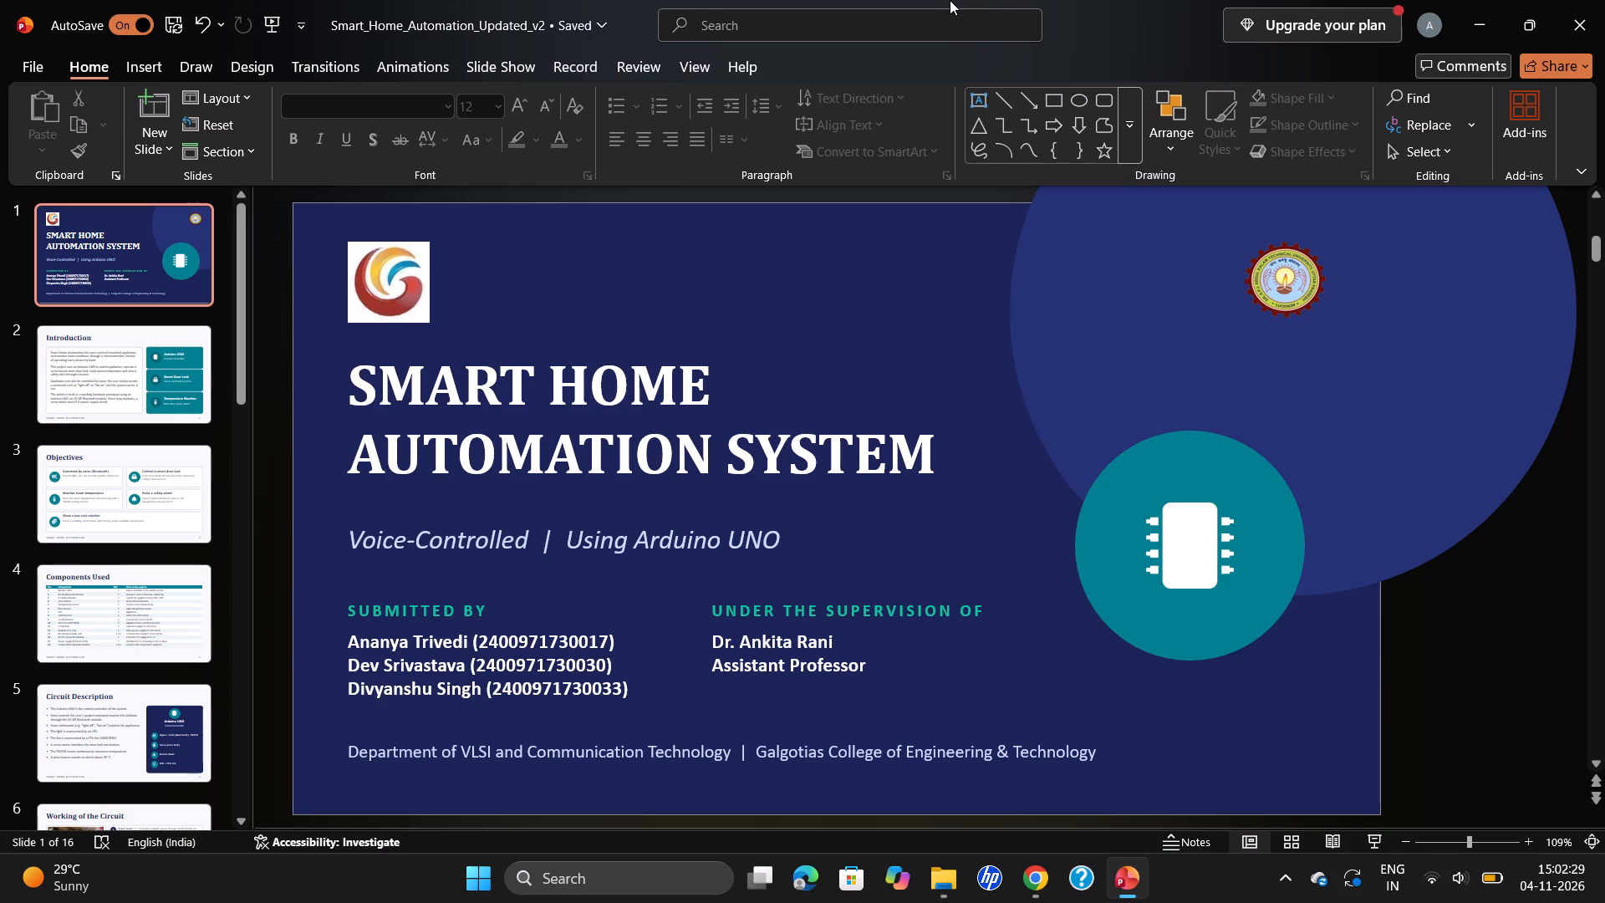
Start the slide show from the beginning and review the title and Introduction slides in full-screen view.
{"action": "key", "text": "F5"}
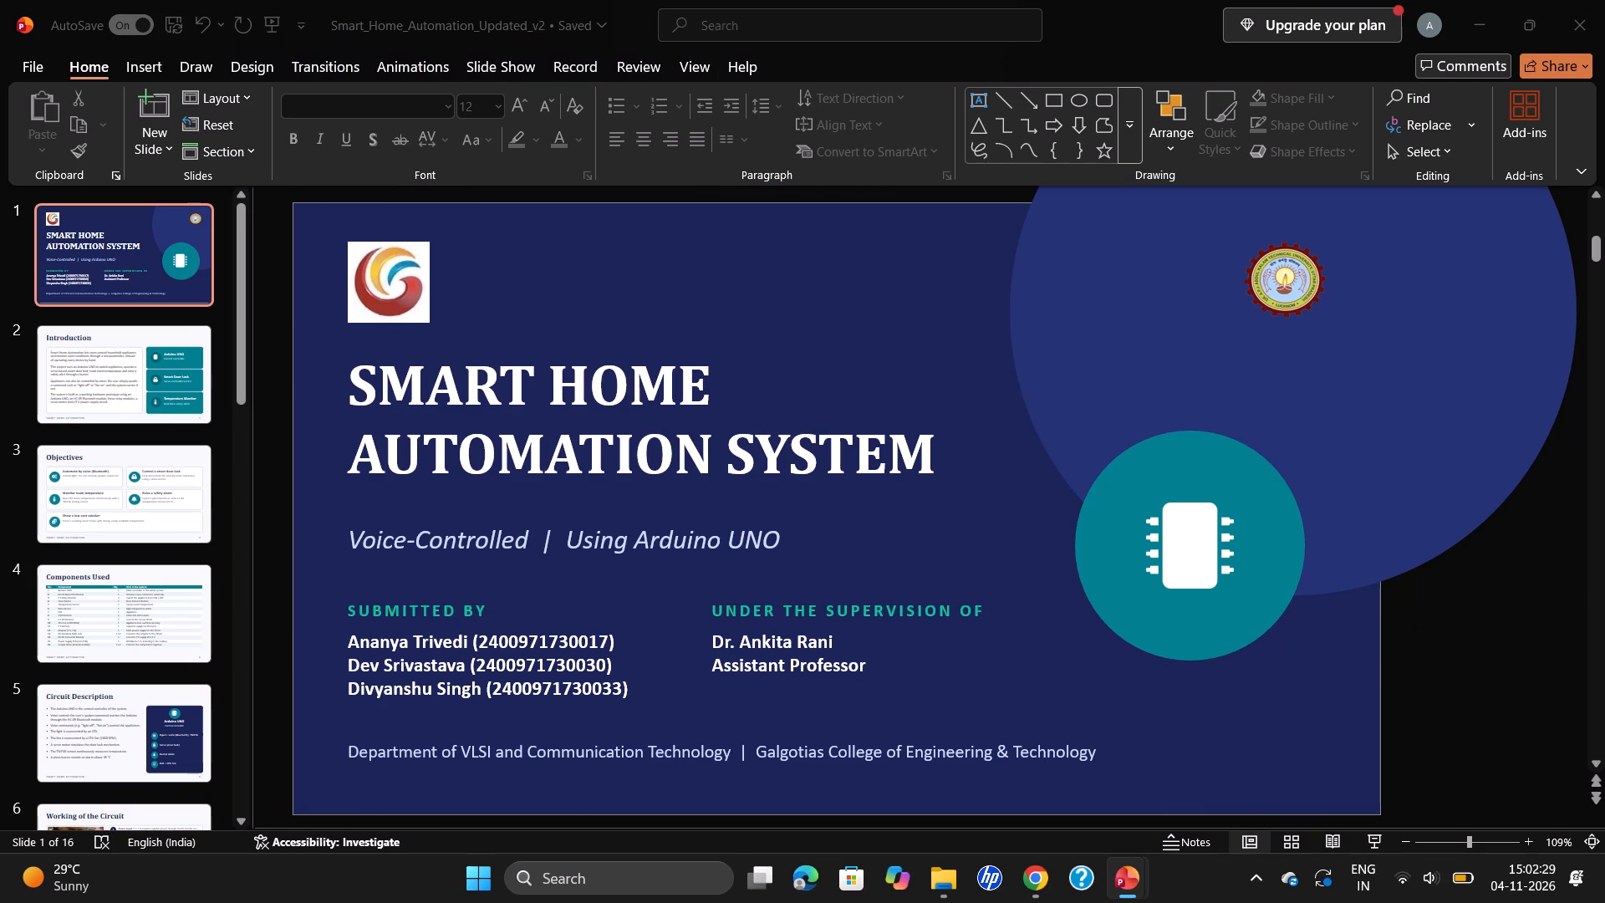
{"action": "key", "text": "Right"}
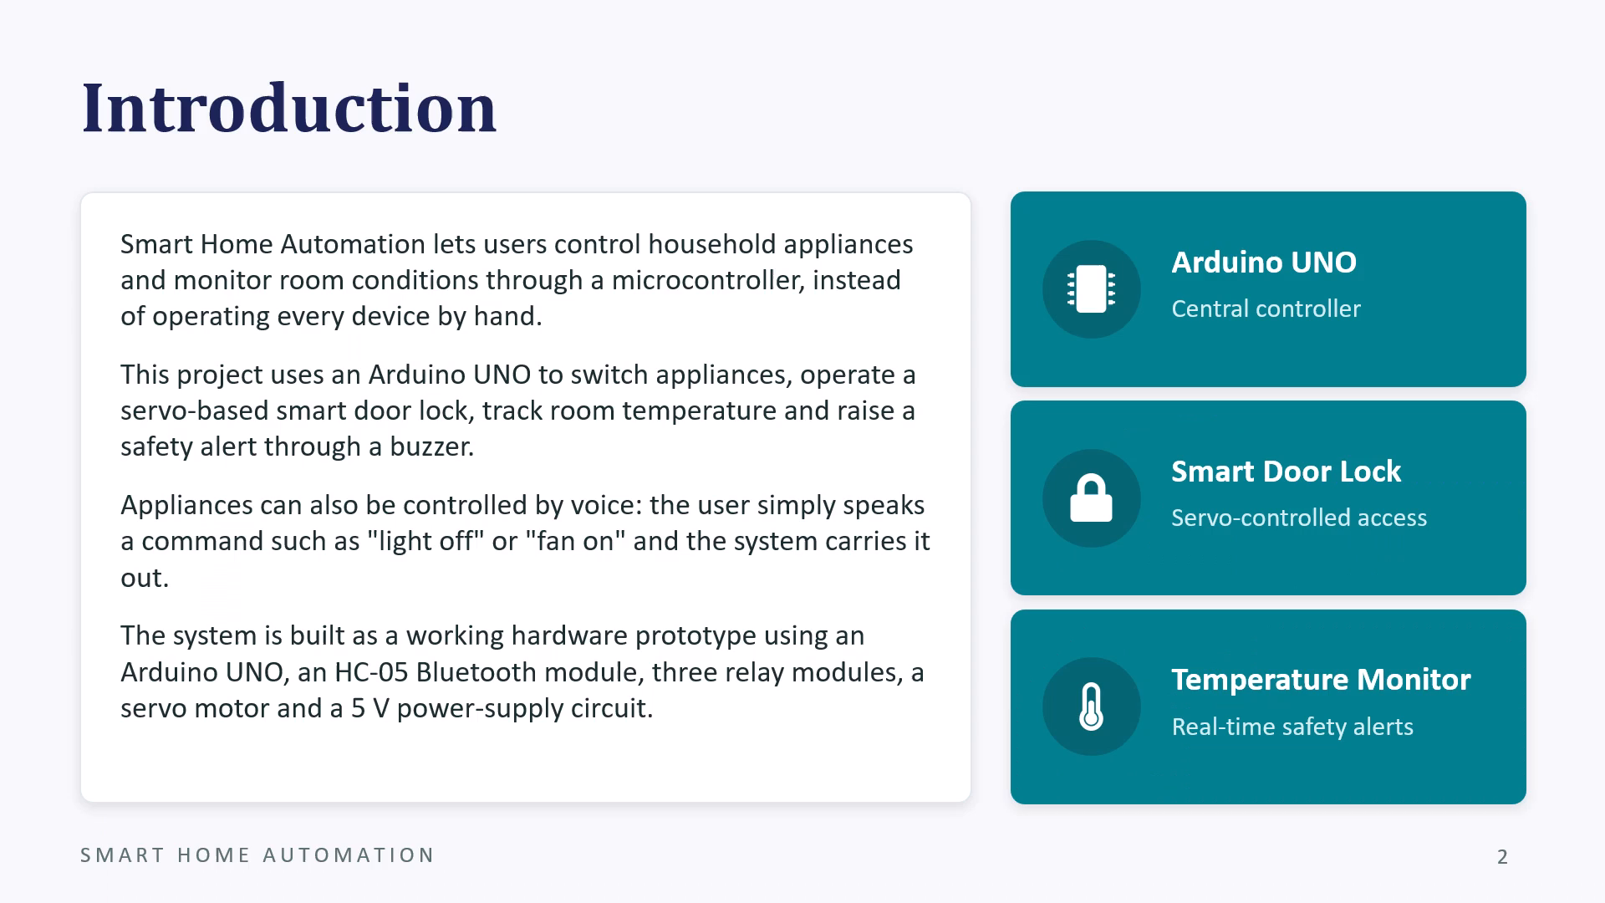
{"action": "key", "text": "Left"}
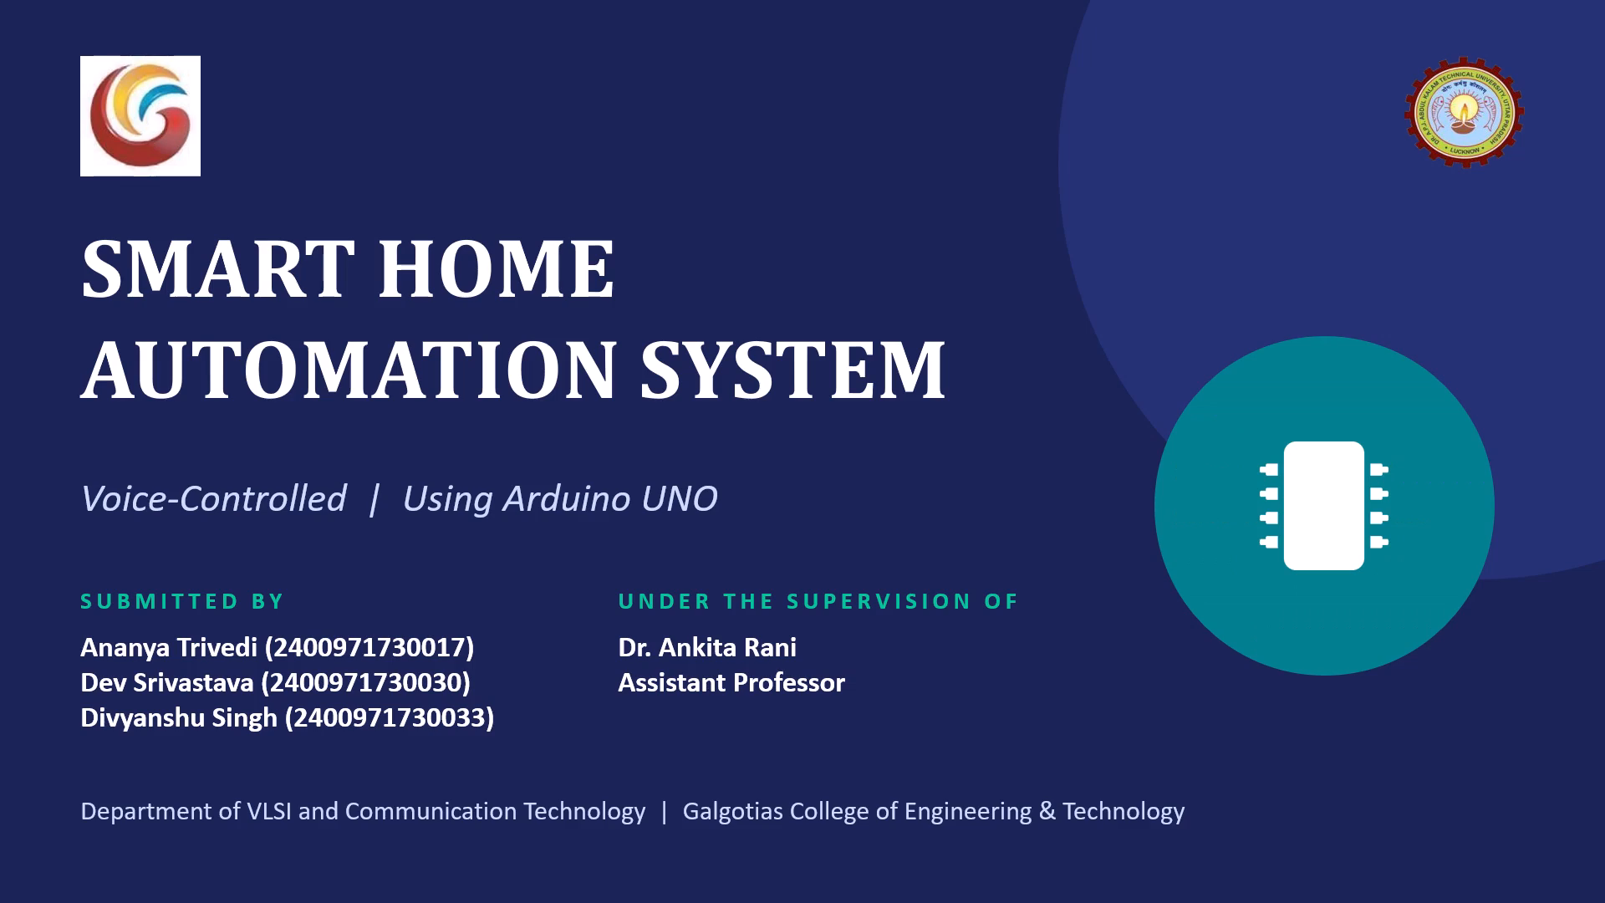
{"action": "key", "text": "Right"}
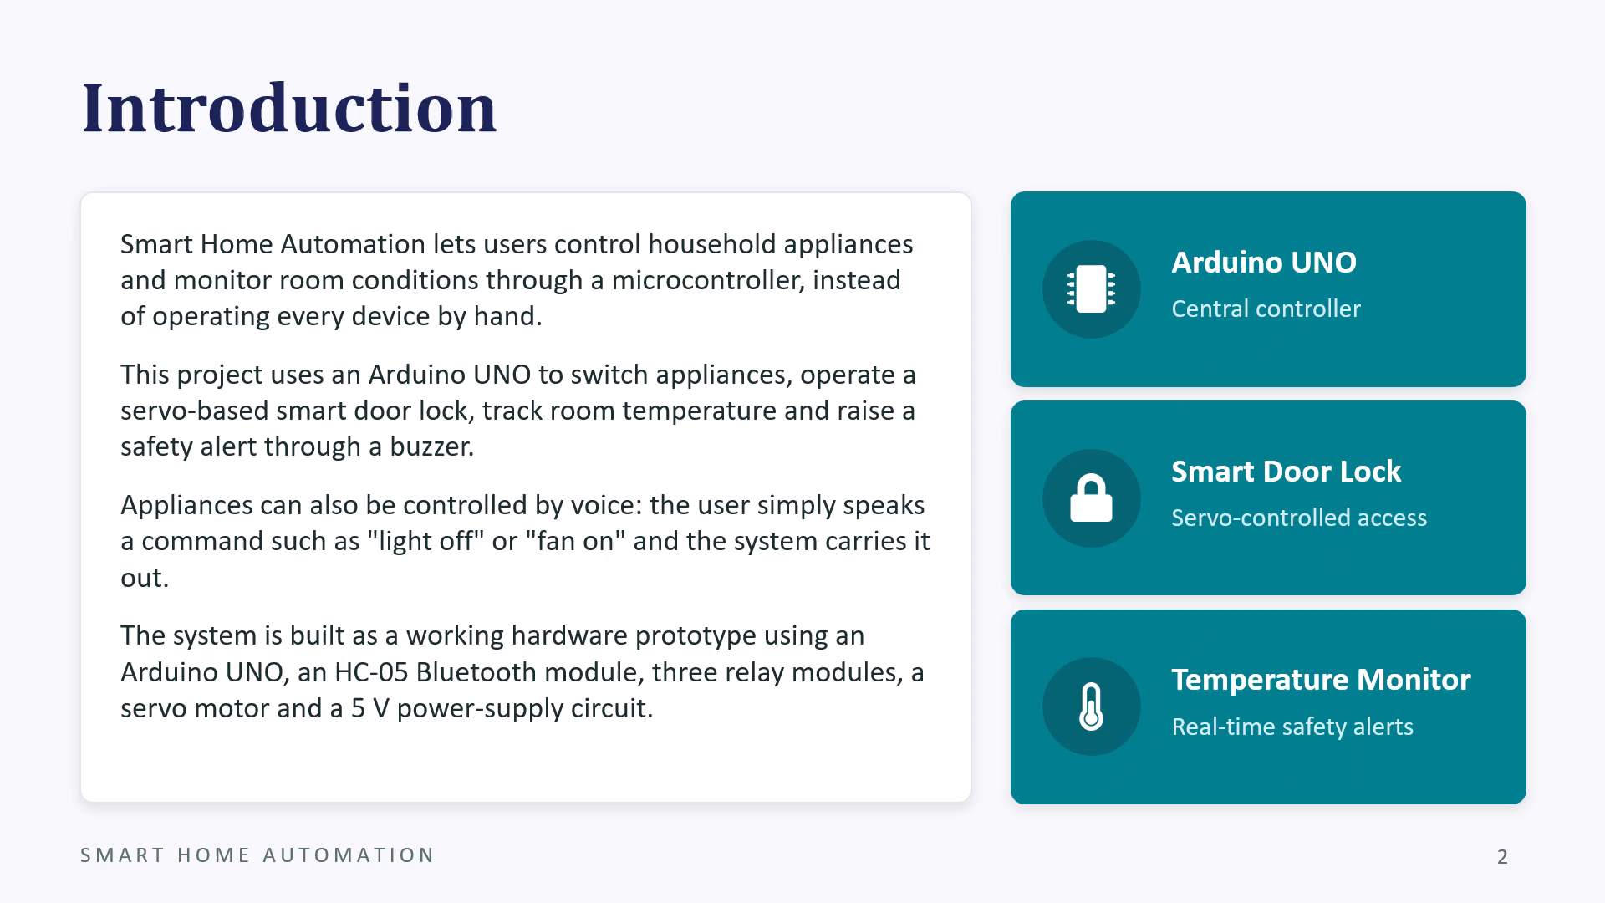
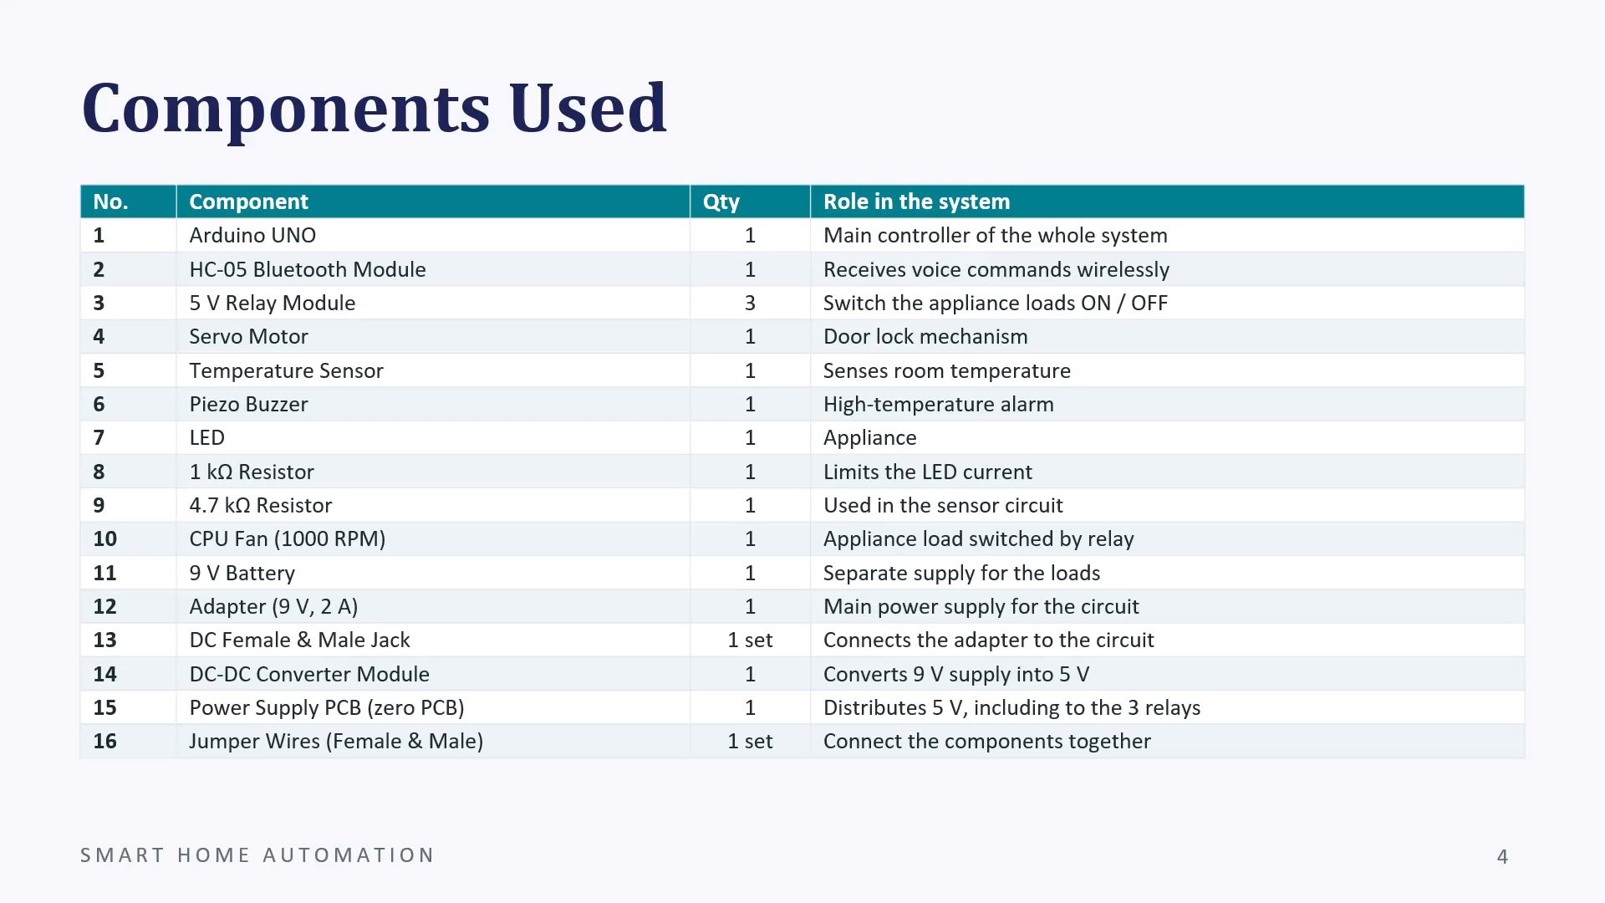
Go back from the Components Used slide to the Objectives slide in the slide show and review it.
{"action": "key", "text": "Left"}
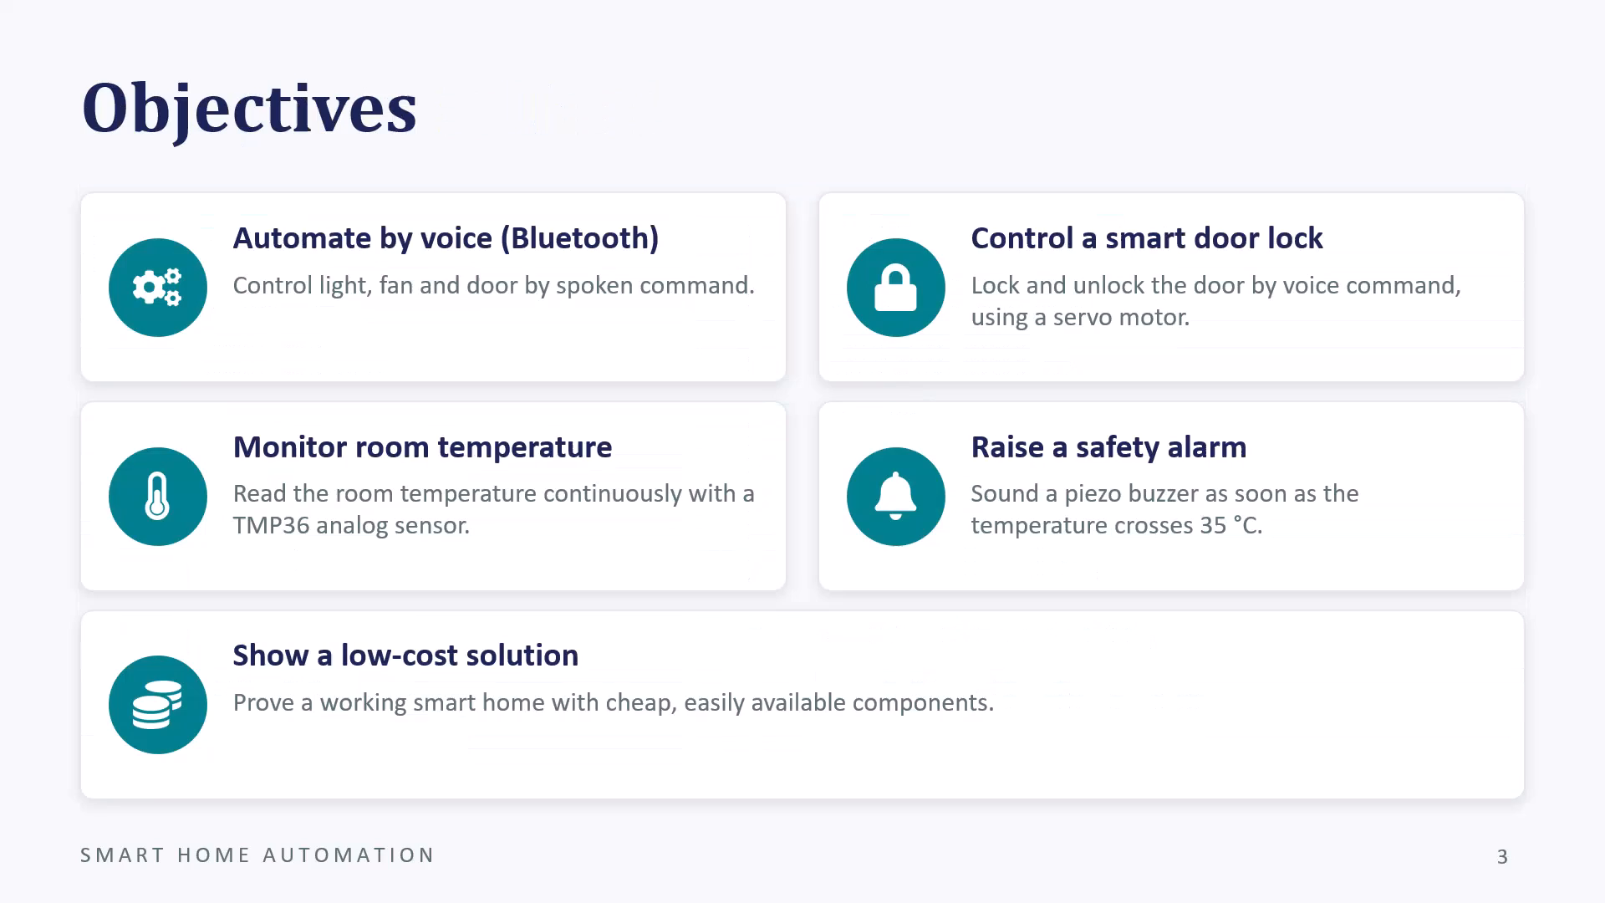
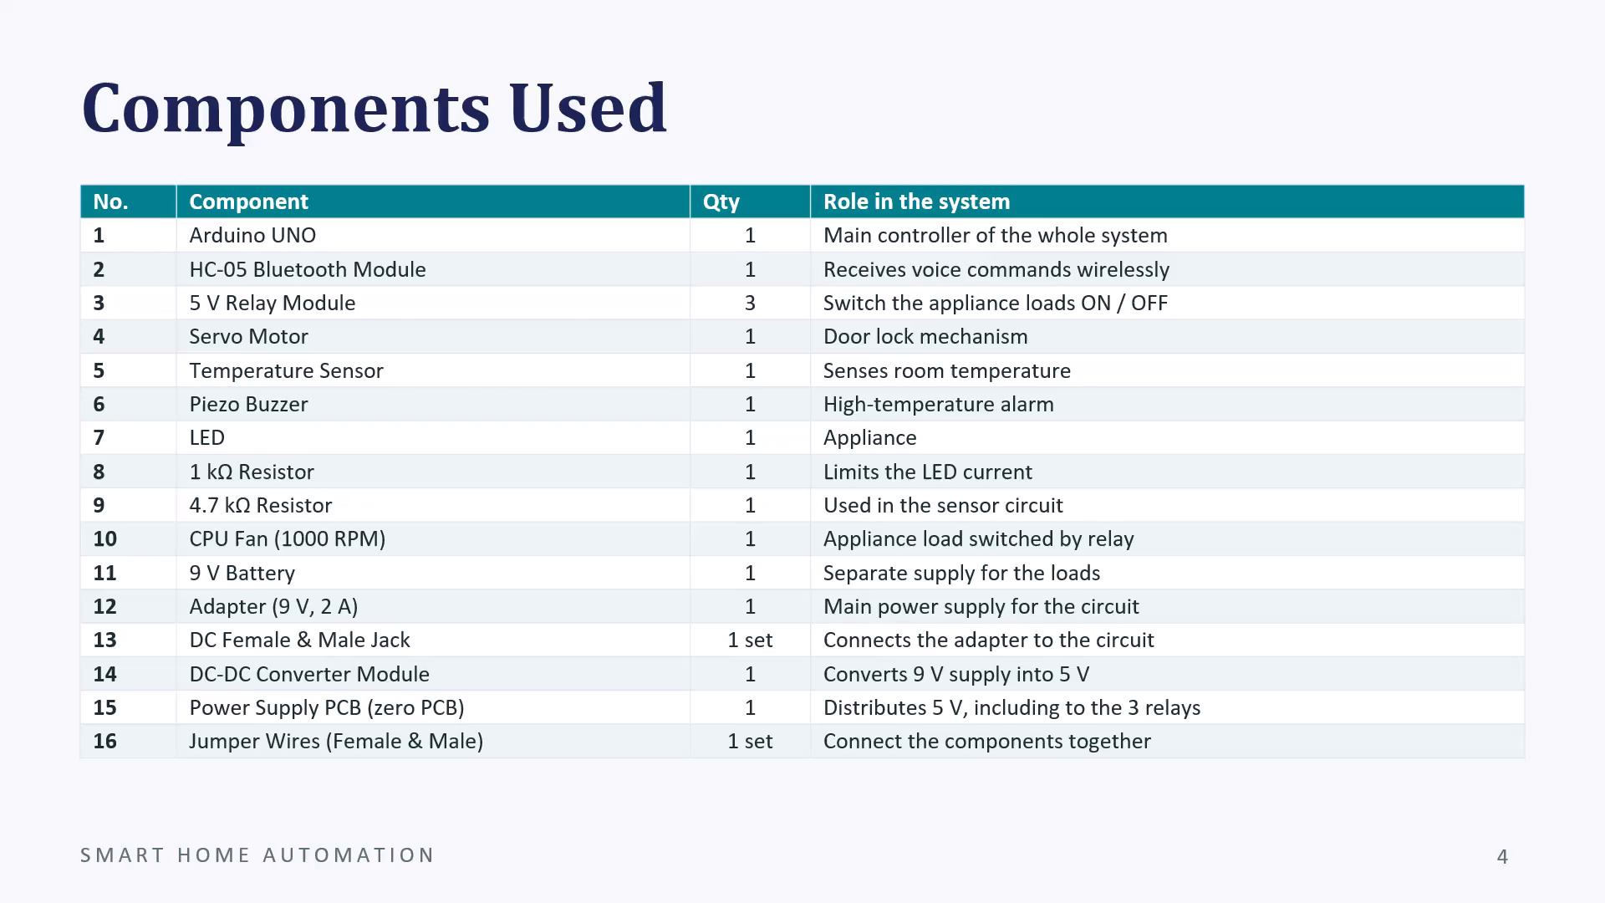
Review the Circuit Description slide against the Components Used and Objectives slides in the slide show, and advance to Working of the Circuit.
{"action": "key", "text": "Right"}
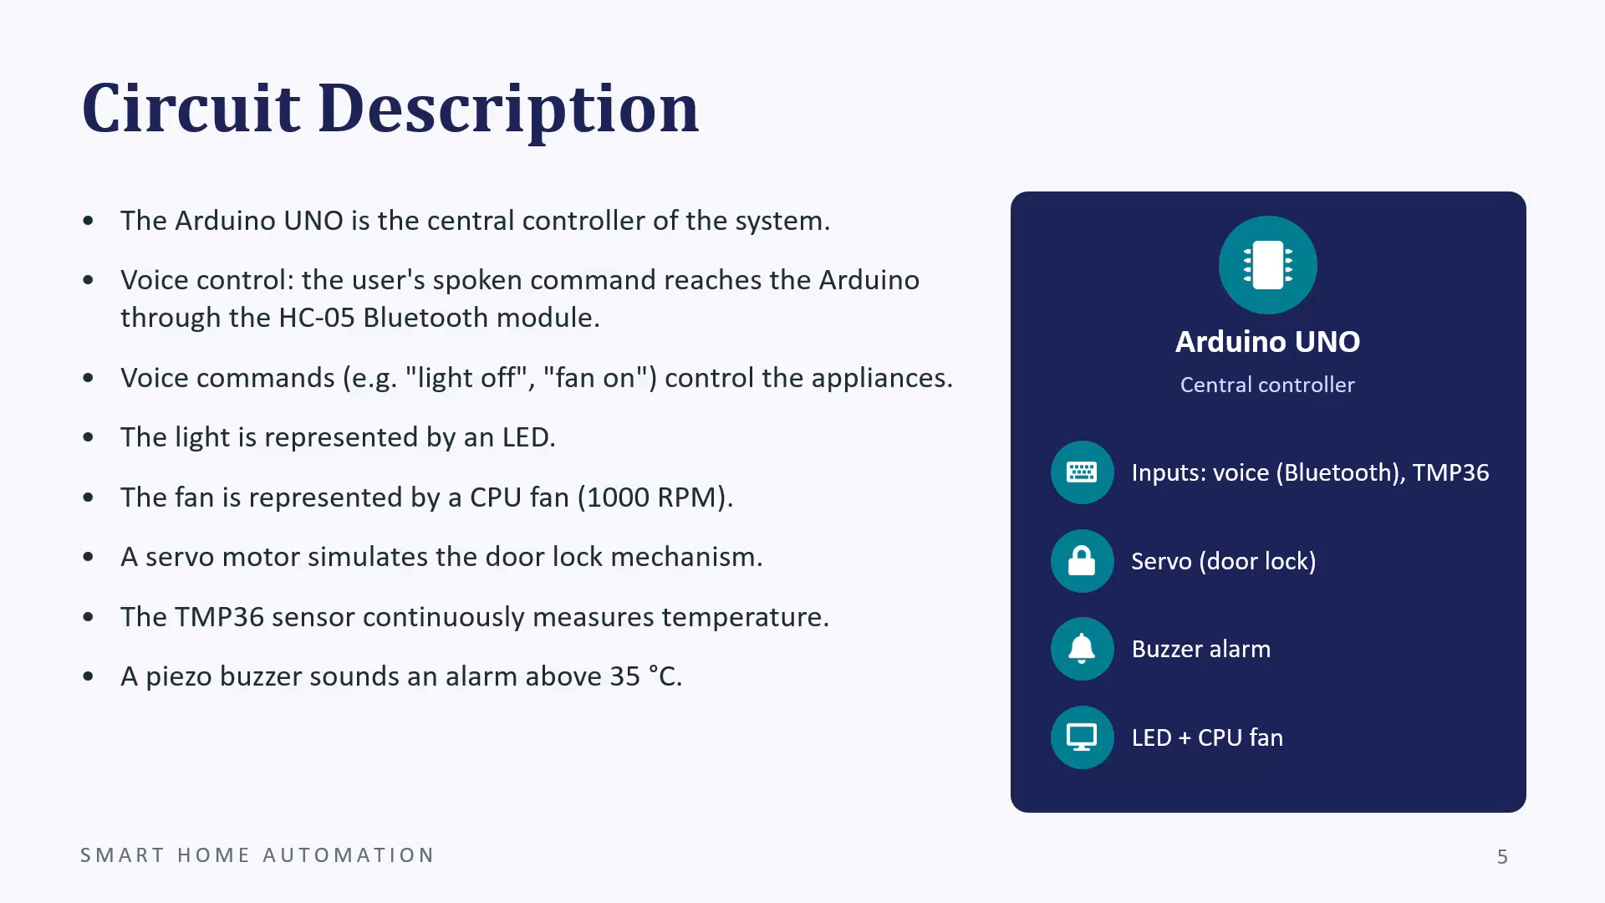
{"action": "key", "text": "Left"}
{"action": "key", "text": "Right"}
{"action": "key", "text": "Left"}
{"action": "key", "text": "Left"}
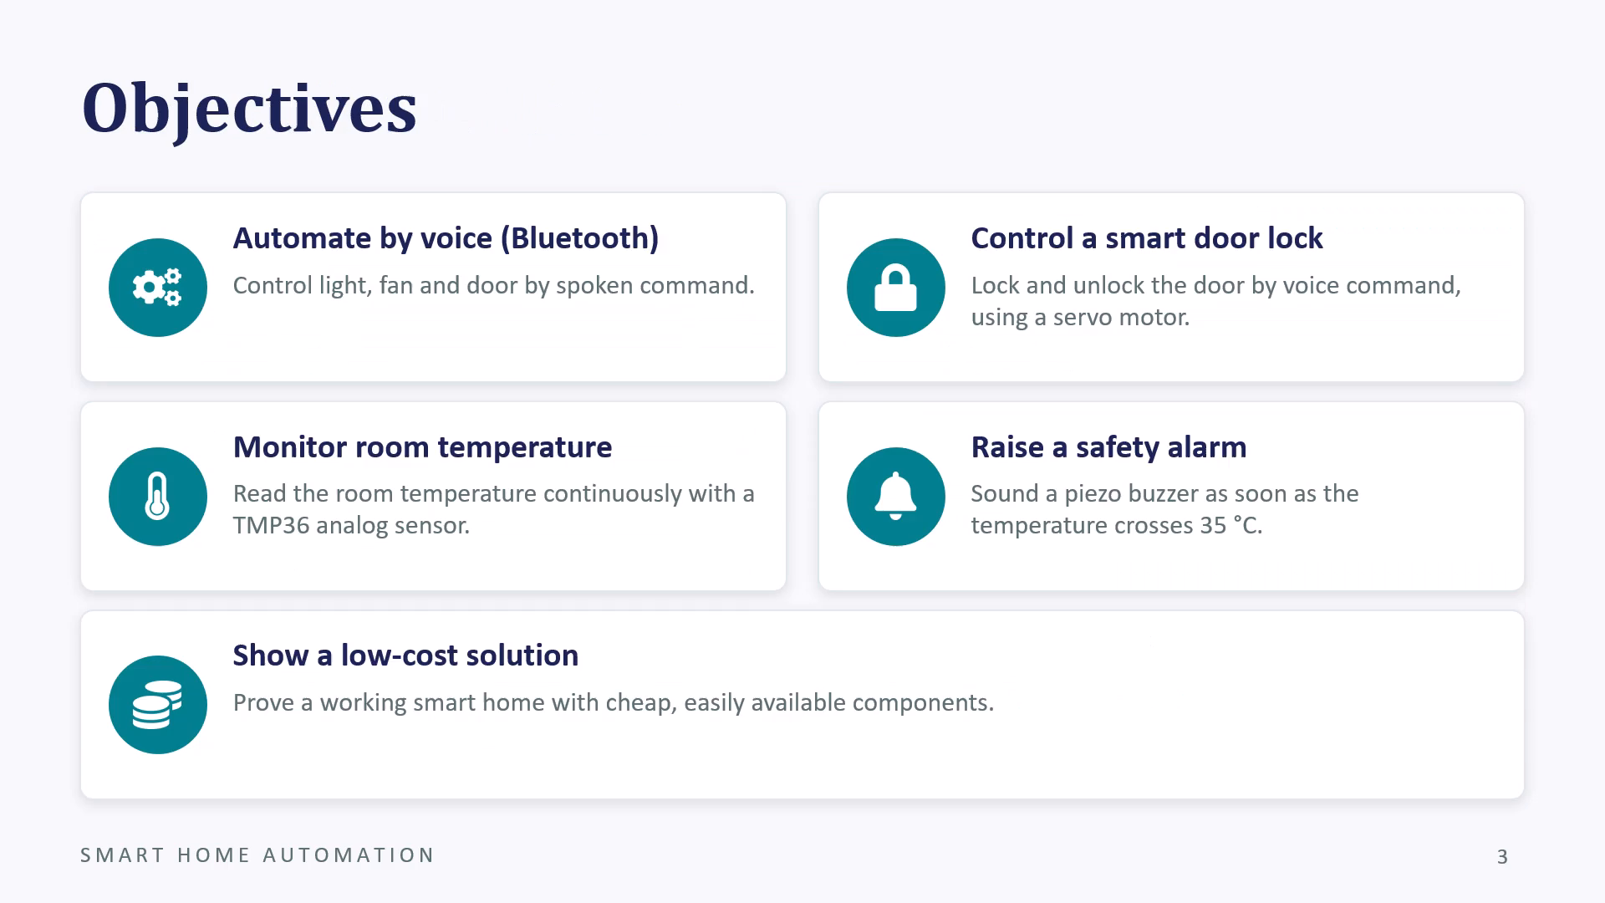
{"action": "key", "text": "Right"}
{"action": "key", "text": "Right"}
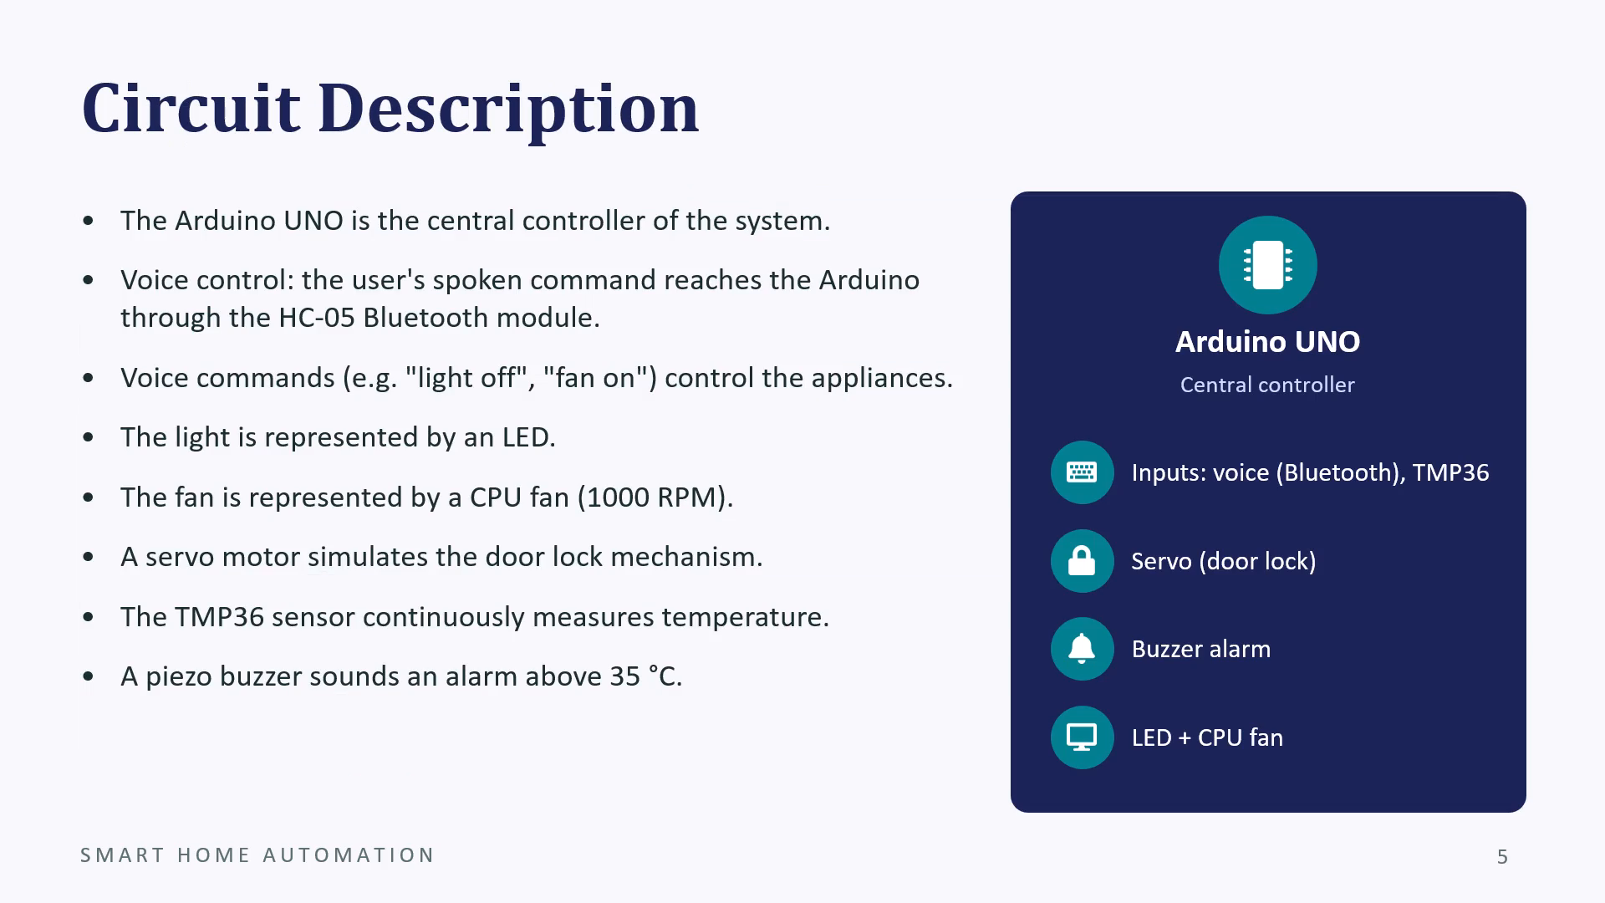
{"action": "key", "text": "Right"}
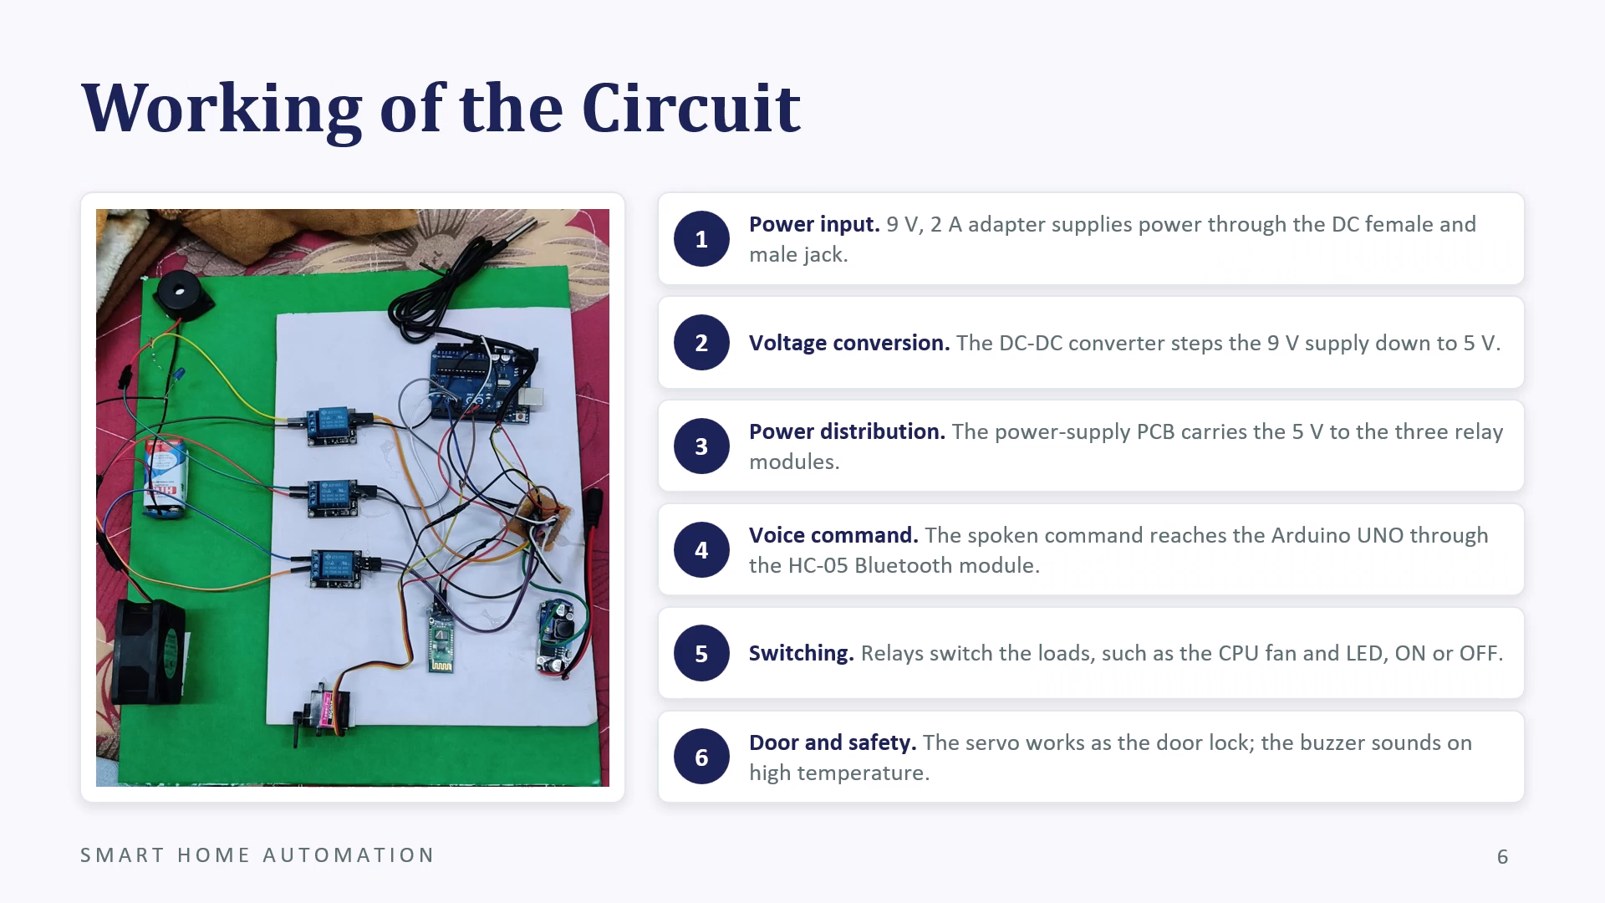
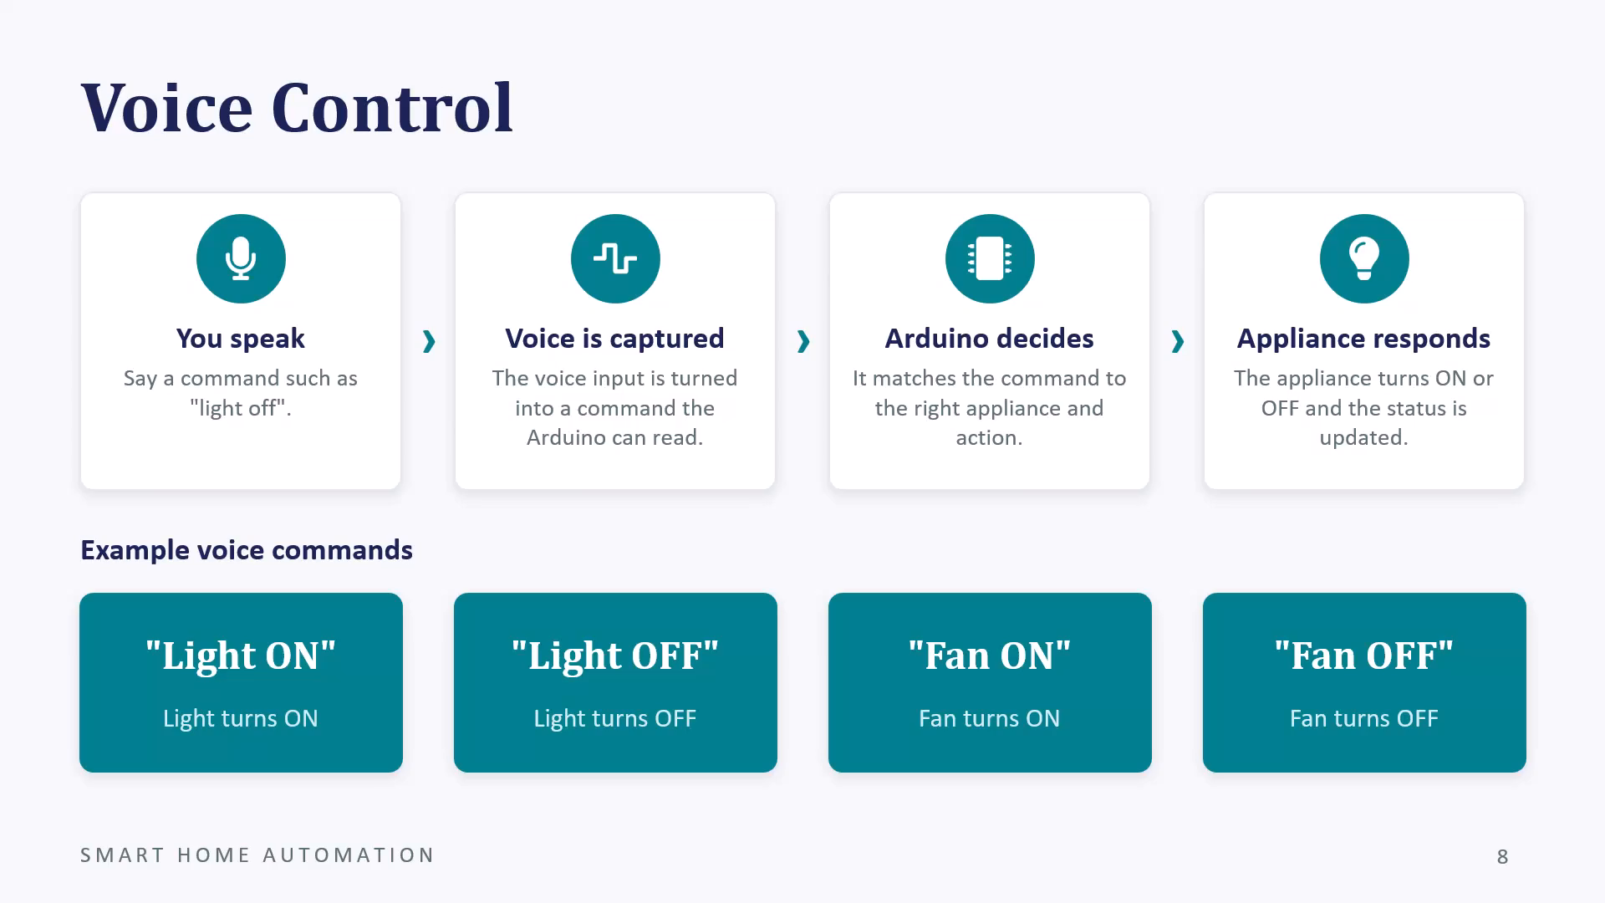
Advance the slide show to the Voice Control slide and review its process stages and example voice commands.
{"action": "key", "text": "Right"}
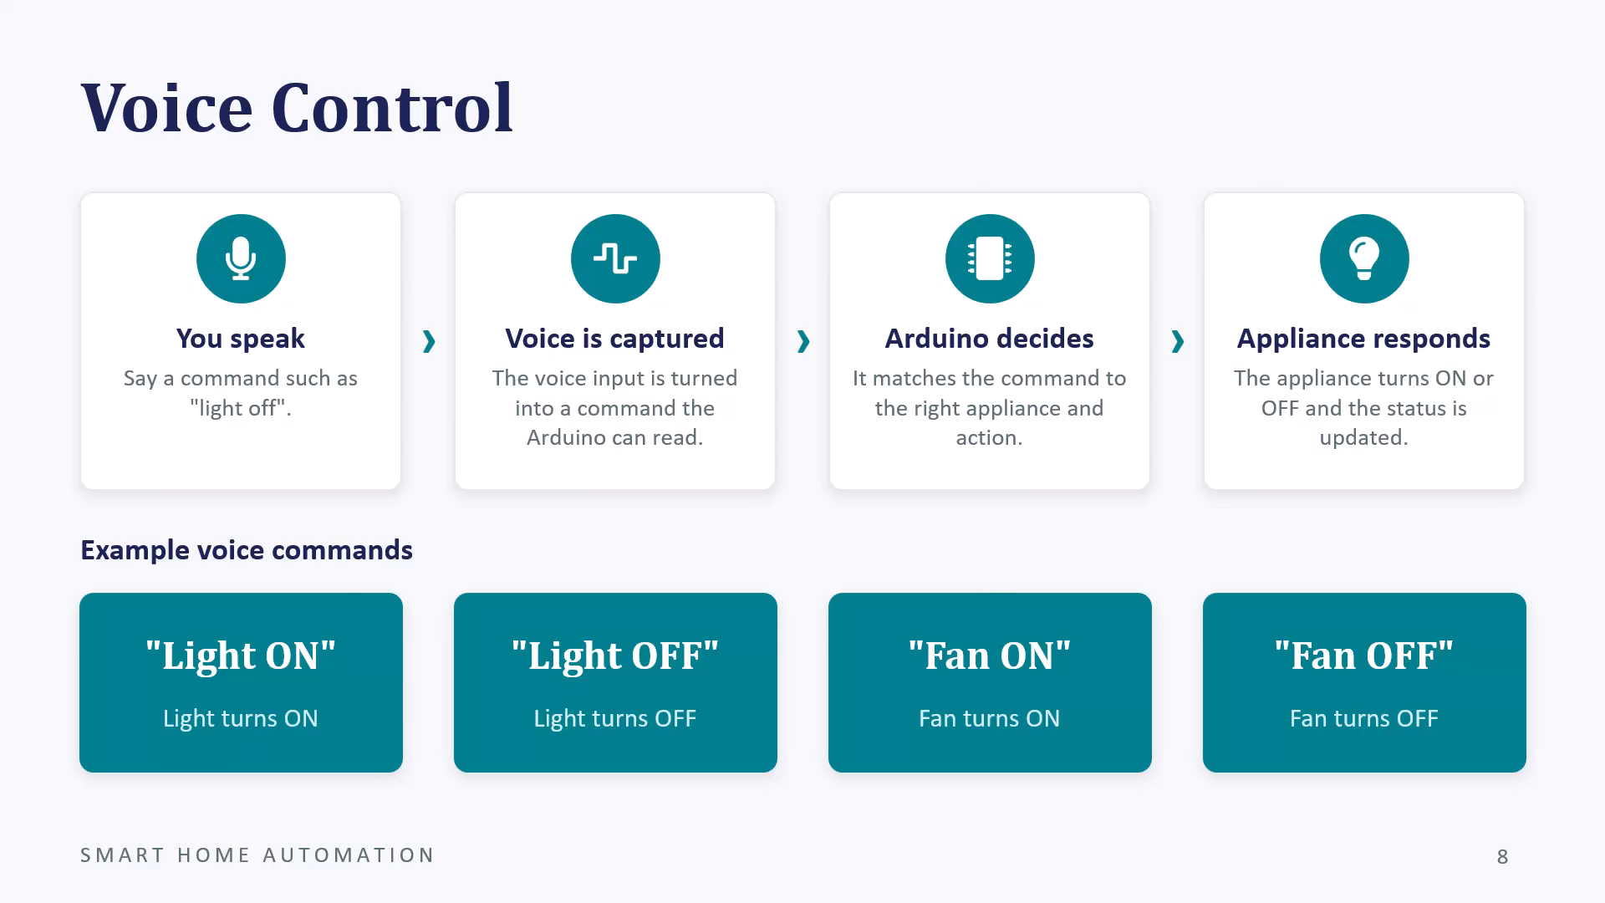
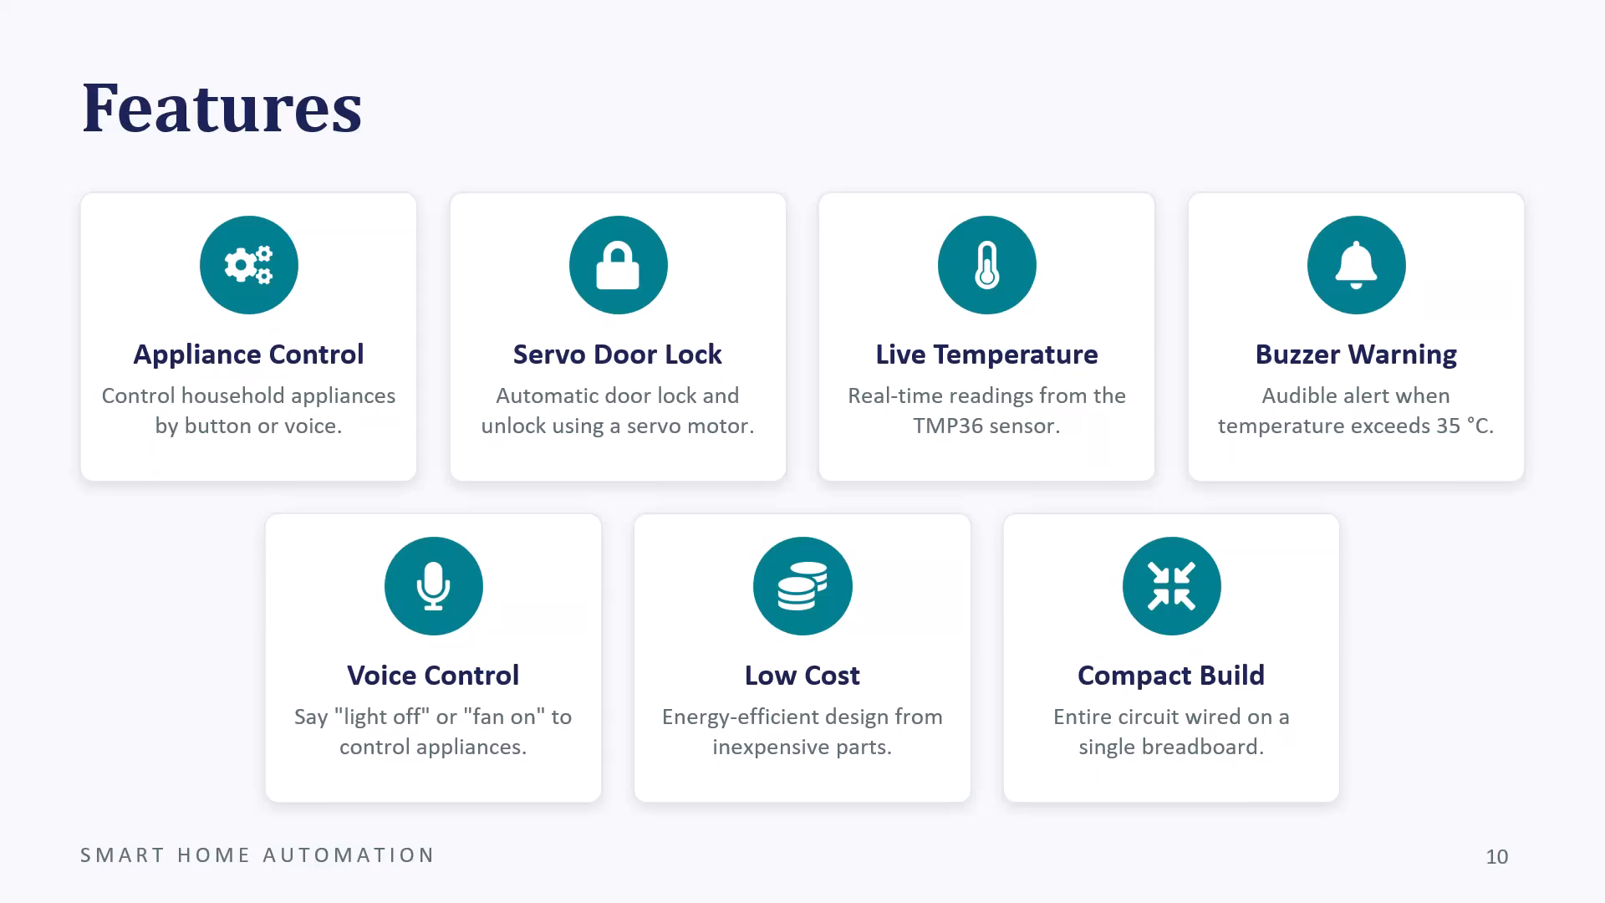
Advance the slide show from Features past the Conclusion slide, reviewing the Applications, Project Progress and Conclusion content.
{"action": "key", "text": "Right"}
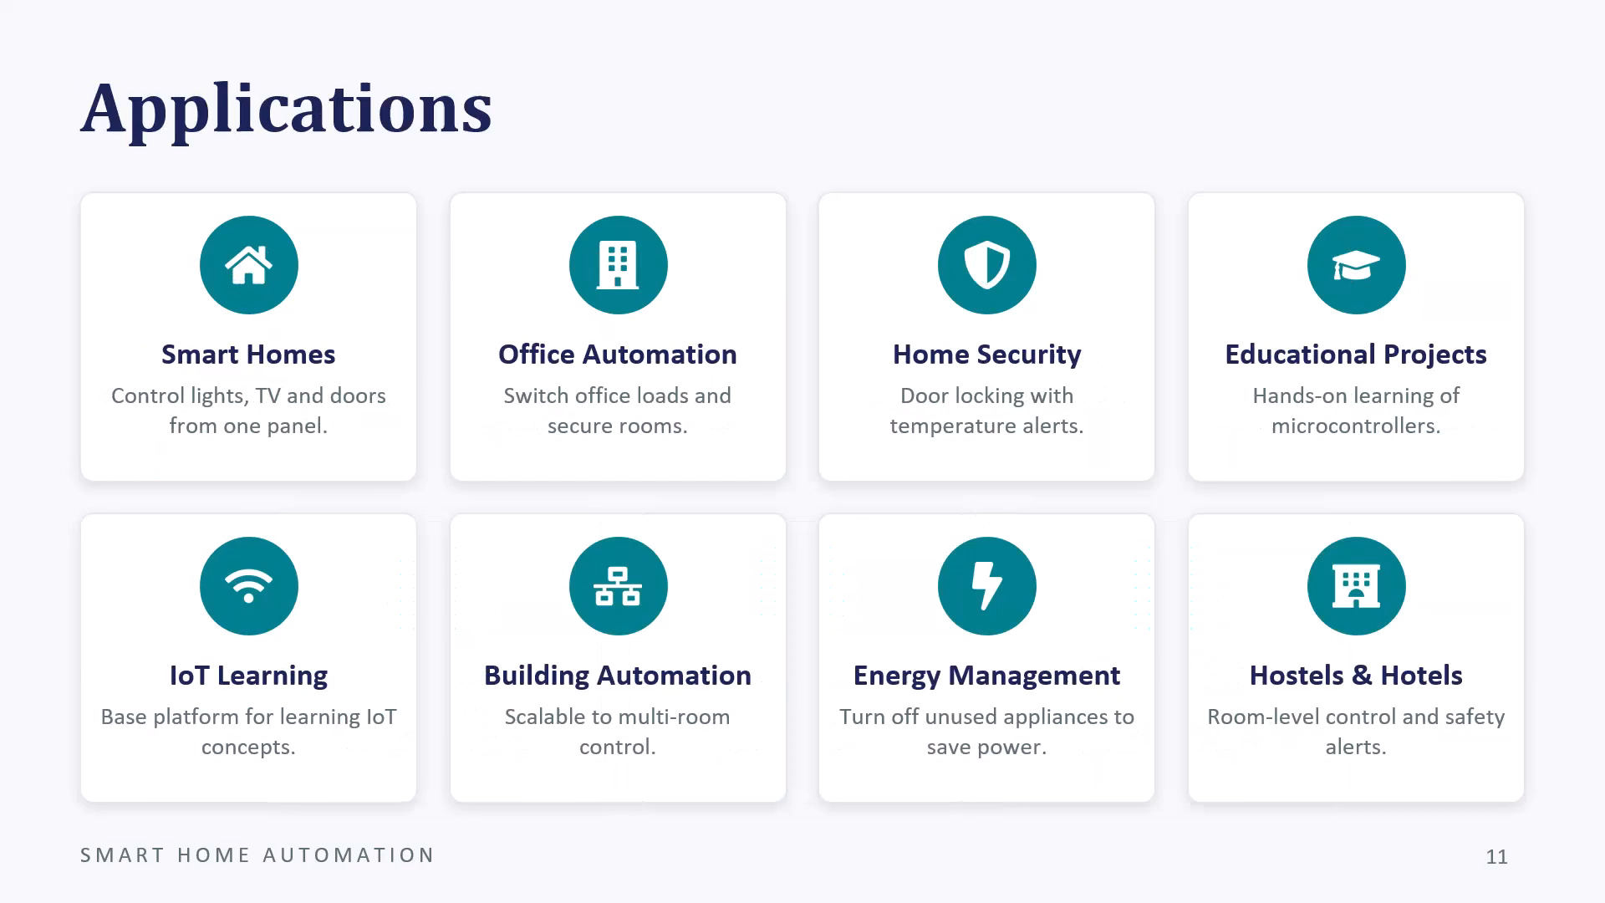
{"action": "key", "text": "Right"}
{"action": "key", "text": "Right"}
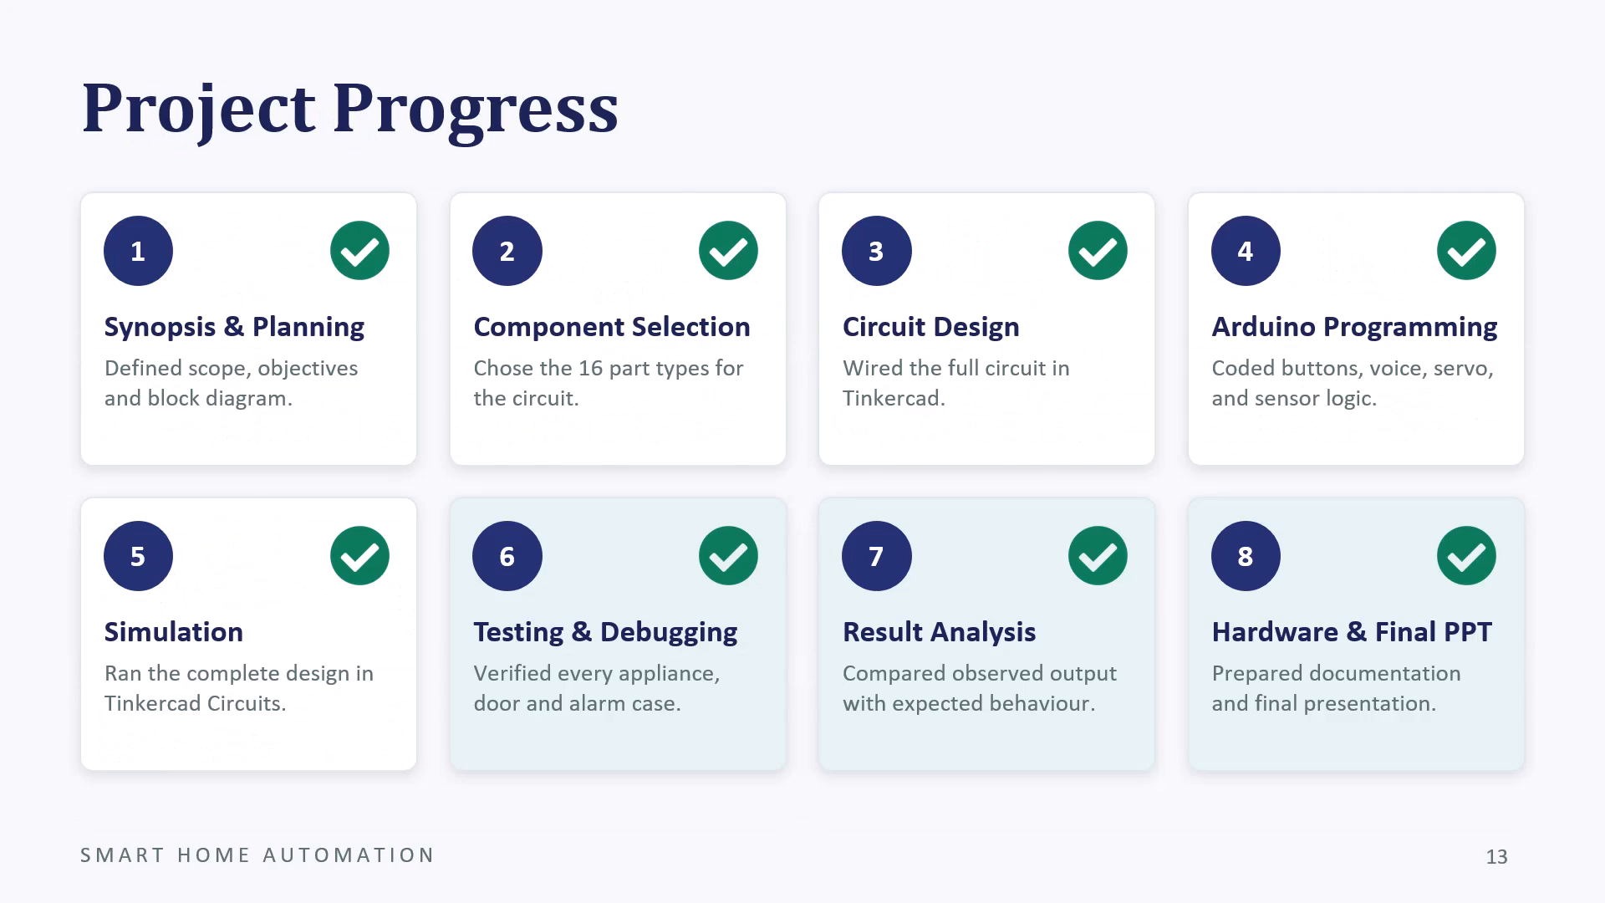
{"action": "key", "text": "Right"}
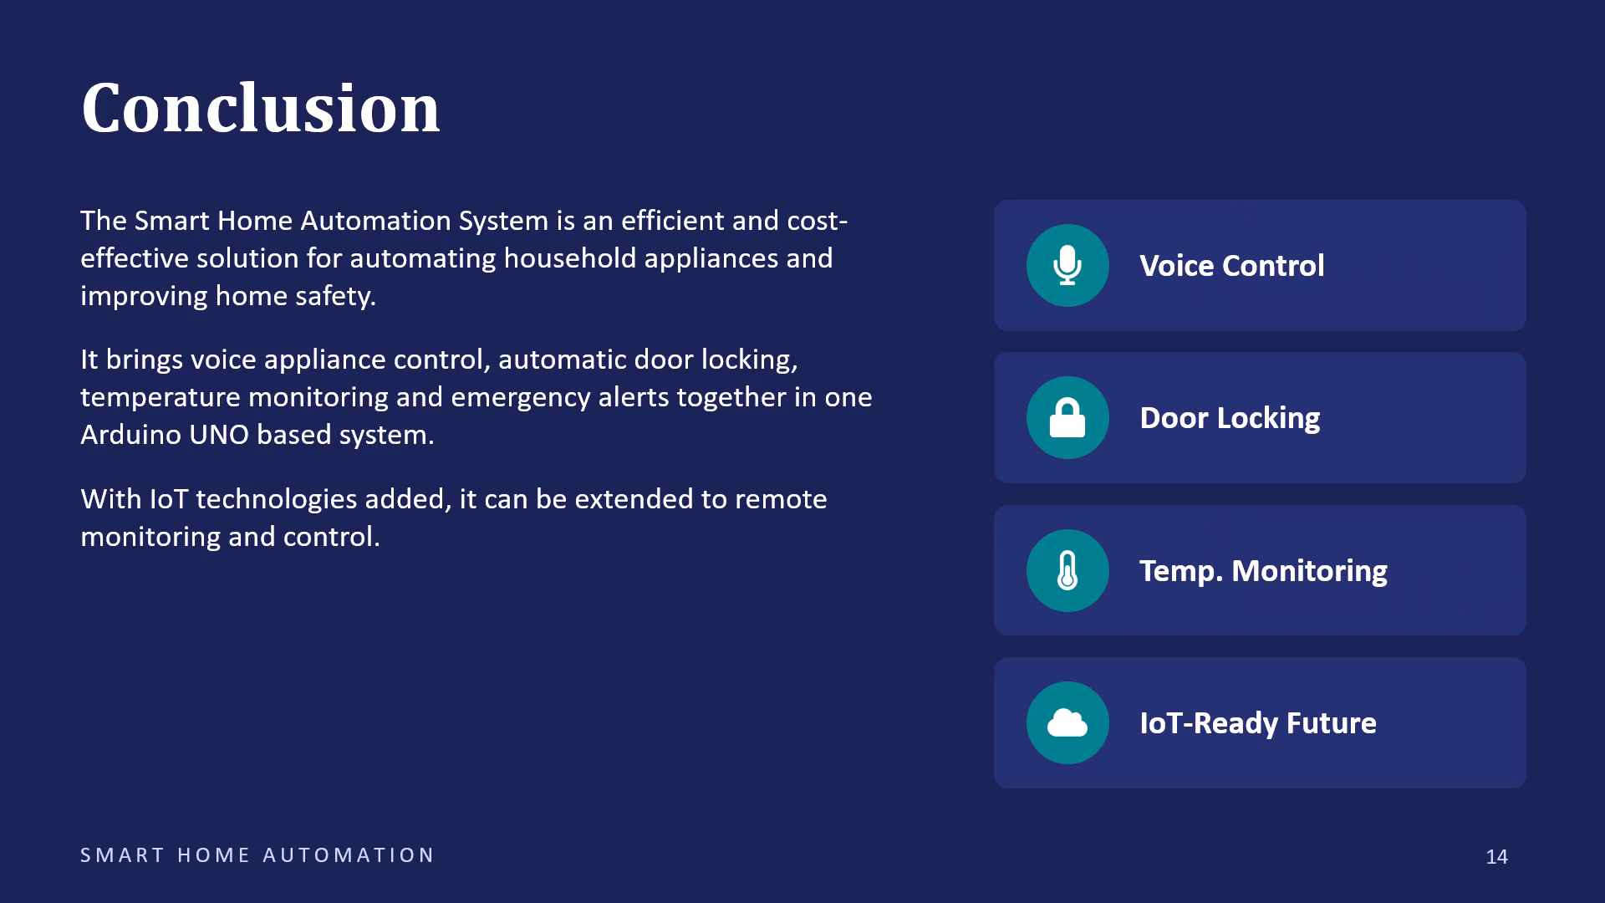
{"action": "key", "text": "Right"}
Go back through the slide show to the Introduction slide.
{"action": "key", "text": "Left"}
{"action": "key", "text": "Left"}
{"action": "key", "text": "Left"}
{"action": "key", "text": "Left"}
{"action": "key", "text": "Left"}
{"action": "key", "text": "Left"}
{"action": "key", "text": "Left"}
{"action": "key", "text": "Left"}
{"action": "key", "text": "Left"}
{"action": "key", "text": "Left"}
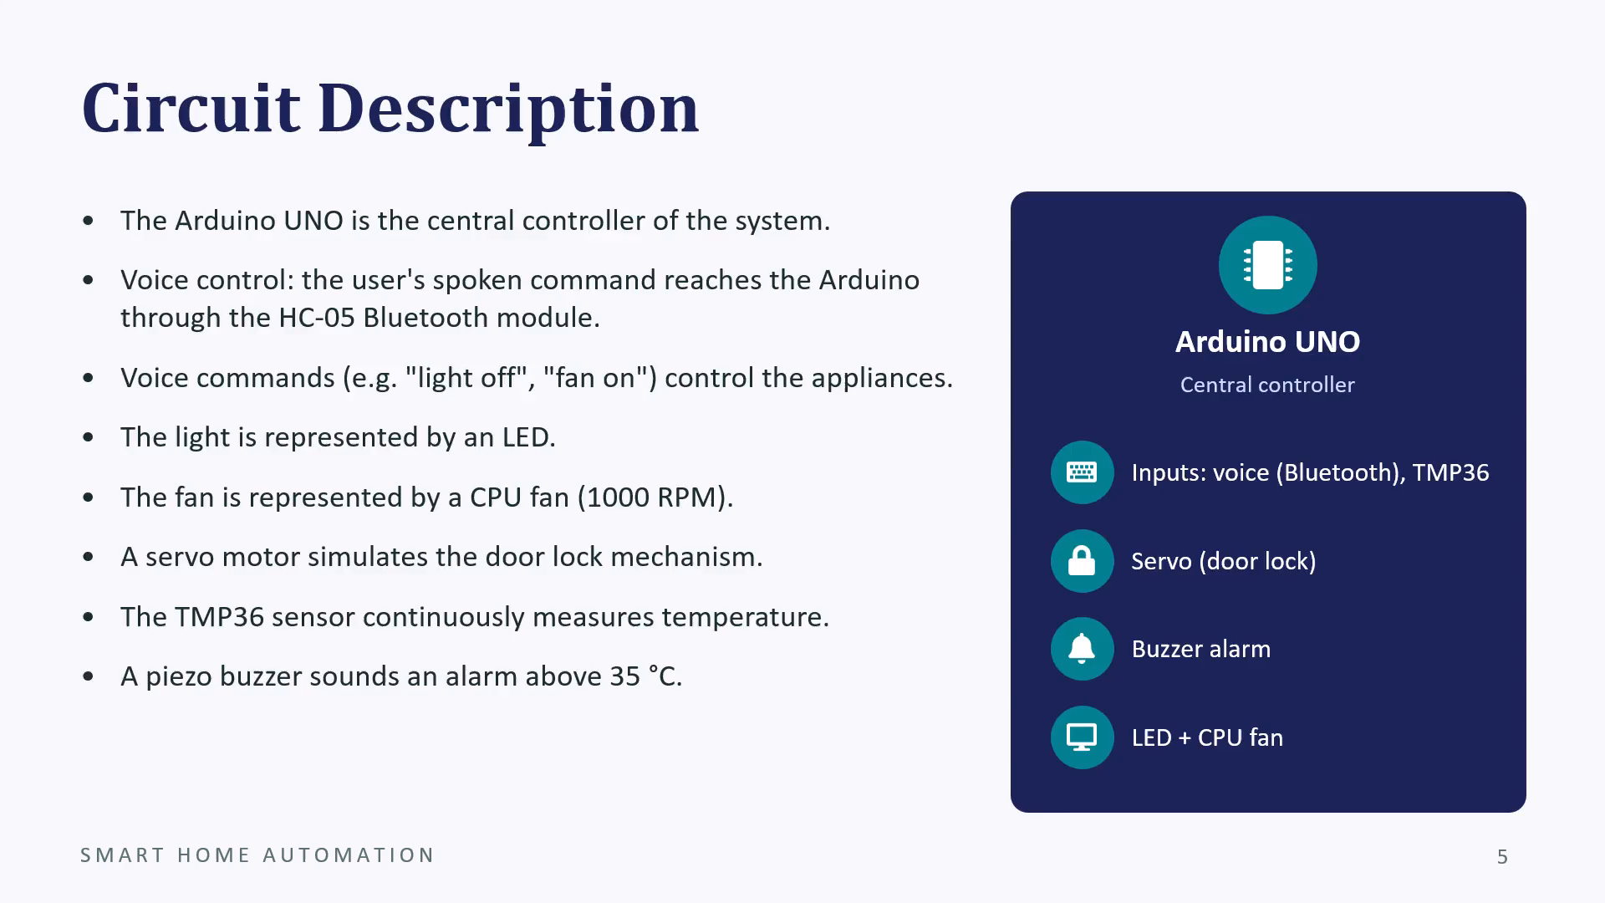
{"action": "key", "text": "Left"}
{"action": "key", "text": "Left"}
{"action": "key", "text": "Left"}
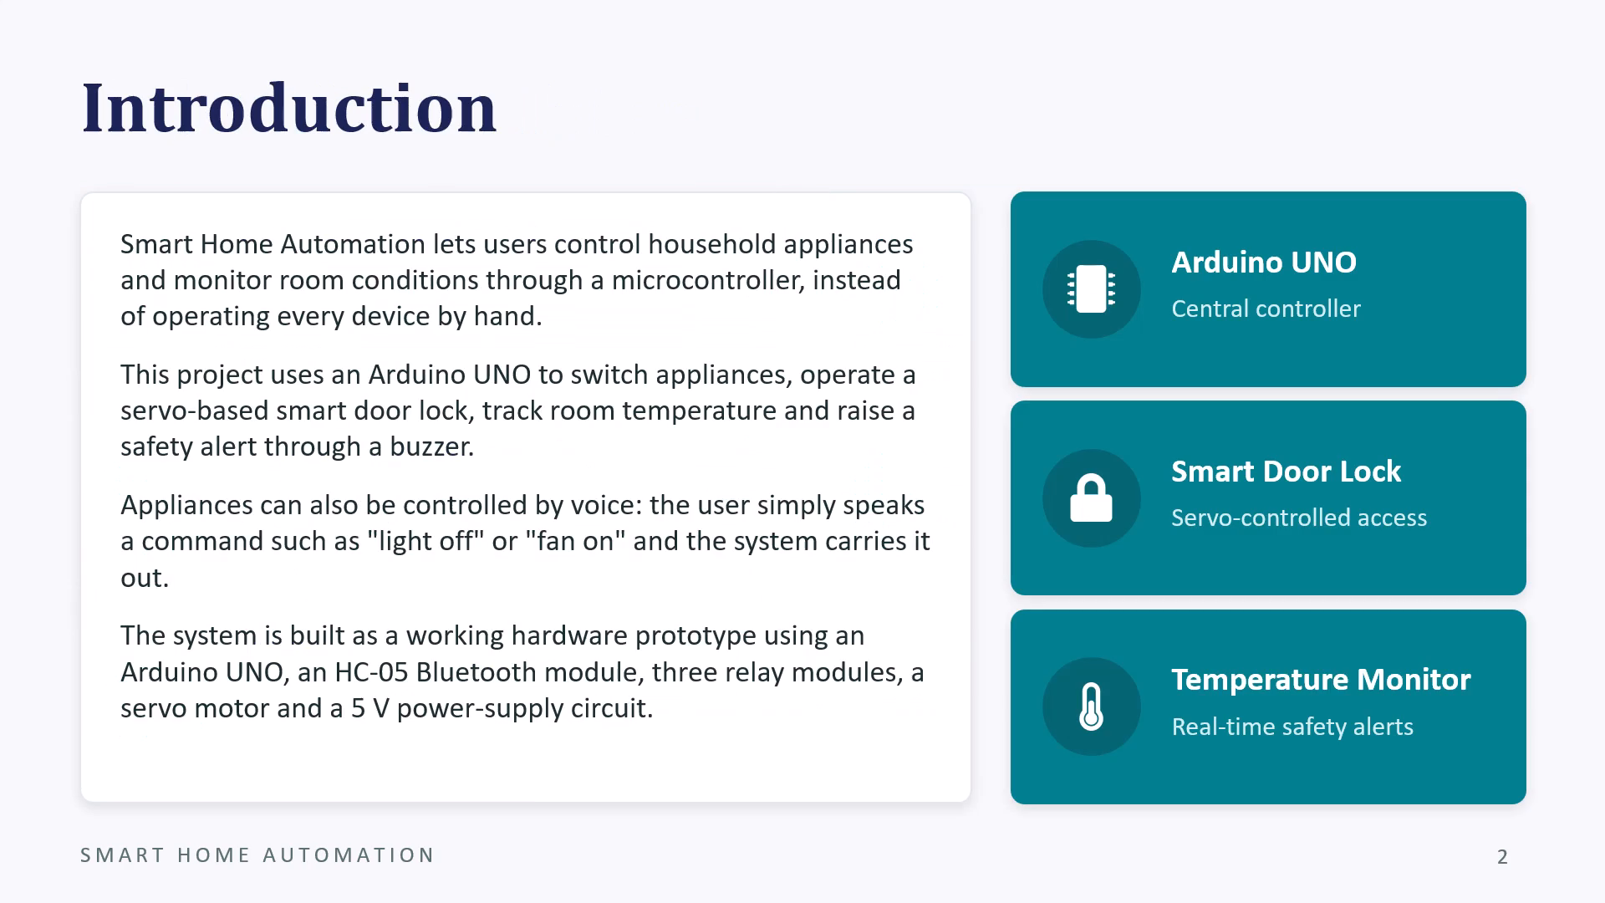
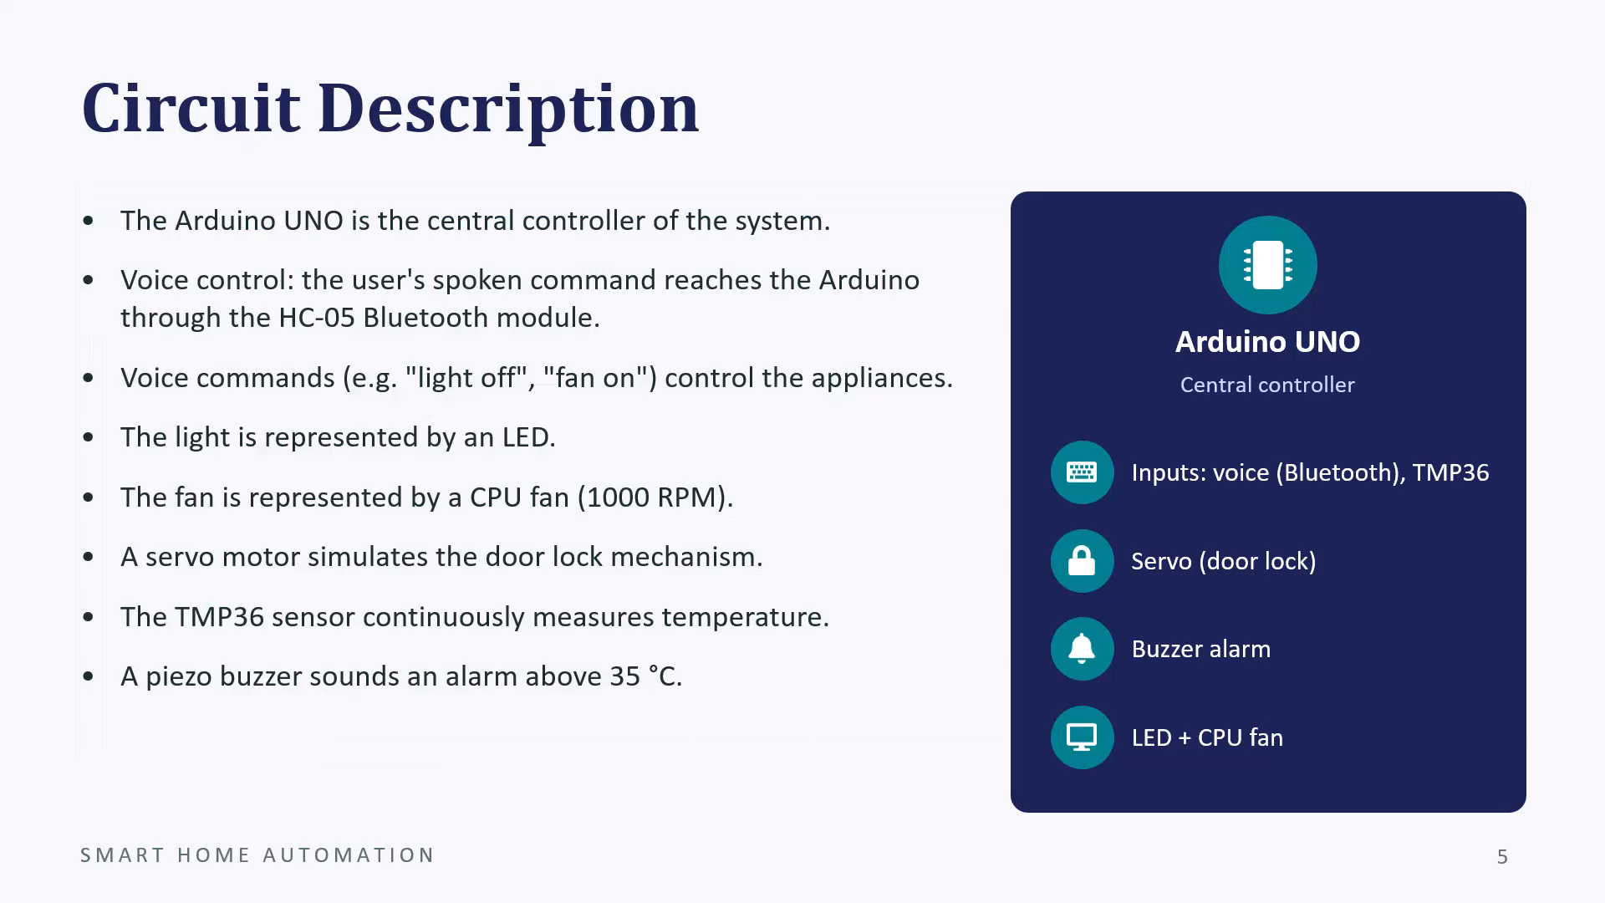
Review the slide show from Circuit Description through Working Principle, Voice Control and Features to Project Progress, and end the show there.
{"action": "left_click", "coordinate": [950, 0]}
{"action": "key", "text": "Right"}
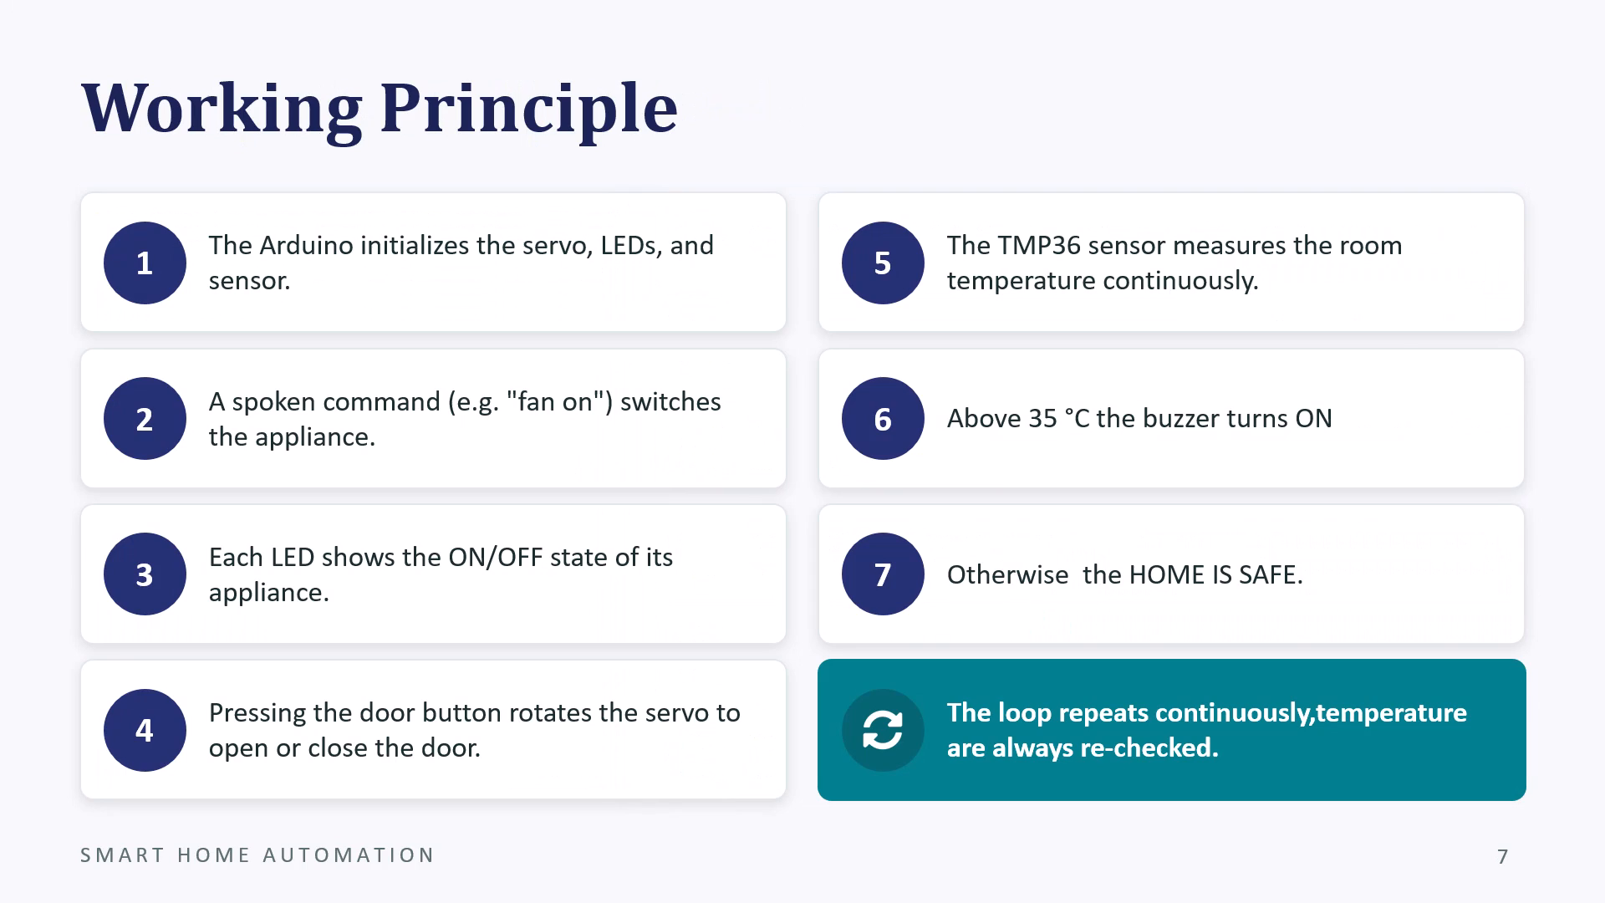
{"action": "key", "text": "Right"}
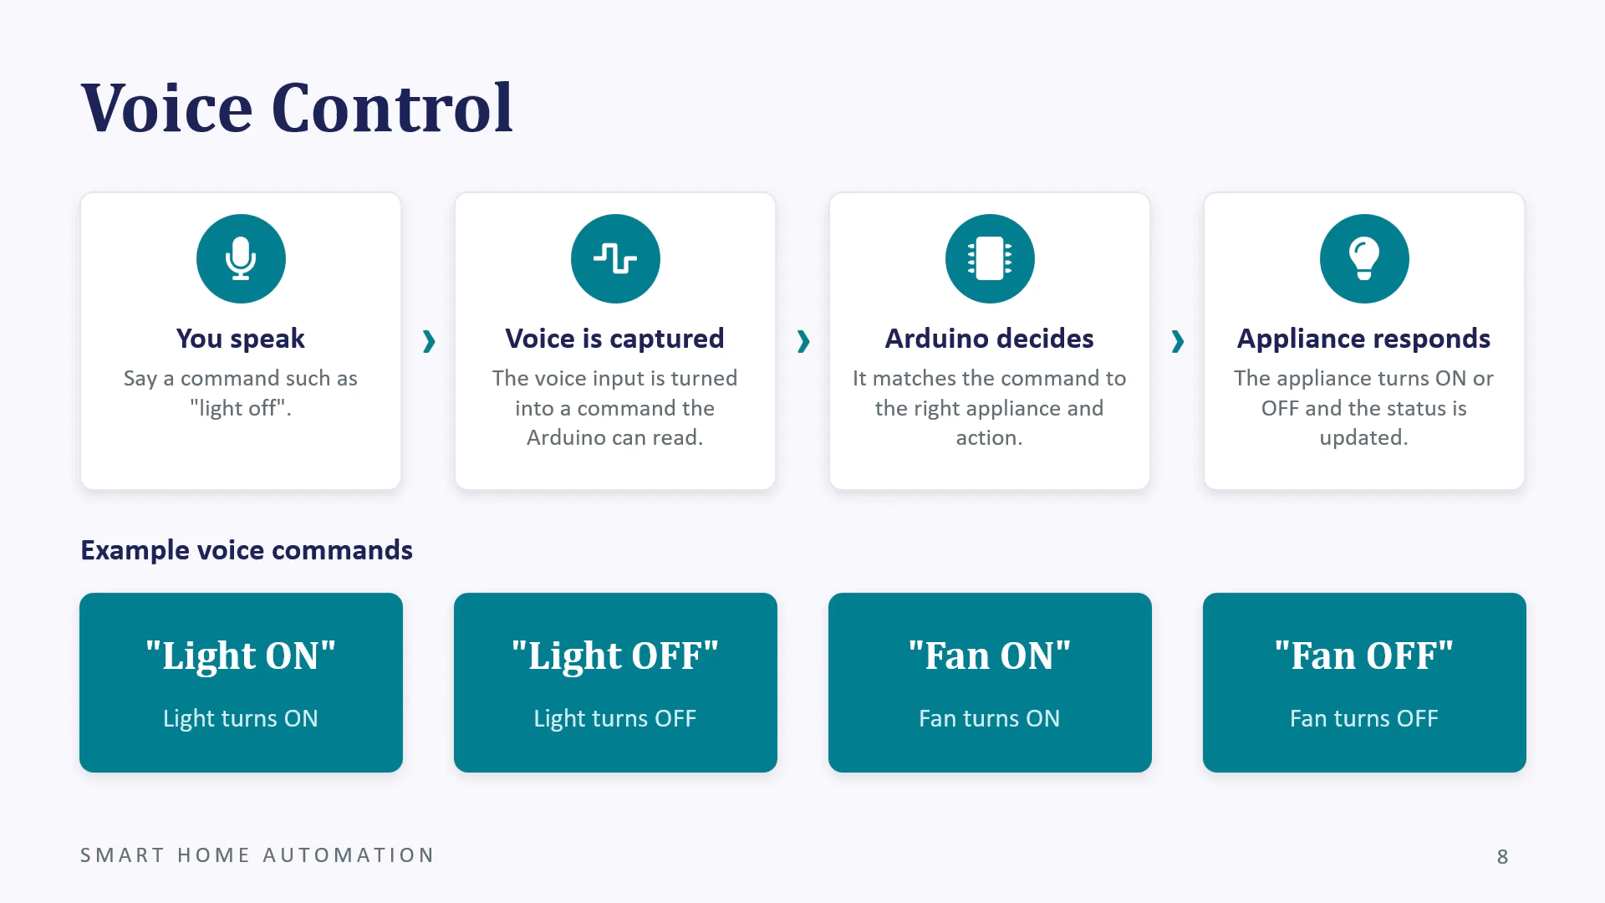
{"action": "key", "text": "Right"}
{"action": "key", "text": "Right"}
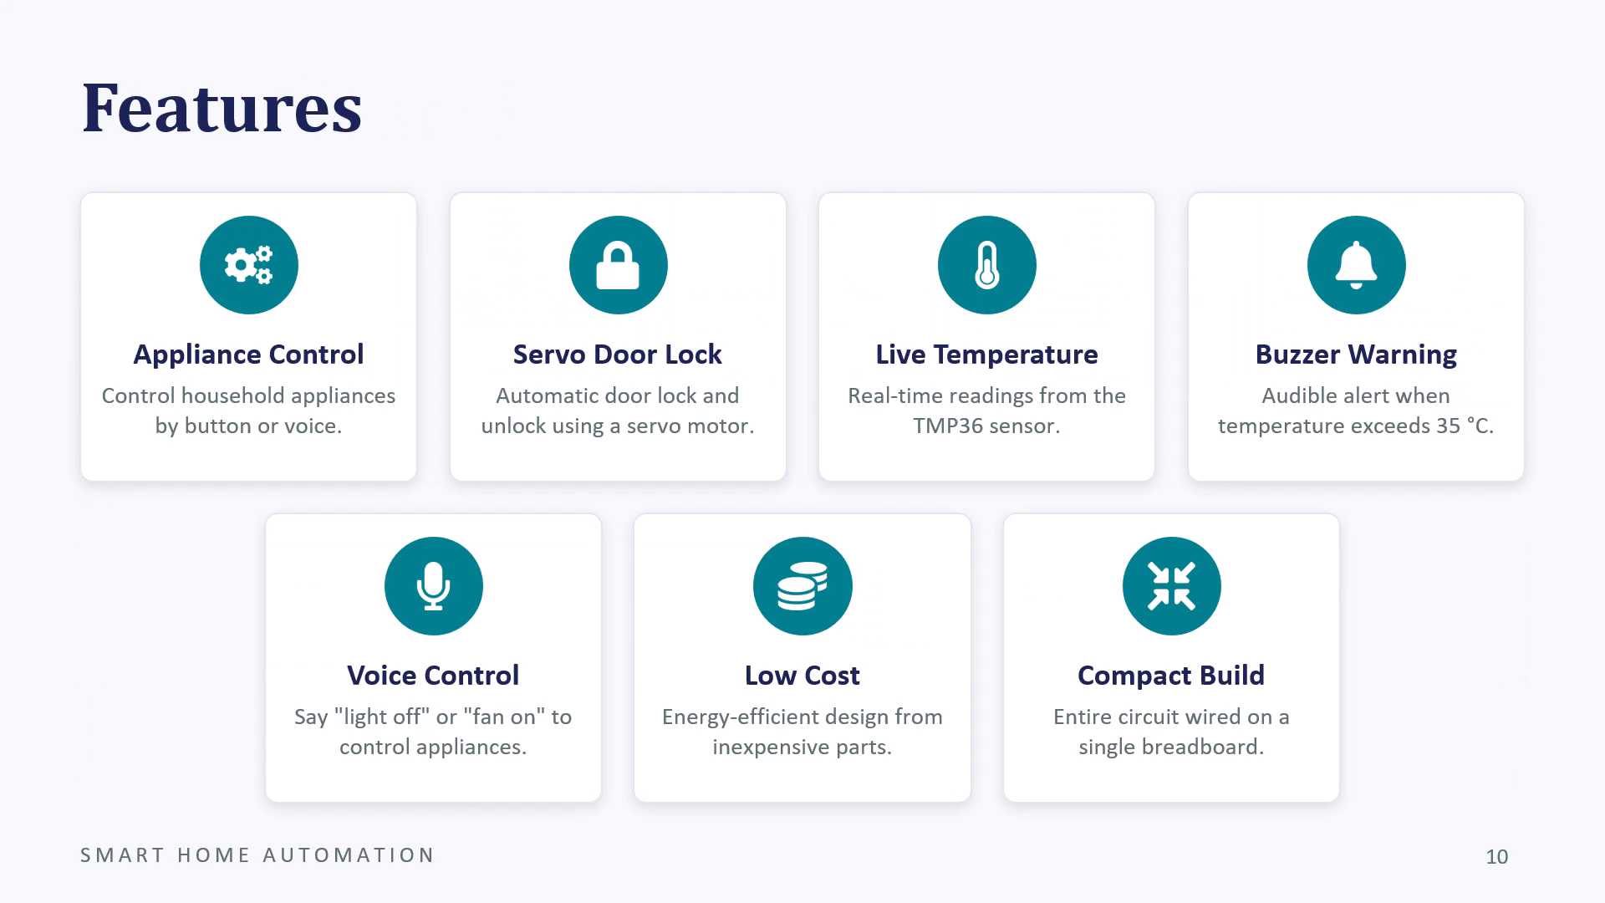
{"action": "key", "text": "Right"}
{"action": "key", "text": "Right"}
{"action": "key", "text": "Right"}
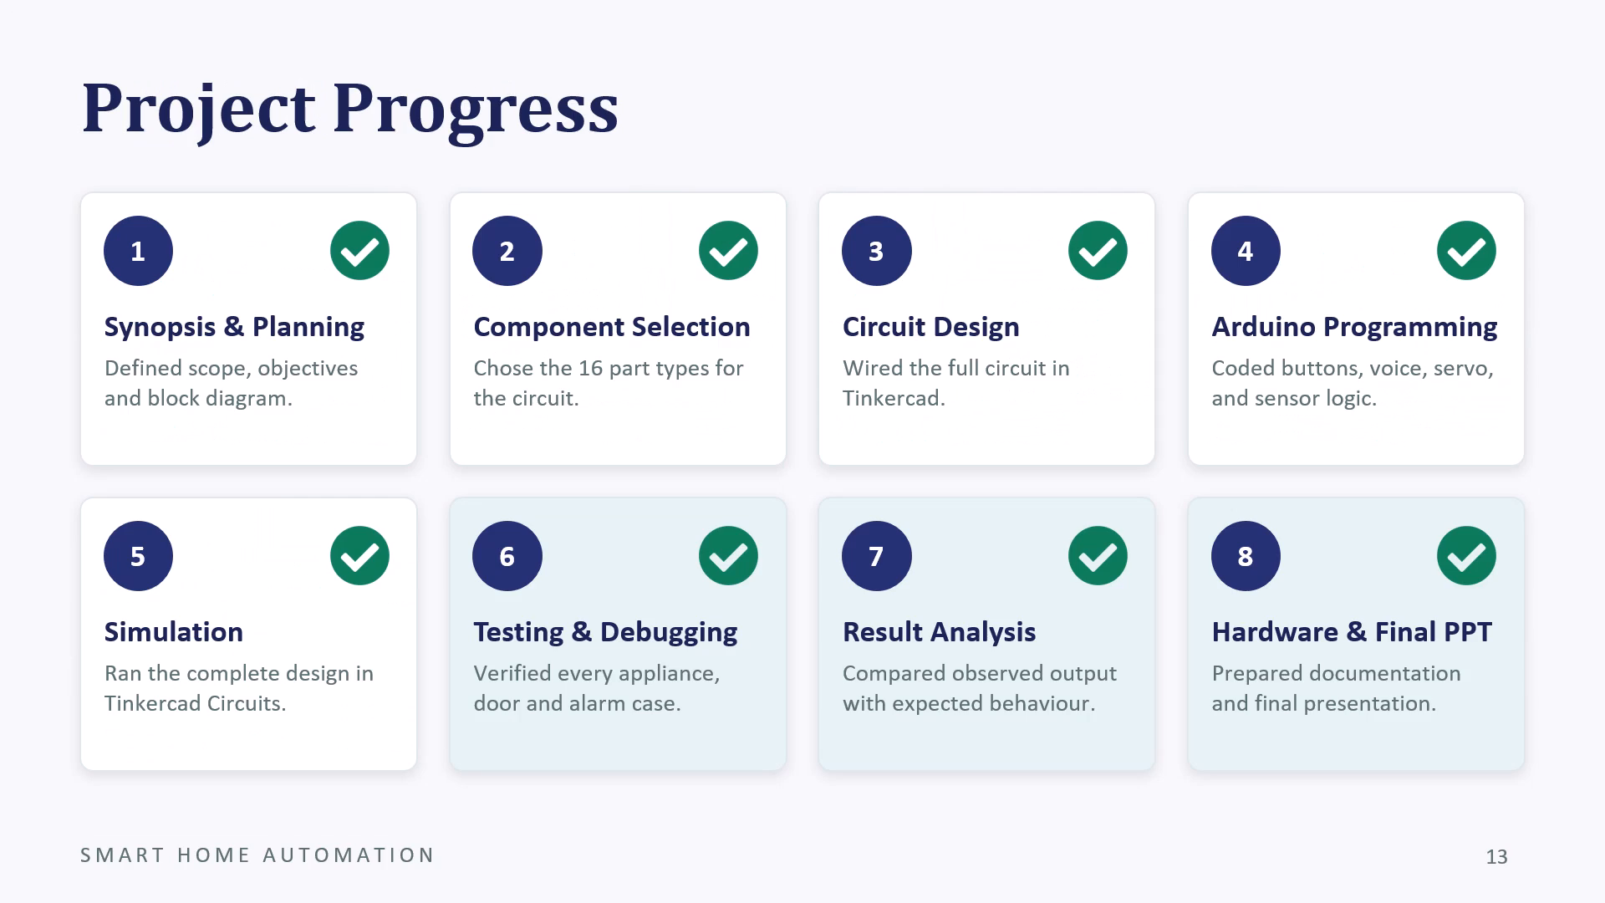
{"action": "key", "text": "Escape"}
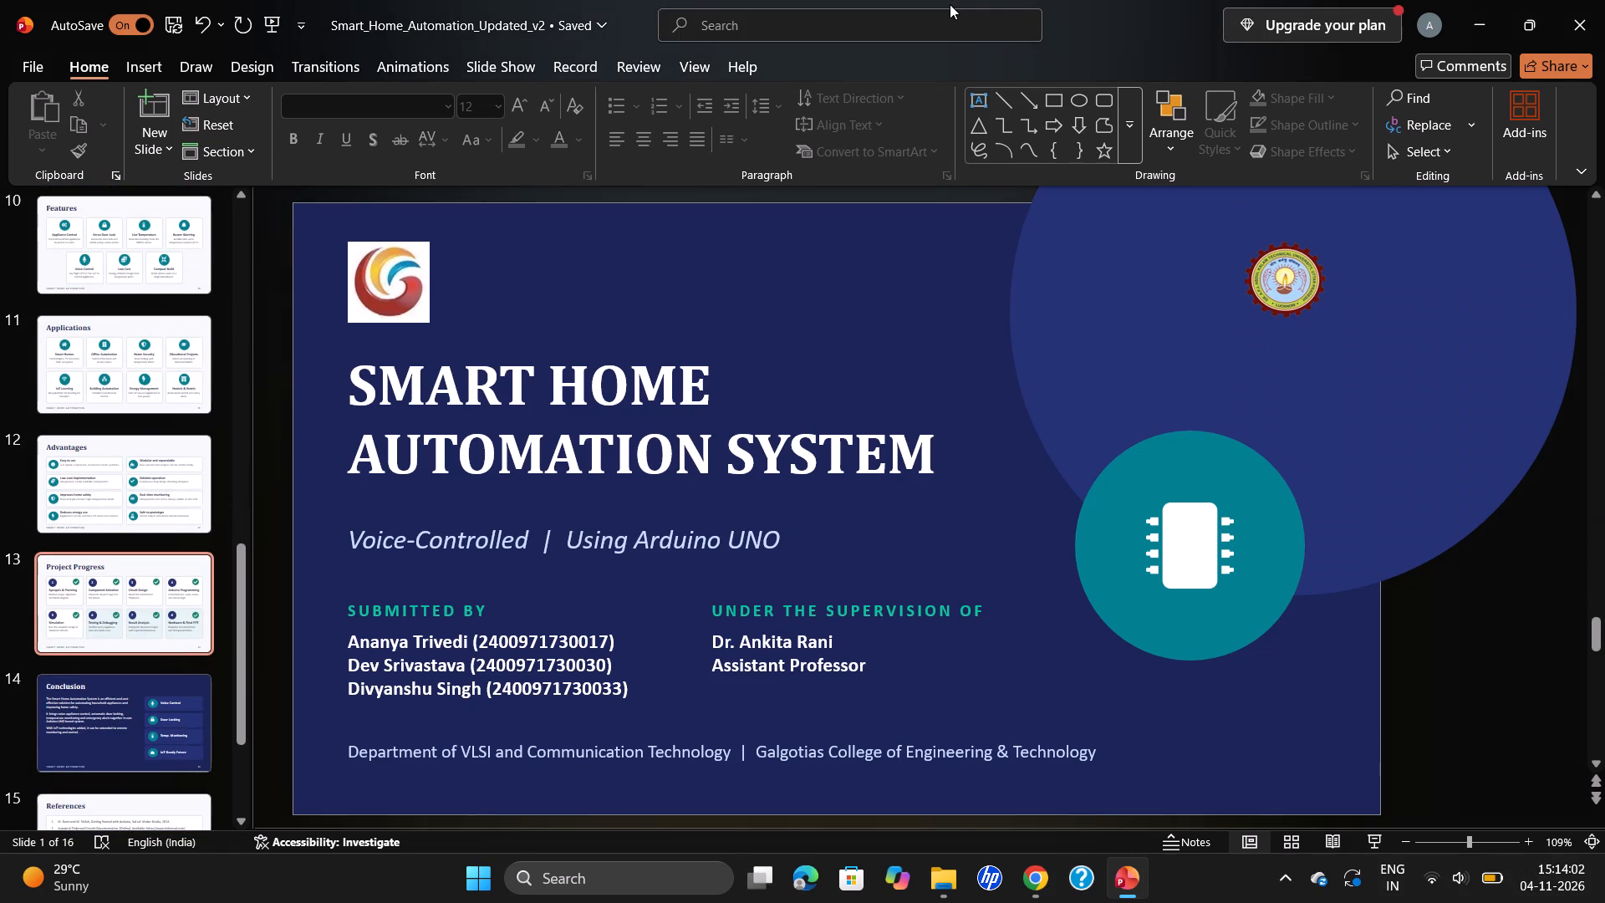
Minimize the presentation window.
{"action": "left_click", "coordinate": [1465, 16]}
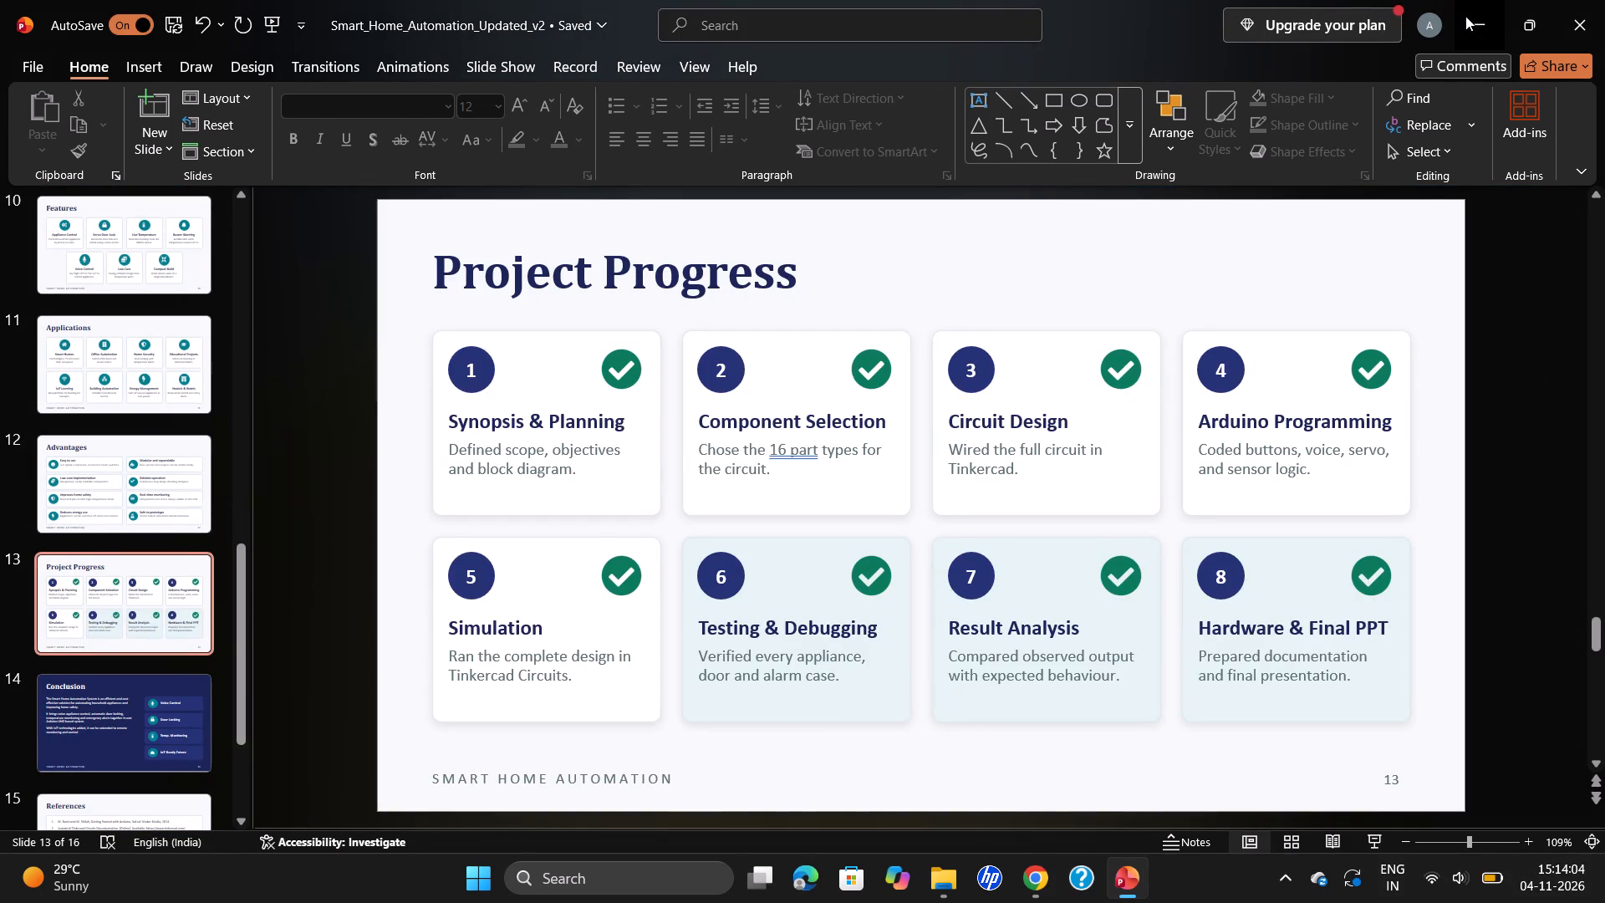
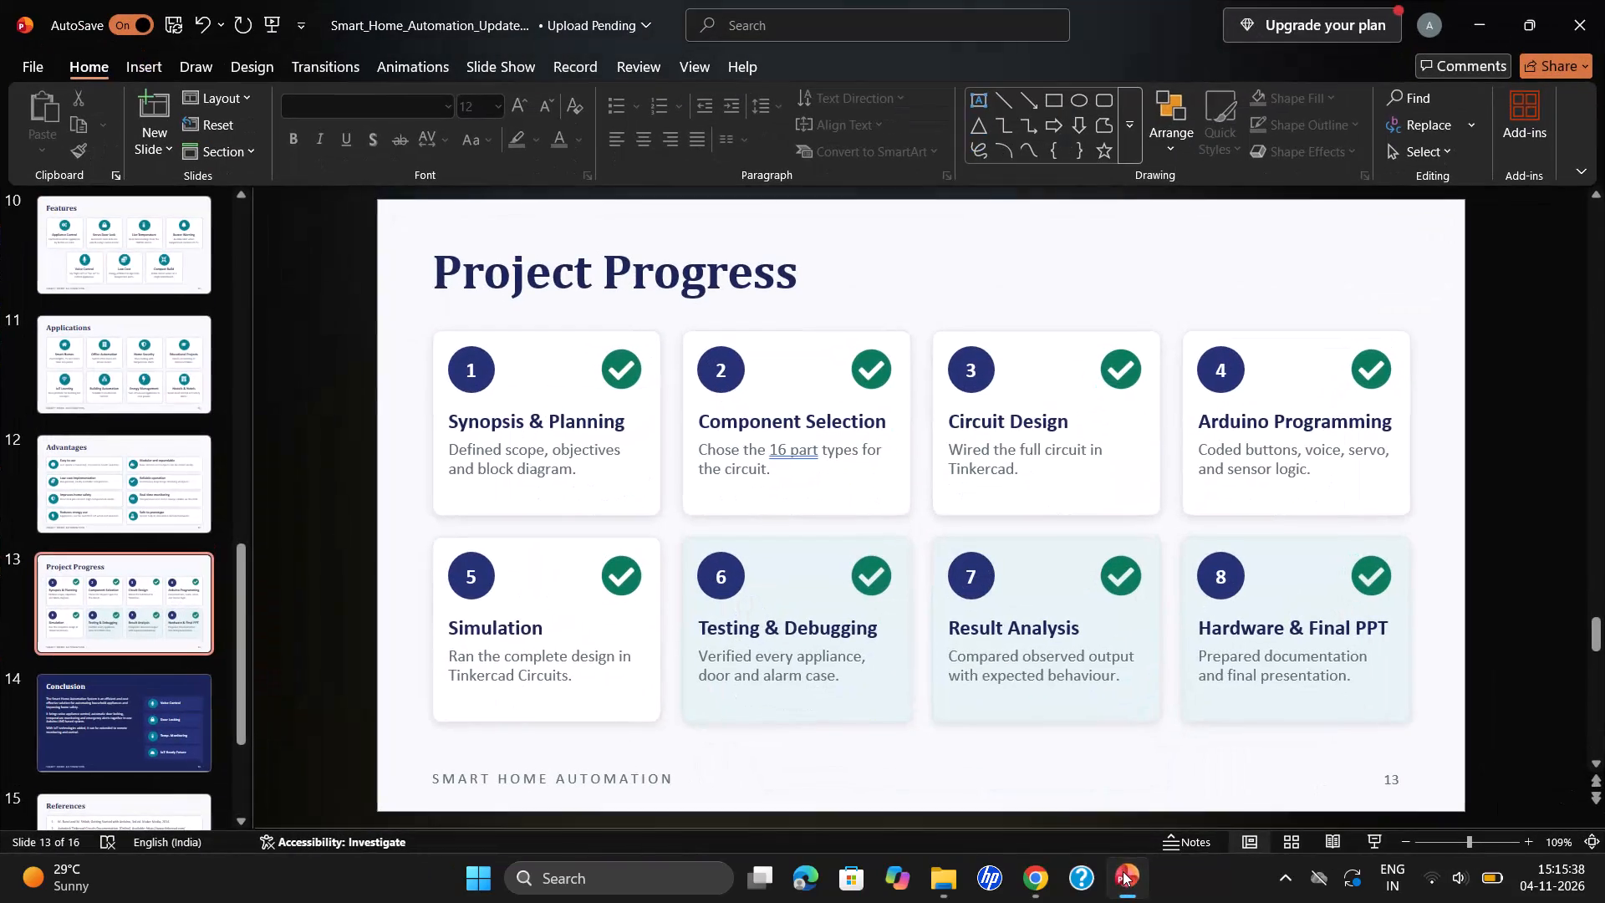
Delete the large dark-blue decorative circle behind the university seal on the title slide.
{"action": "scroll", "coordinate": [136, 420], "scroll_direction": "up", "scroll_amount": 20}
{"action": "scroll", "coordinate": [136, 420], "scroll_direction": "up", "scroll_amount": 2}
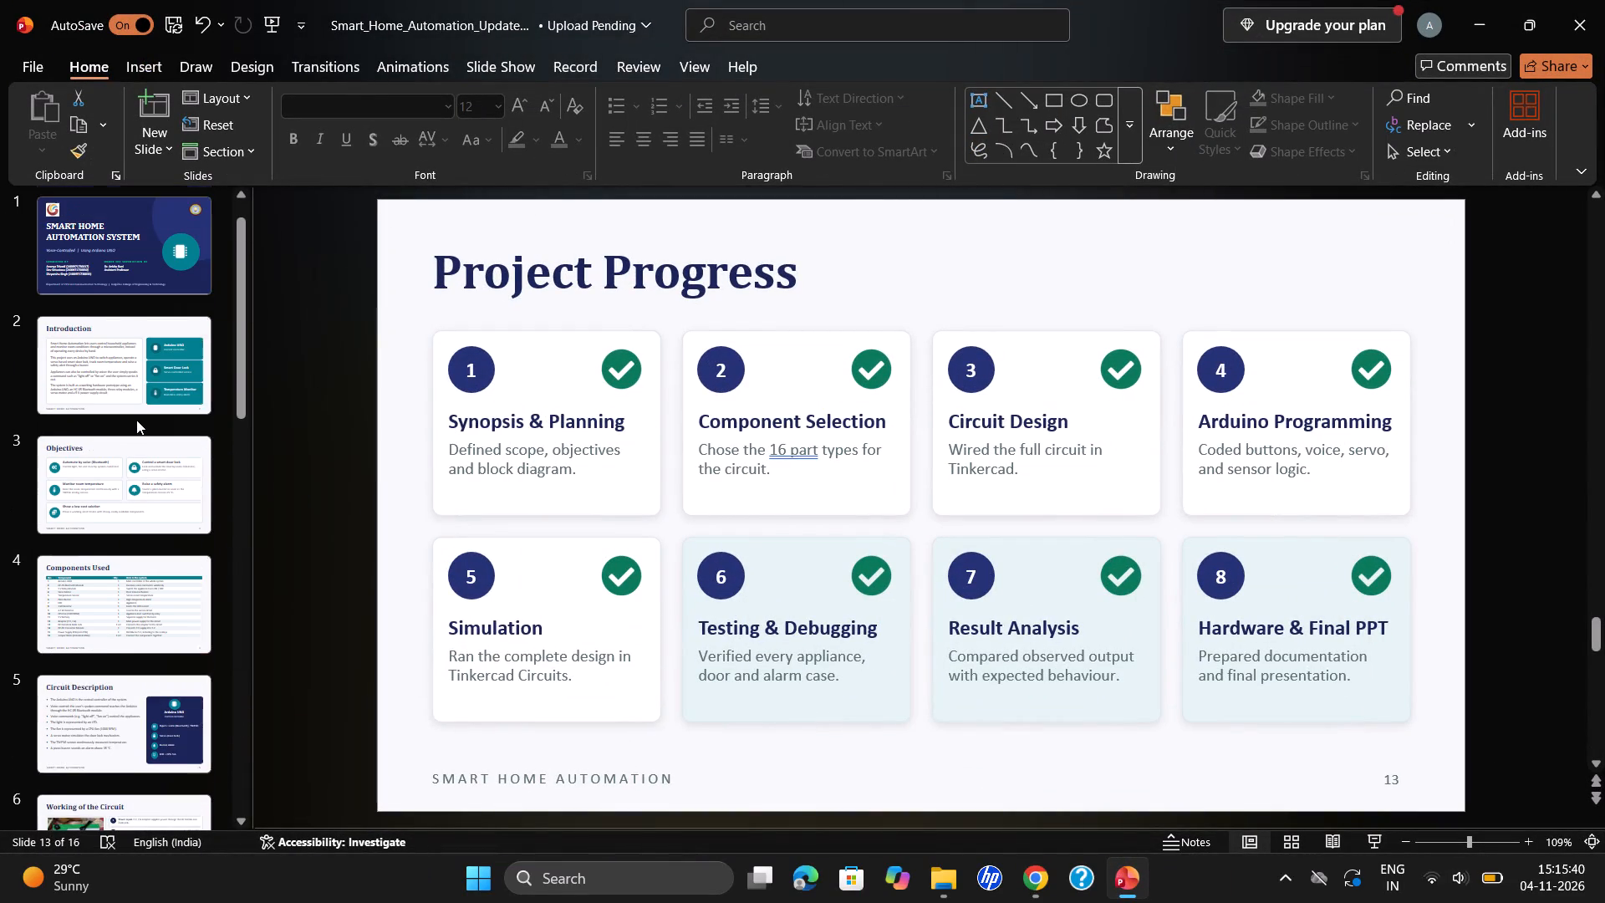
{"action": "scroll", "coordinate": [76, 233], "scroll_direction": "up", "scroll_amount": 4}
{"action": "left_click", "coordinate": [76, 233]}
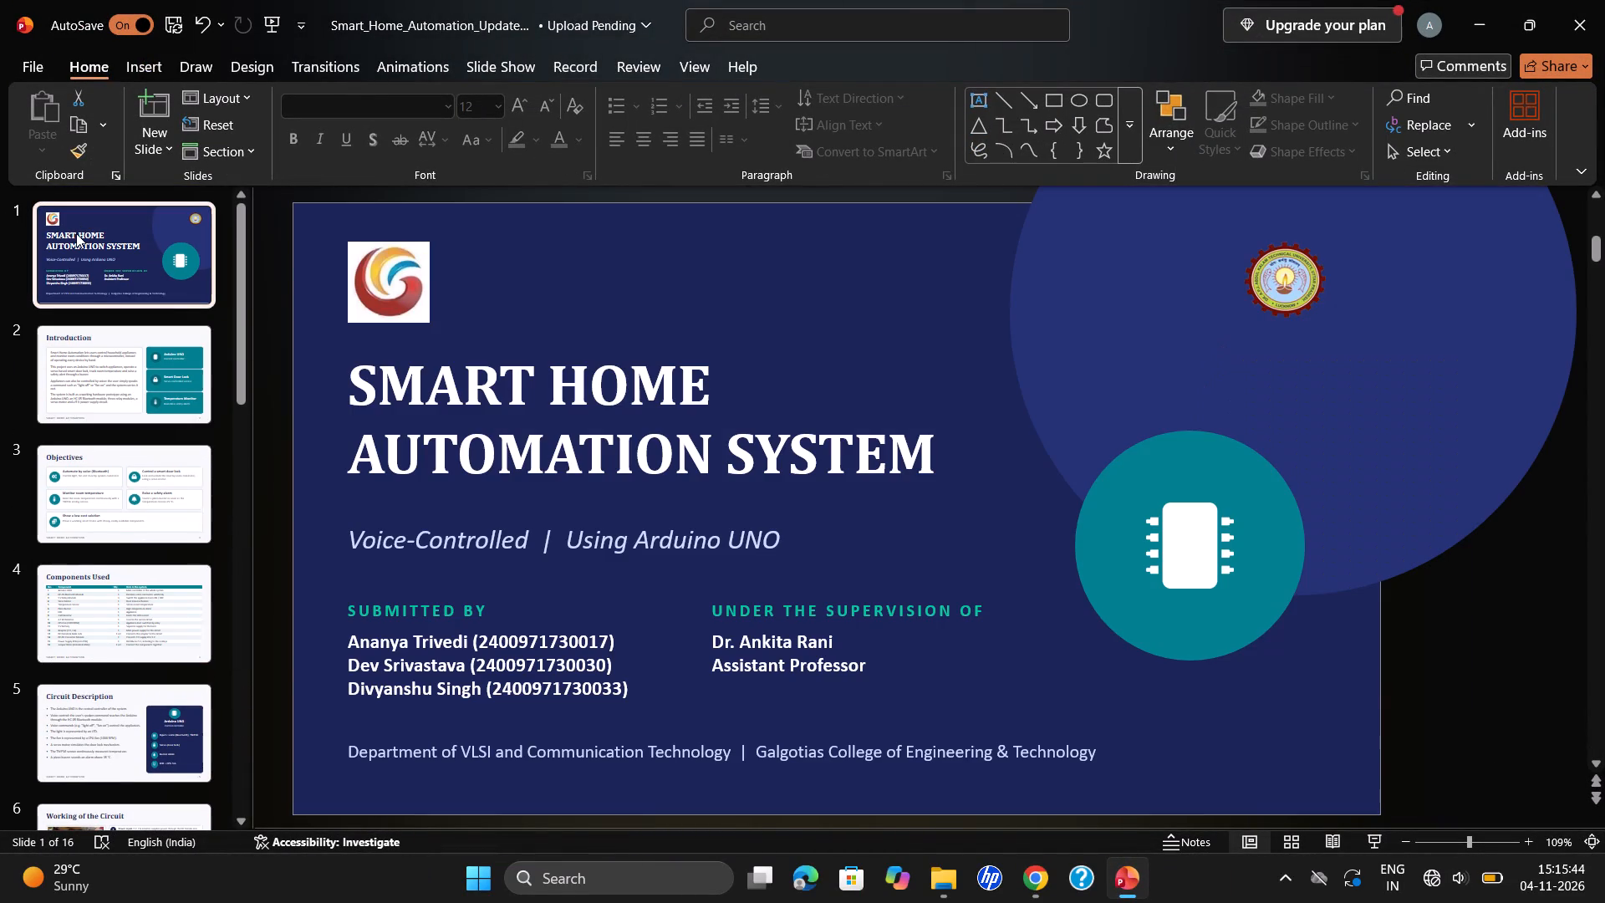
{"action": "left_click", "coordinate": [1146, 334]}
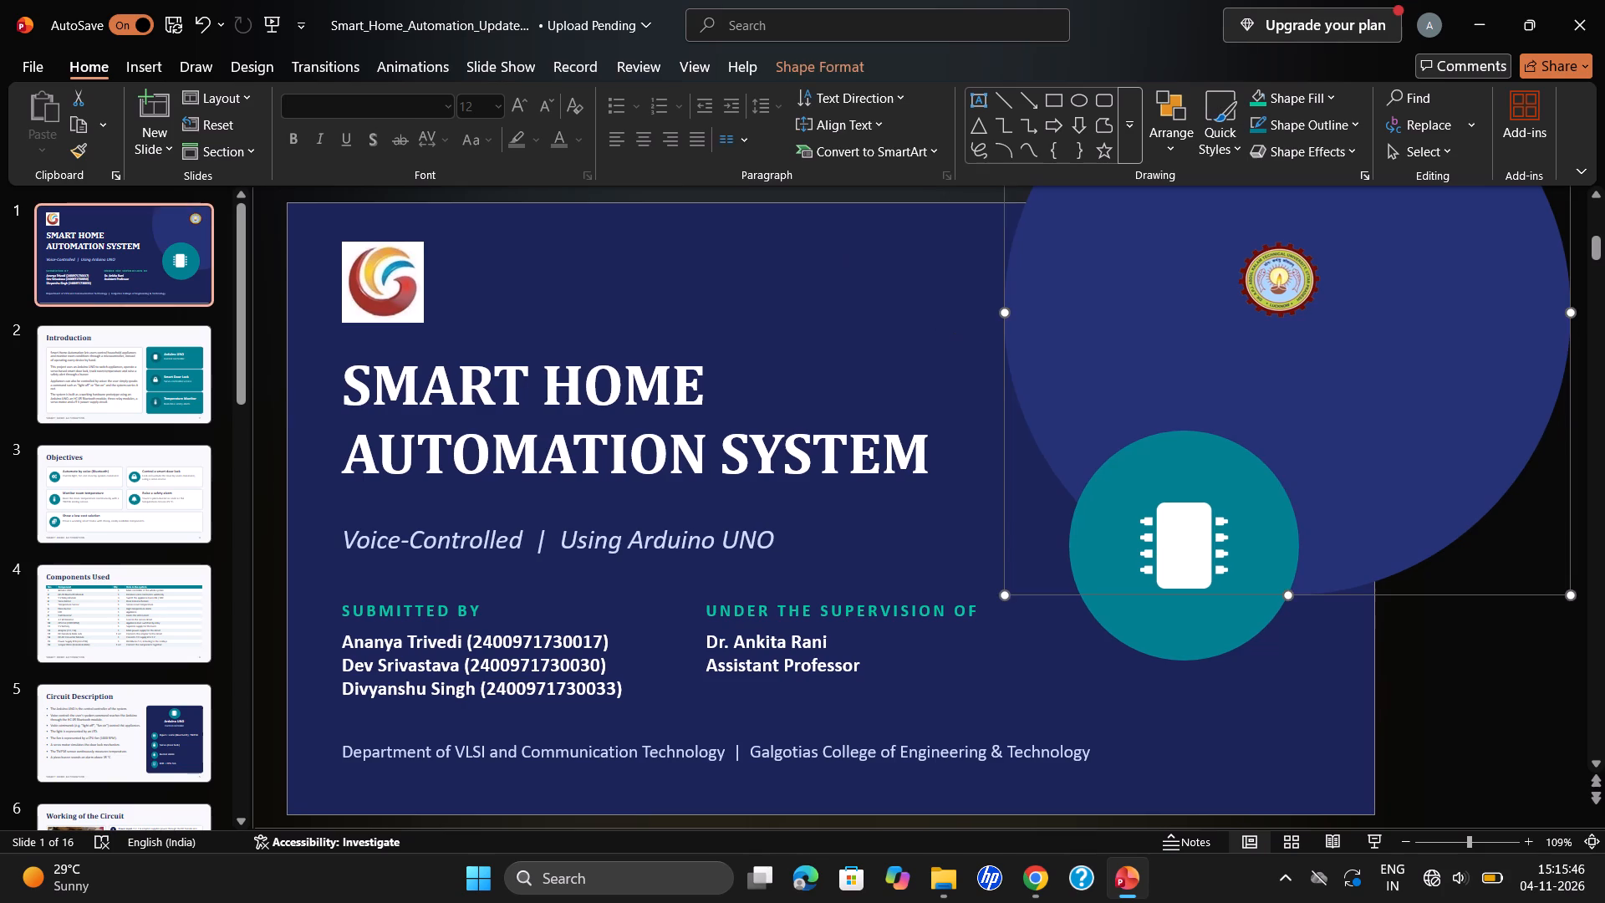
{"action": "left_click_drag", "start_coordinate": [1146, 334], "coordinate": [1138, 346]}
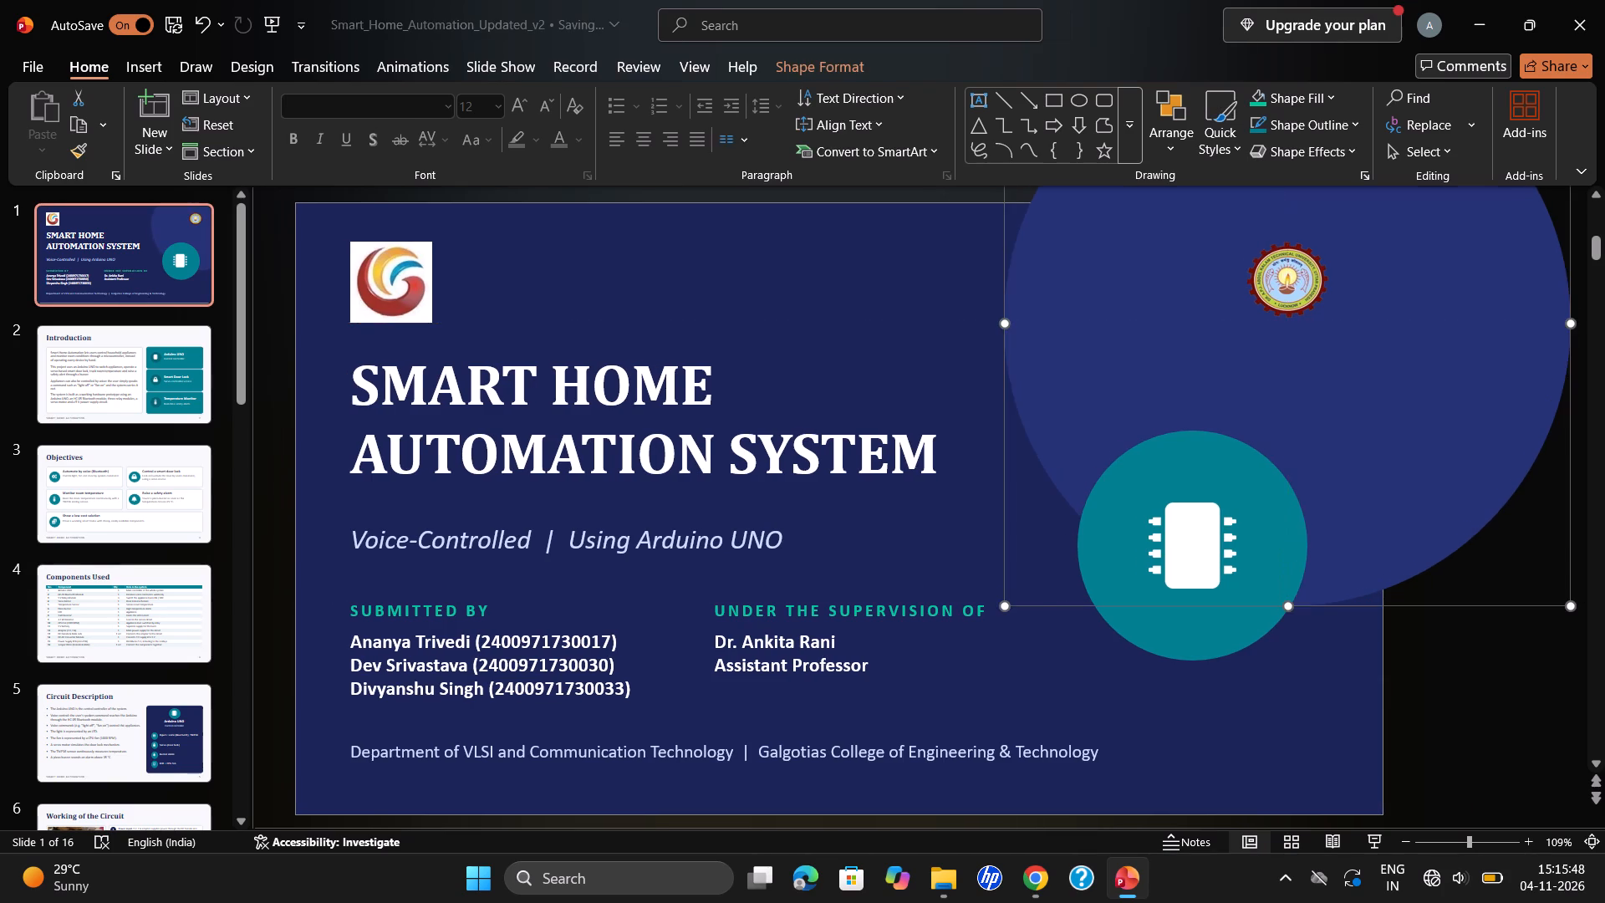
{"action": "key", "text": "BackSpace"}
Enlarge the round university seal on the title slide and reposition it inside the slide's upper-right corner.
{"action": "left_click", "coordinate": [1372, 291]}
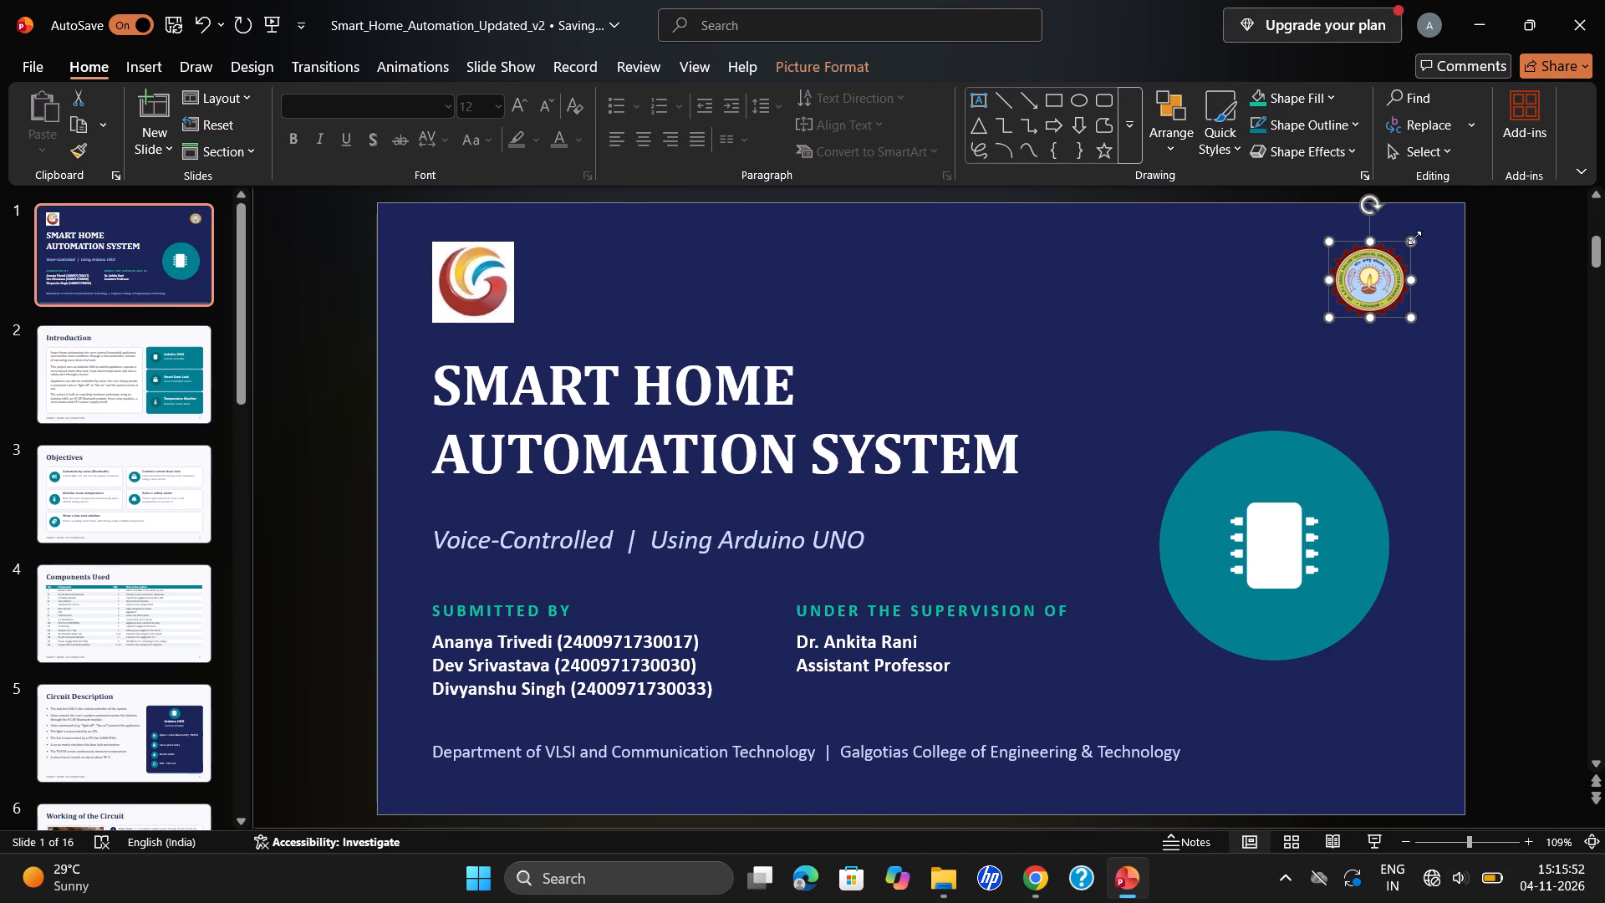
{"action": "left_click_drag", "start_coordinate": [1413, 240], "coordinate": [1432, 222]}
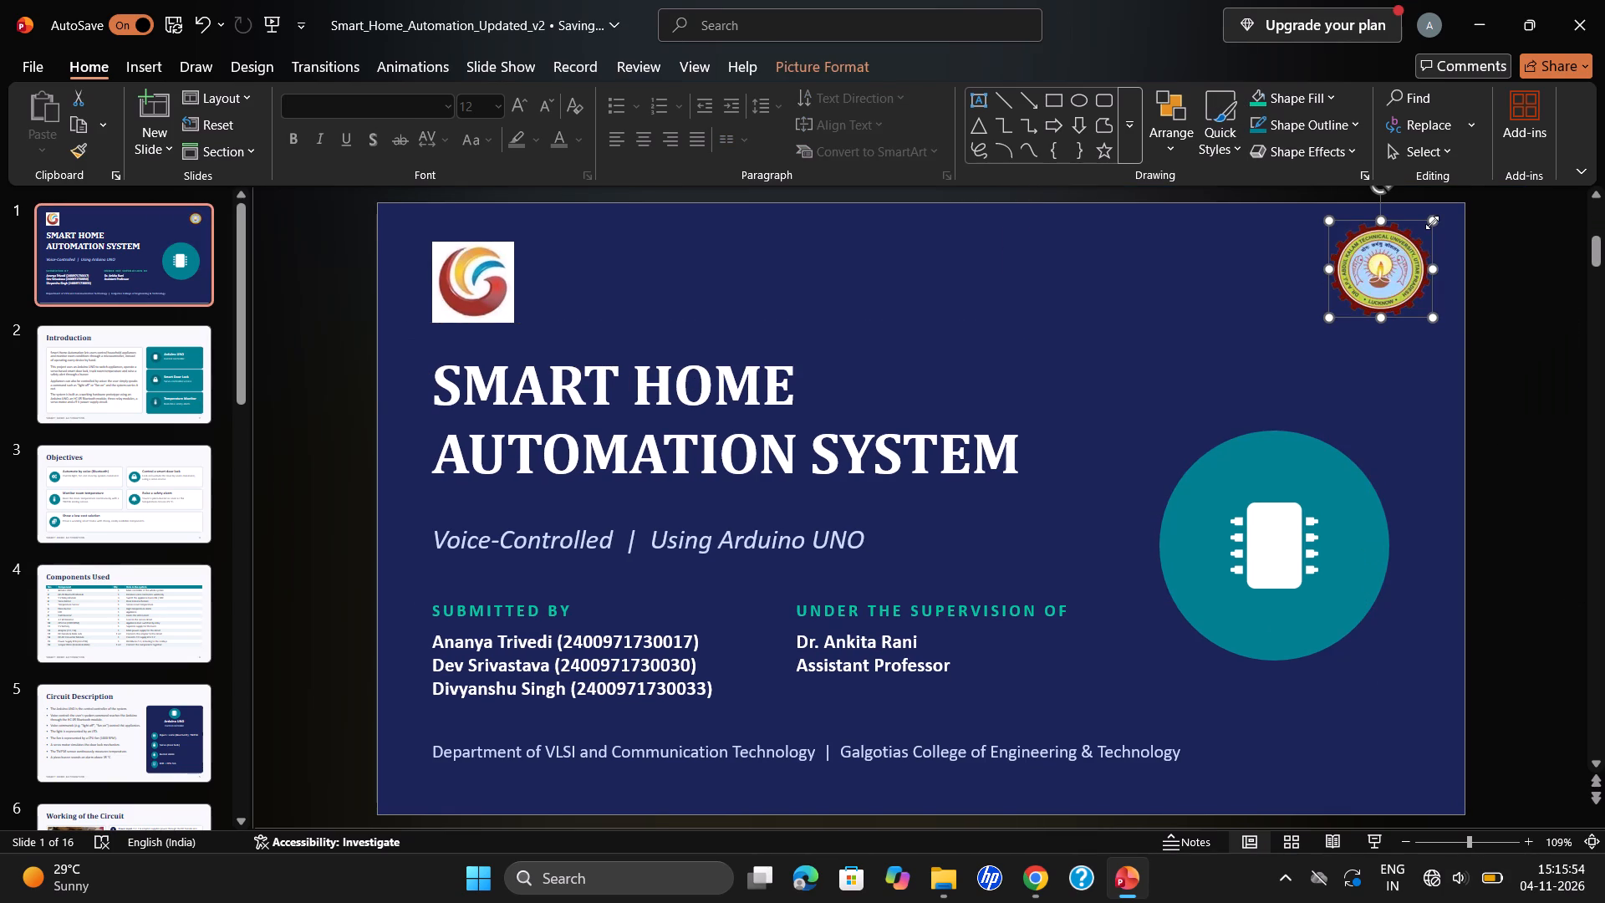
{"action": "left_click_drag", "start_coordinate": [1396, 270], "coordinate": [1374, 286]}
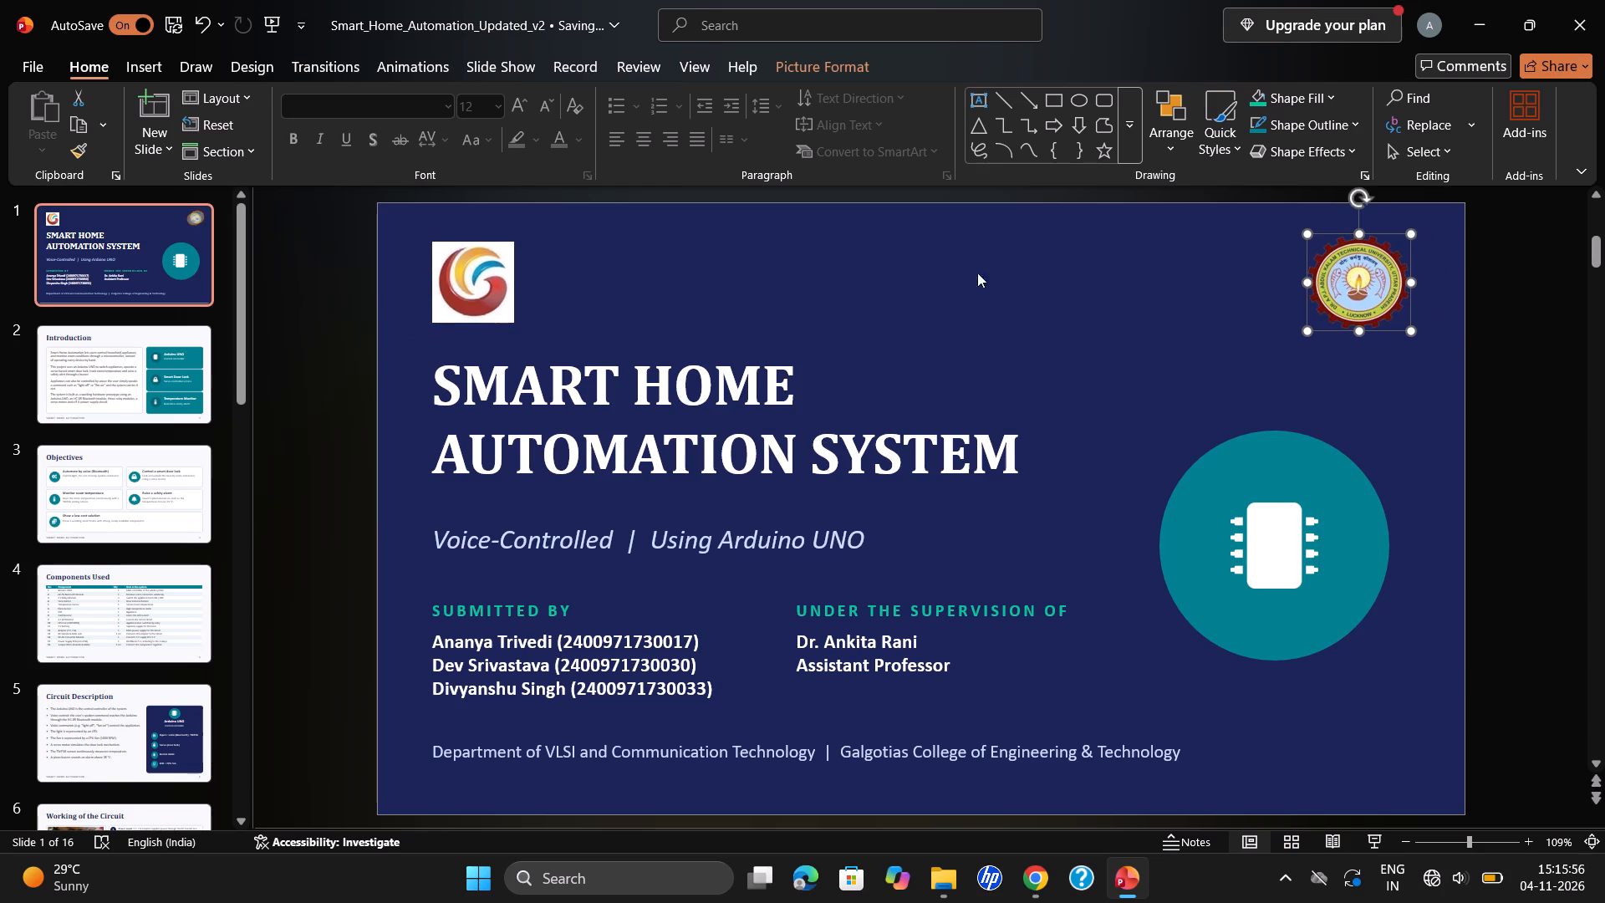
Enlarge the college logo slightly so its top edge aligns with the top of the university seal.
{"action": "left_click", "coordinate": [484, 273]}
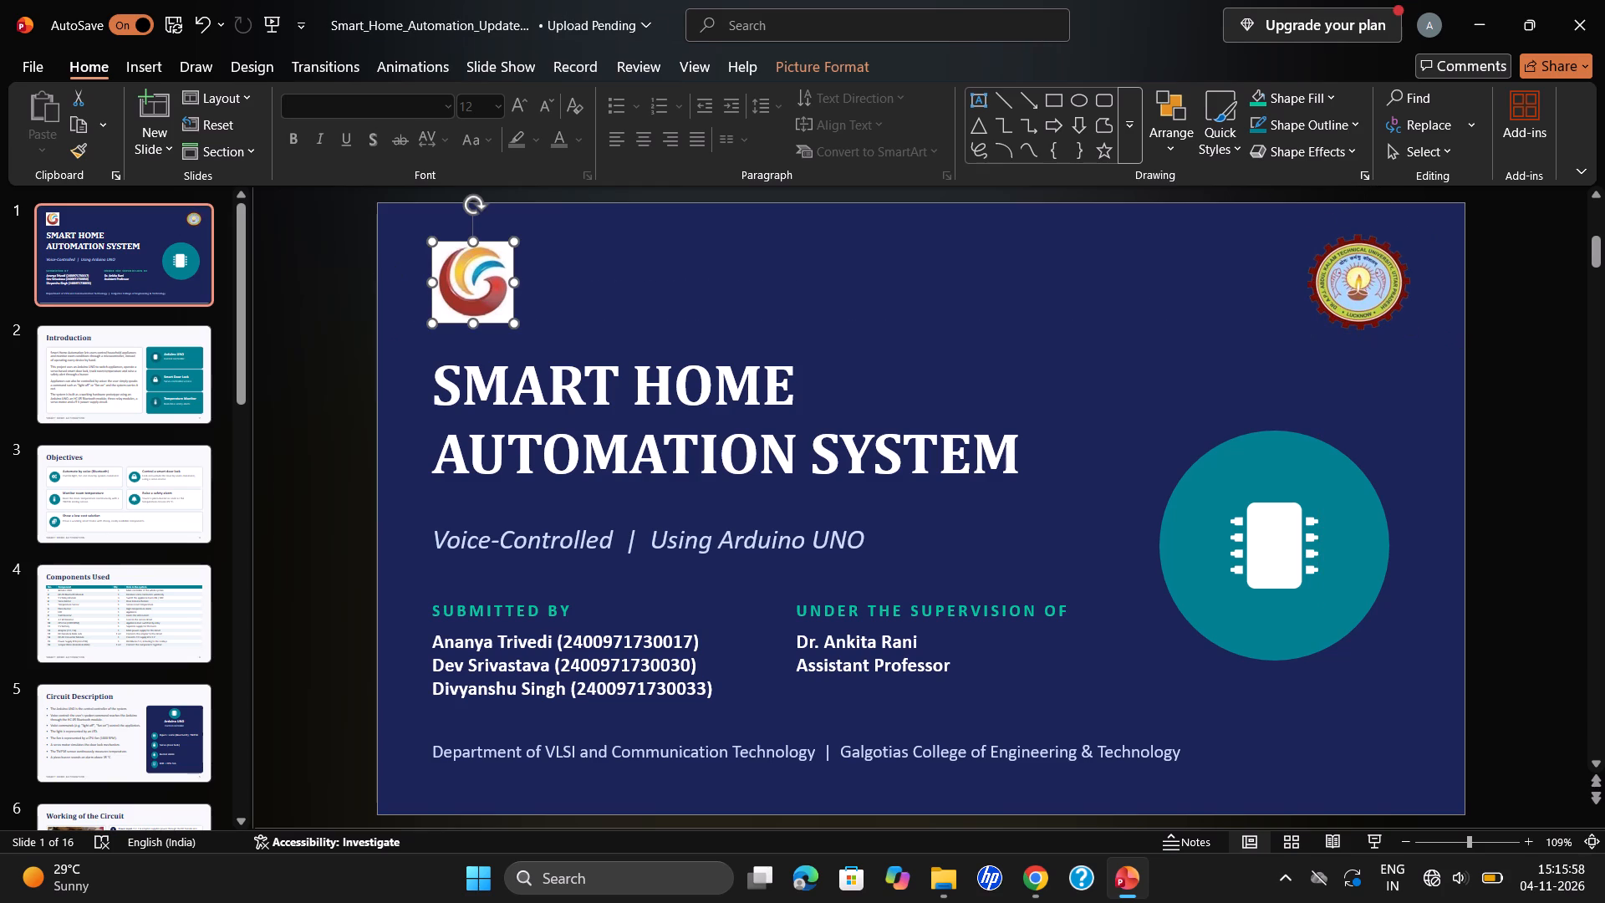
{"action": "left_click", "coordinate": [512, 241]}
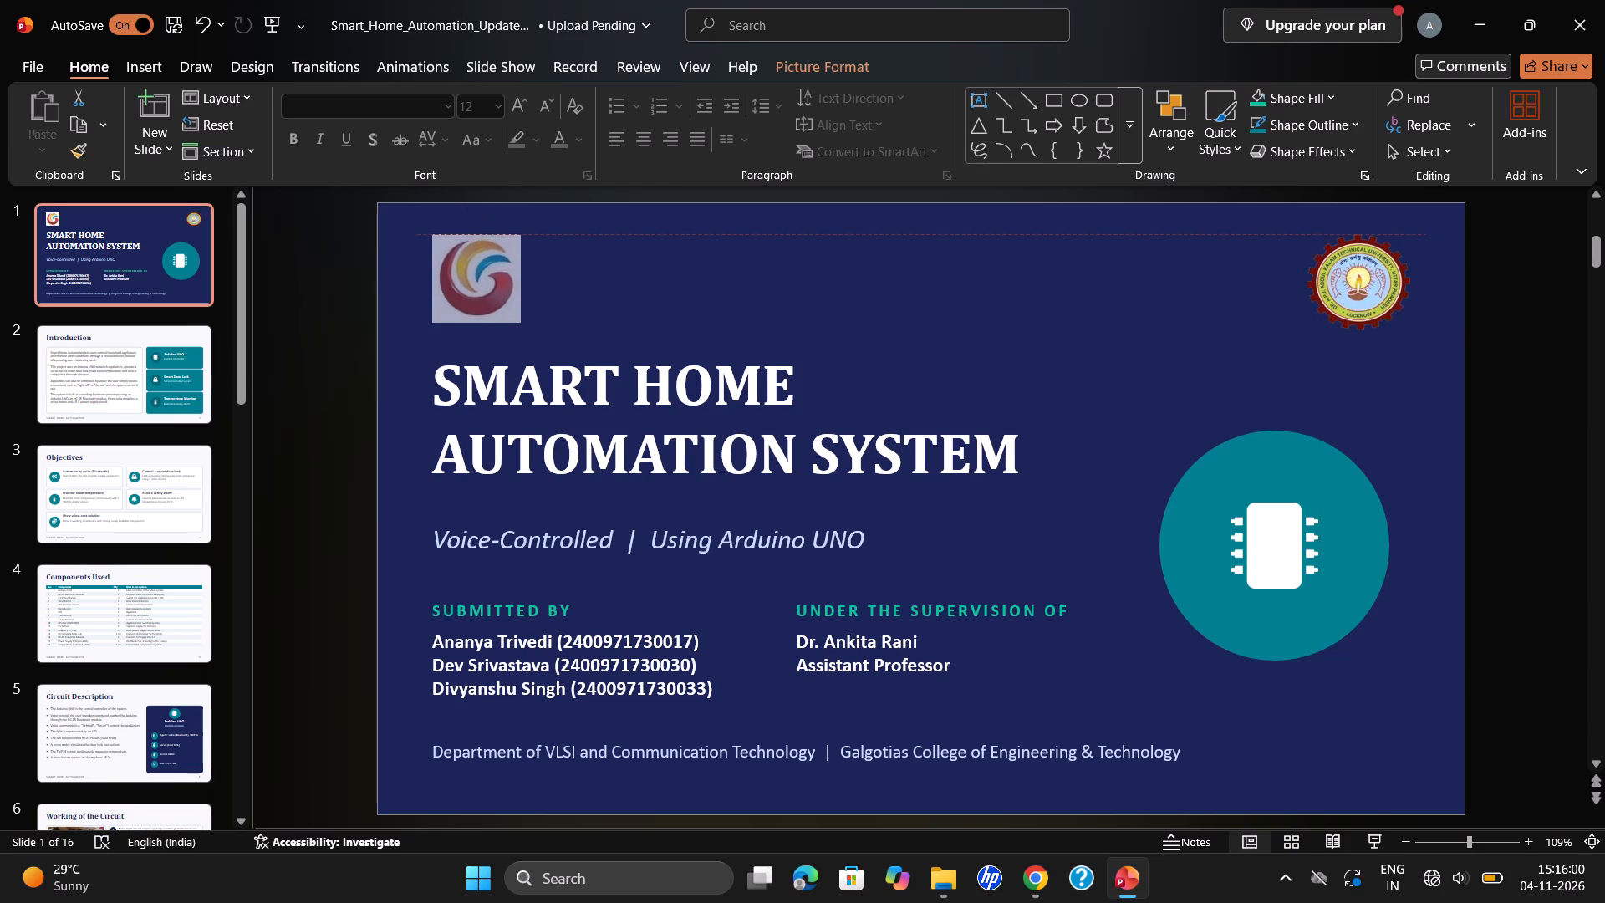
{"action": "left_click", "coordinate": [898, 298]}
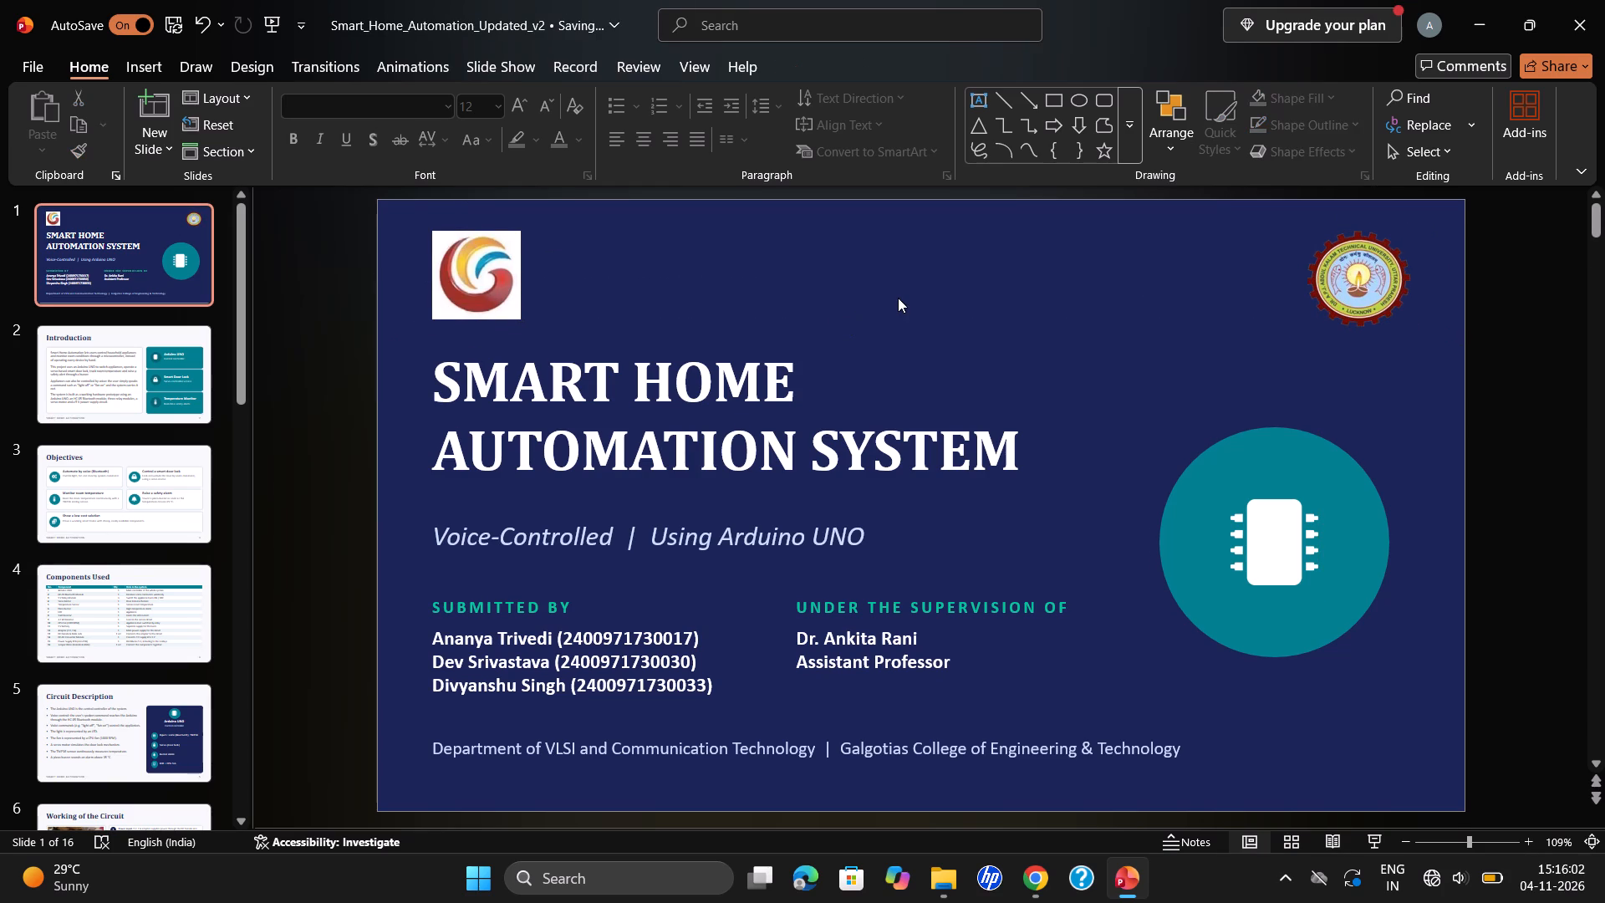
Shrink the university seal slightly to about the same height as the college logo.
{"action": "left_click", "coordinate": [1344, 277]}
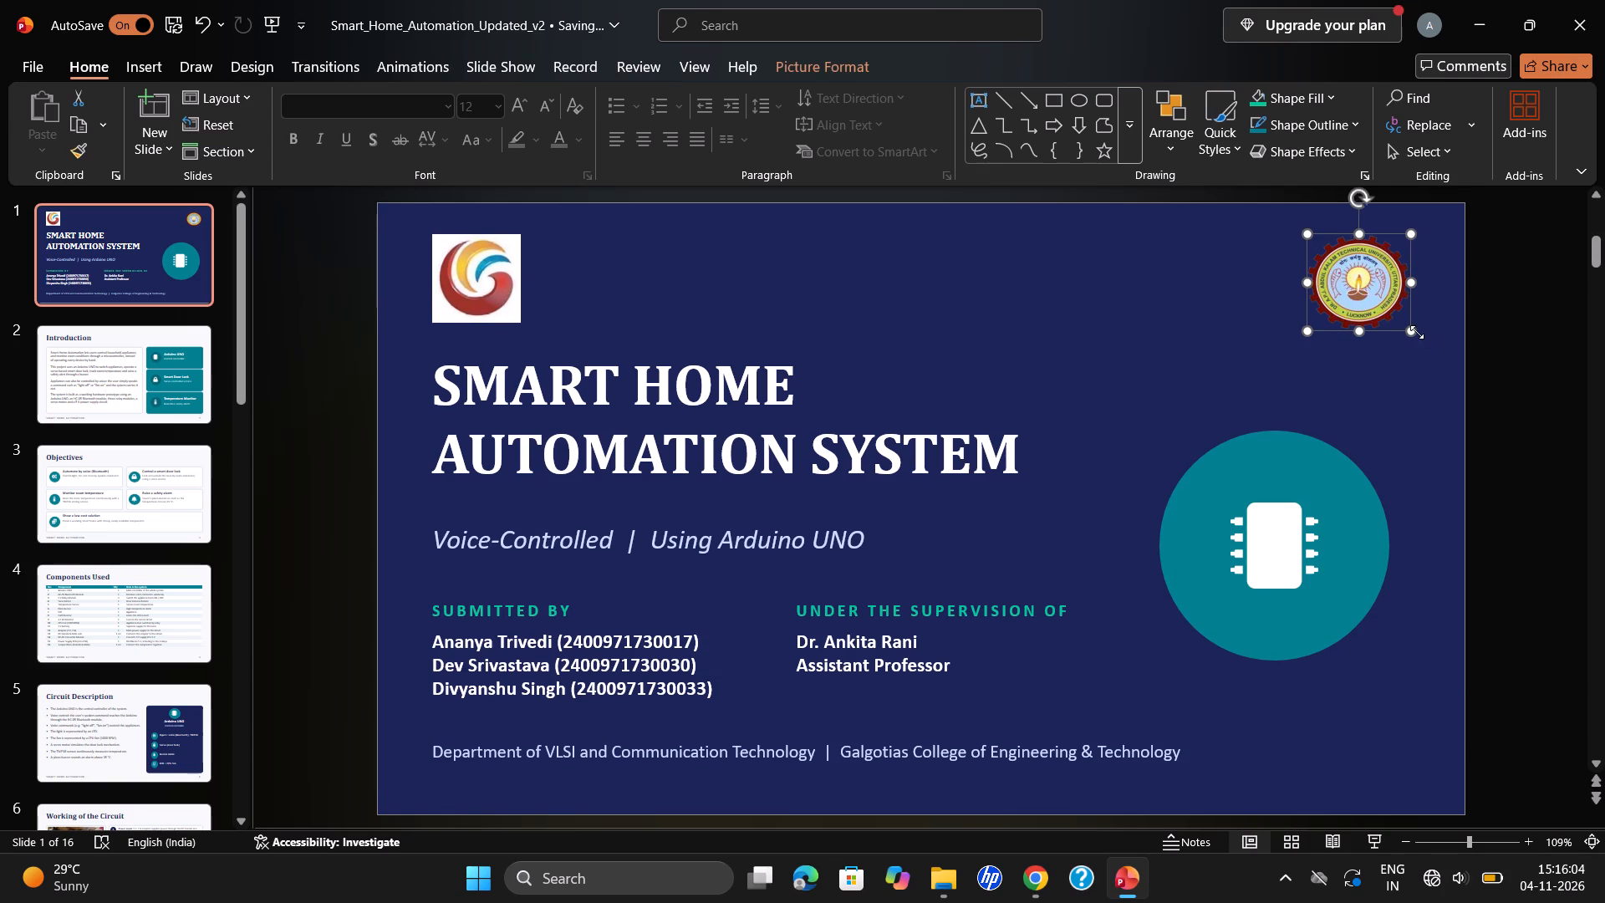
{"action": "left_click_drag", "start_coordinate": [1413, 331], "coordinate": [1412, 333]}
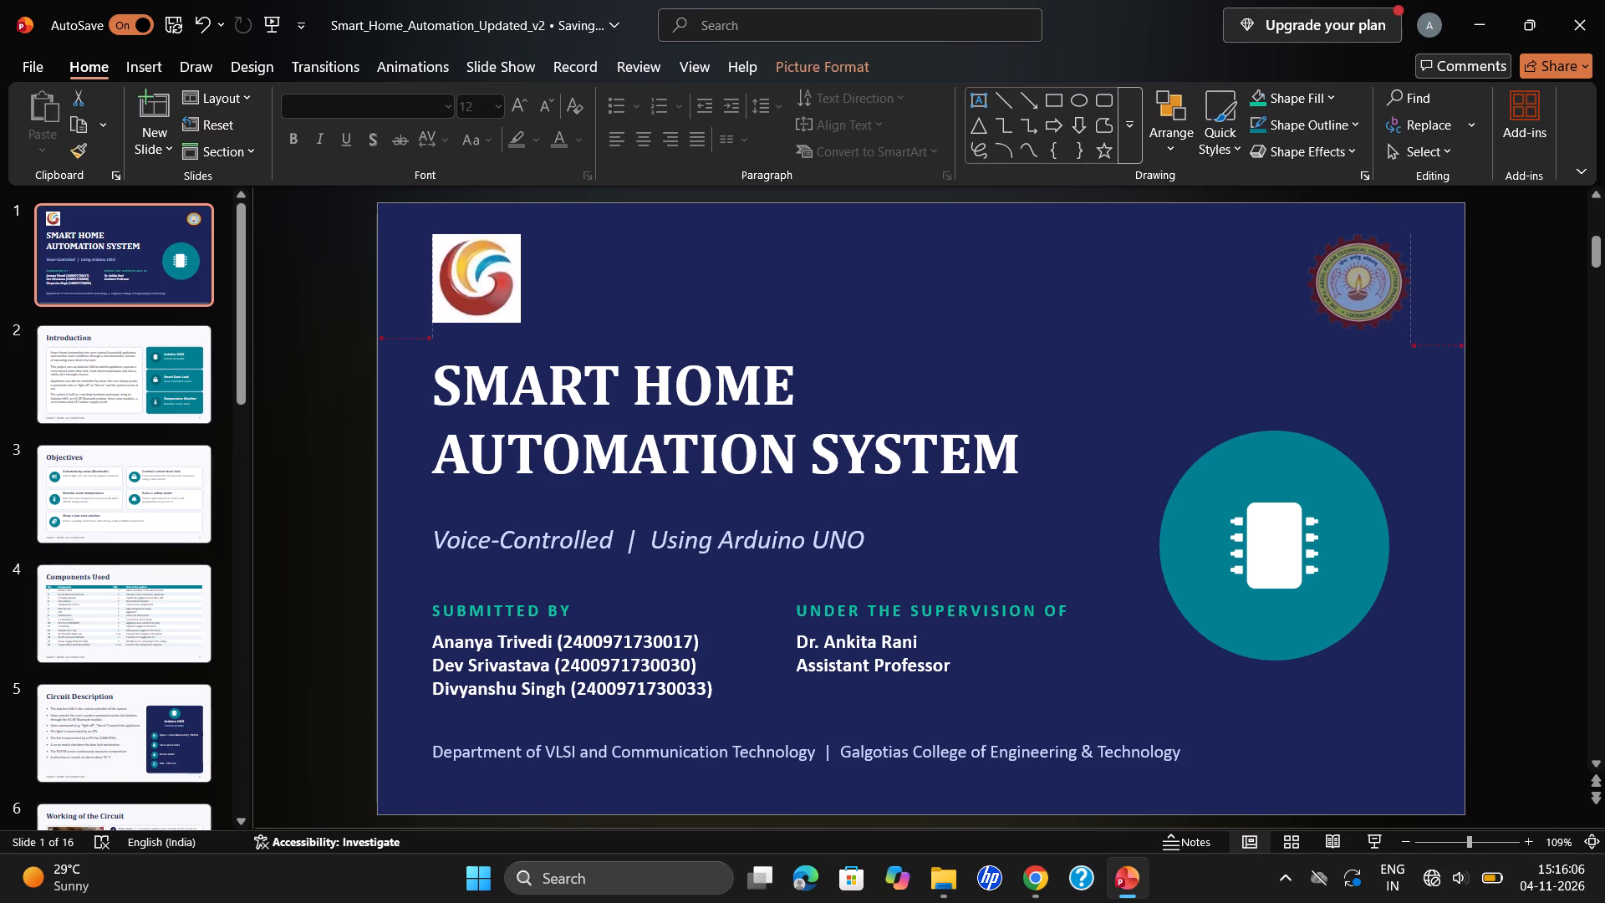
{"action": "left_click_drag", "start_coordinate": [1412, 333], "coordinate": [1402, 322]}
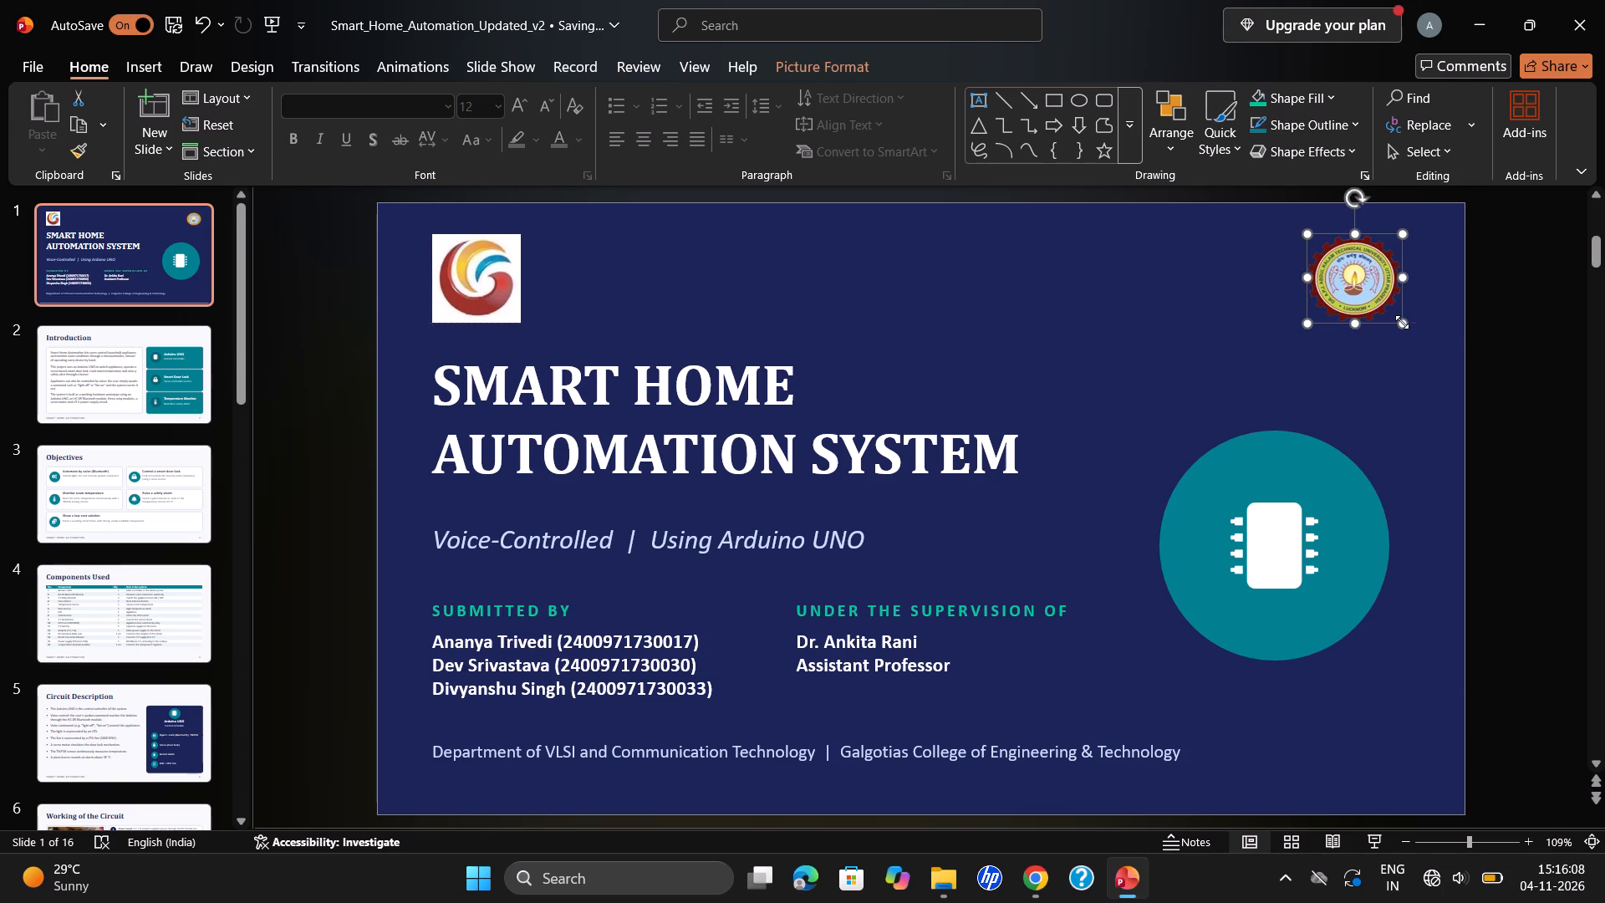
{"action": "left_click", "coordinate": [1416, 377]}
{"action": "left_click", "coordinate": [1279, 508]}
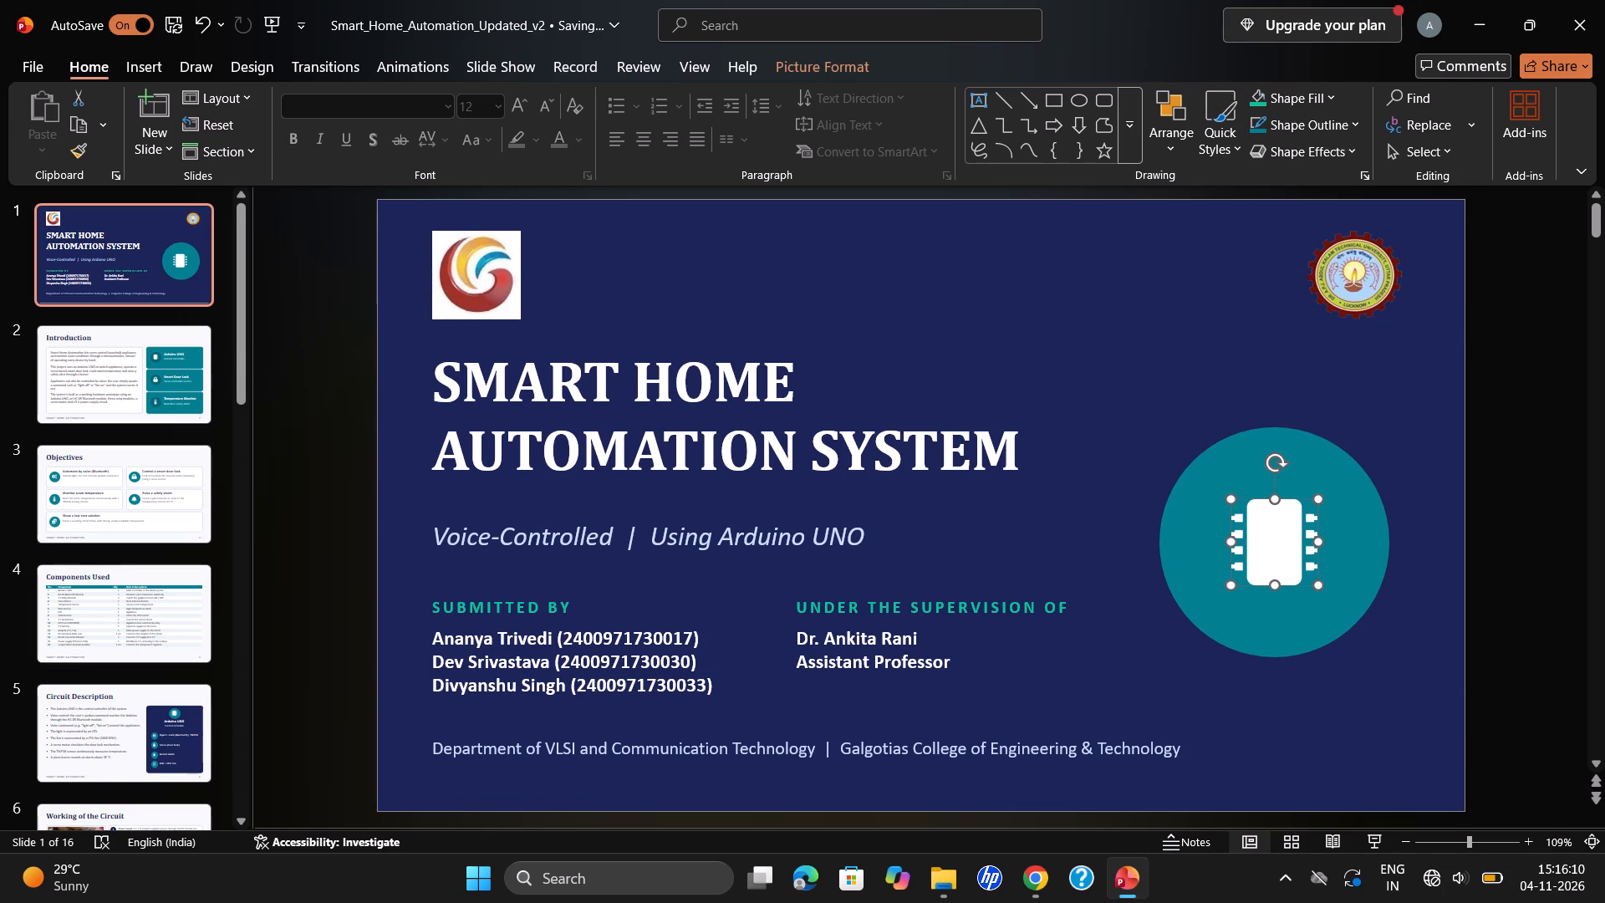
{"action": "left_click", "coordinate": [1327, 724]}
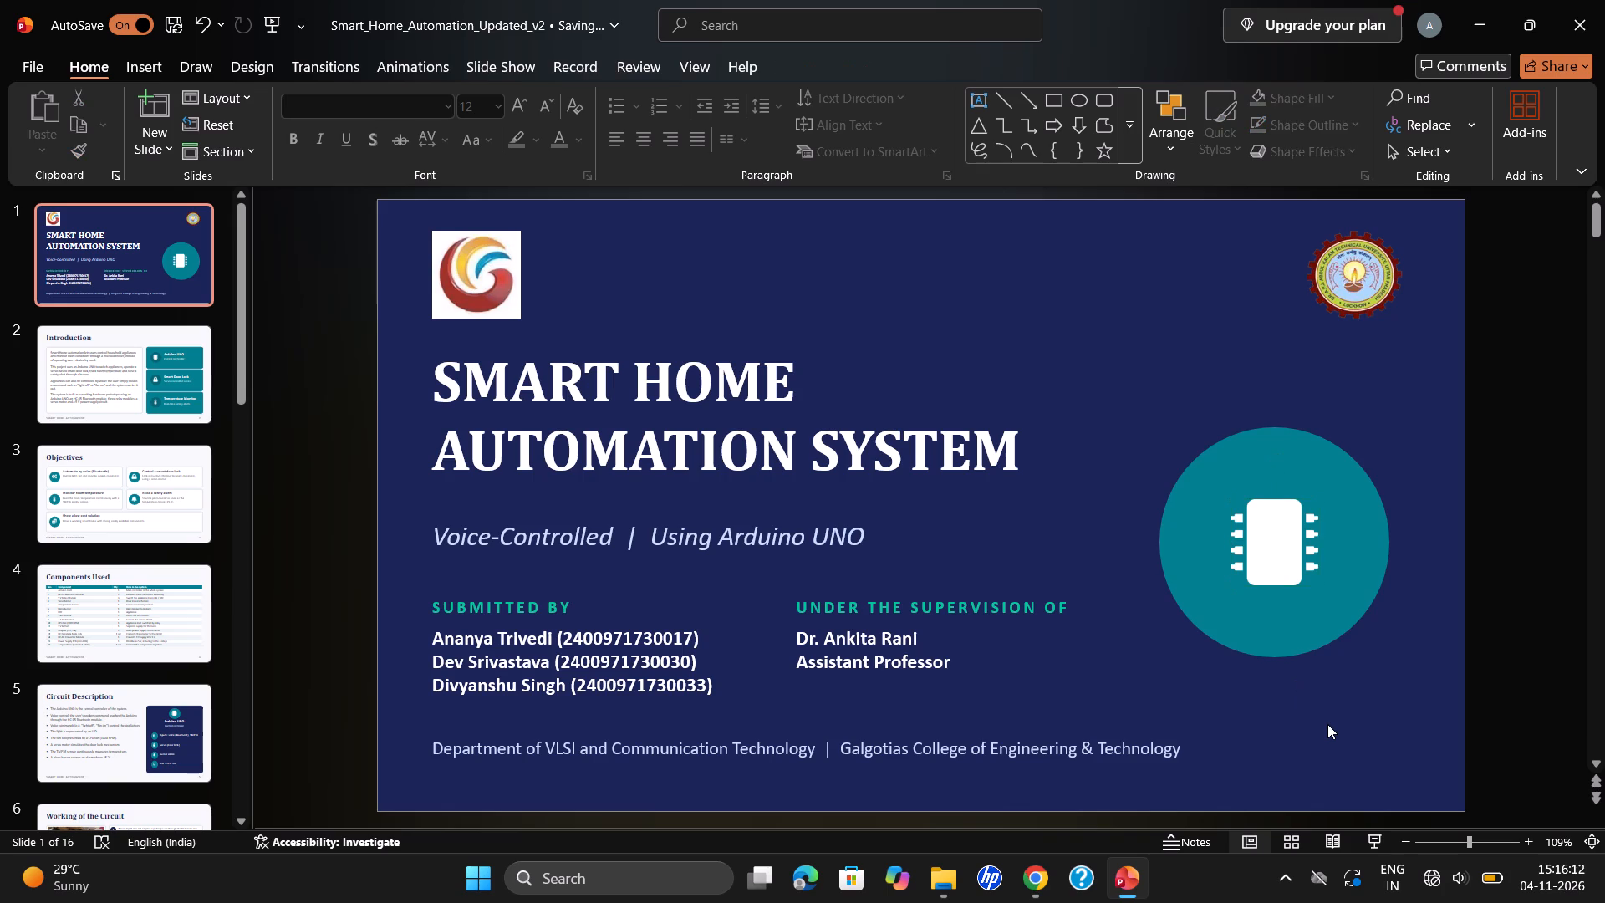
Delete the phrase 'such as "light off" or "fan on"' from the voice-control paragraph on the Introduction slide.
{"action": "key", "text": "Down"}
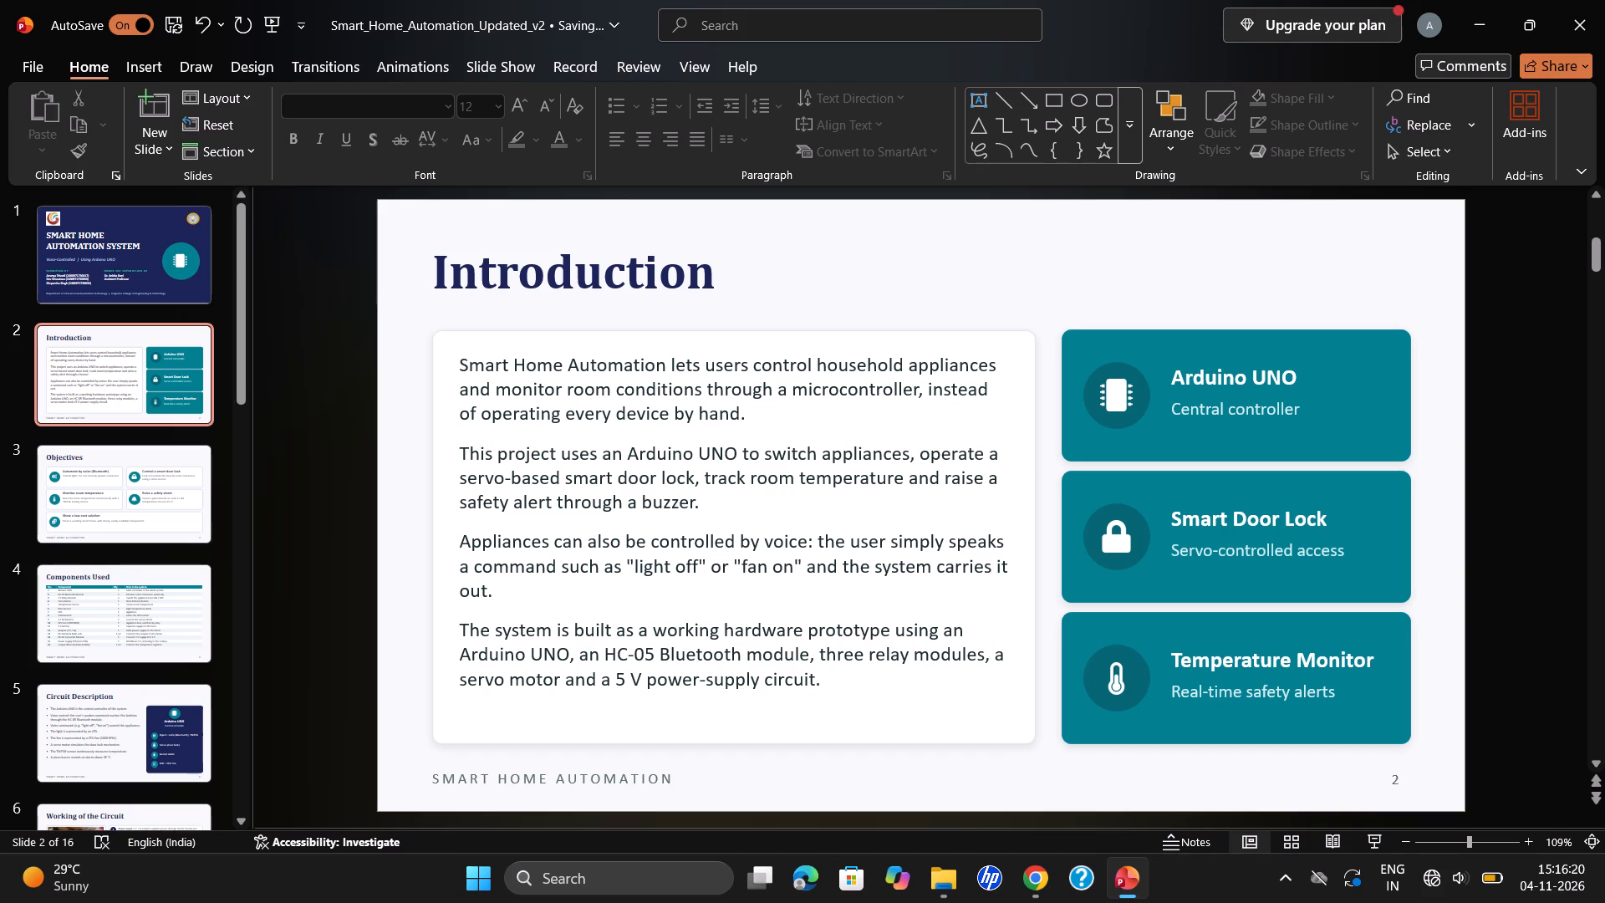
{"action": "left_click_drag", "start_coordinate": [655, 659], "coordinate": [599, 661]}
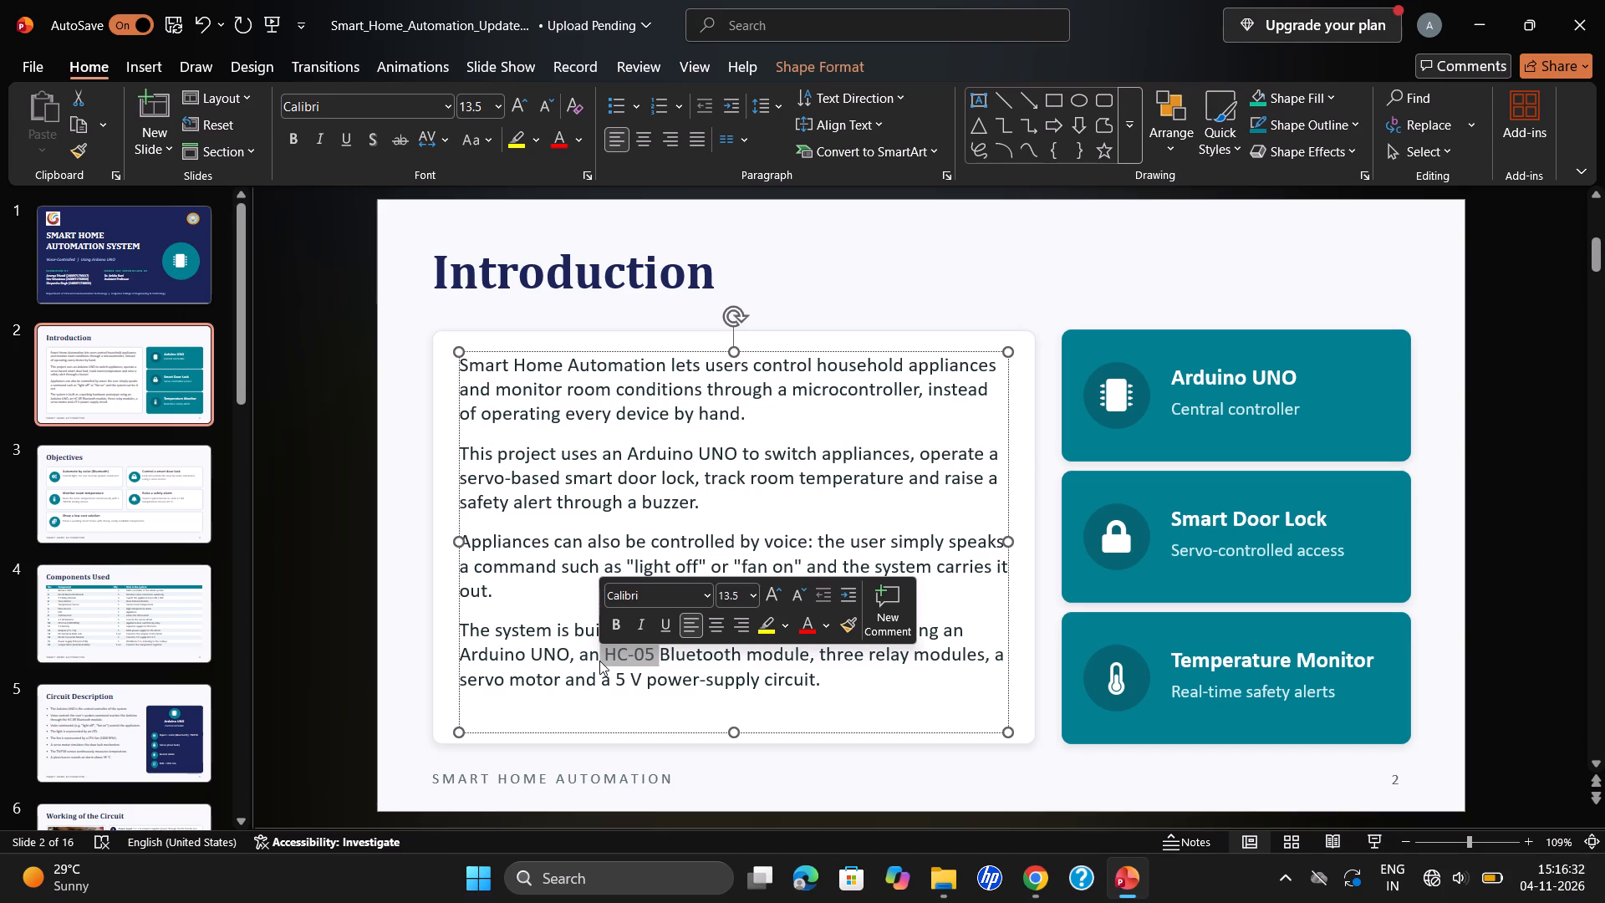
{"action": "left_click", "coordinate": [840, 755]}
{"action": "scroll", "coordinate": [747, 735], "scroll_direction": "left", "scroll_amount": 3}
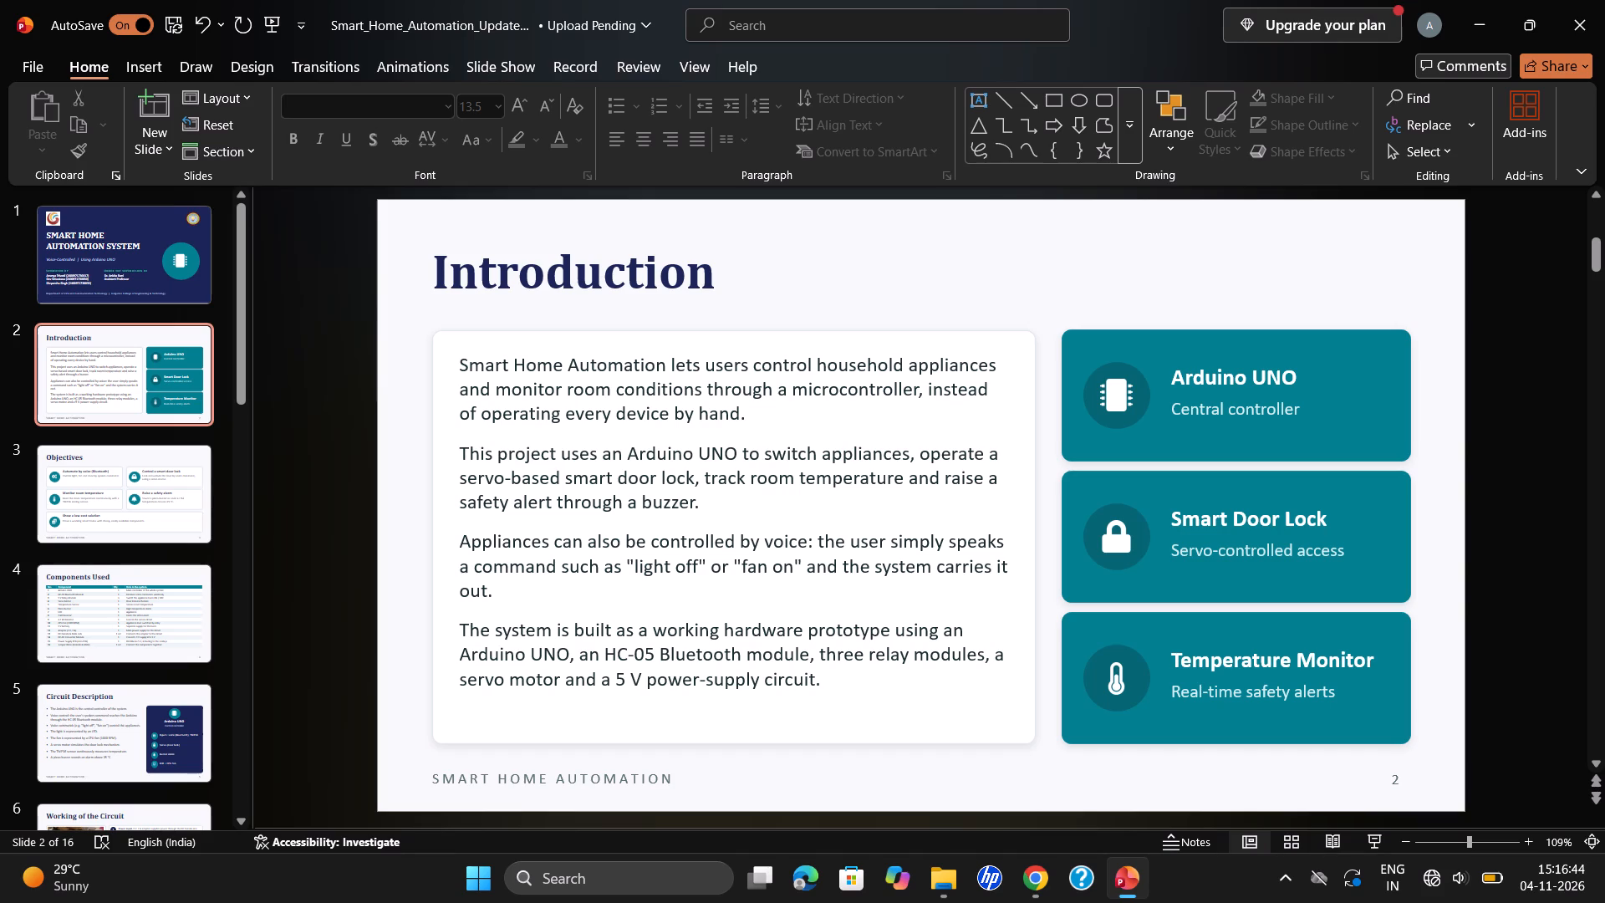
{"action": "left_click_drag", "start_coordinate": [563, 569], "coordinate": [773, 566]}
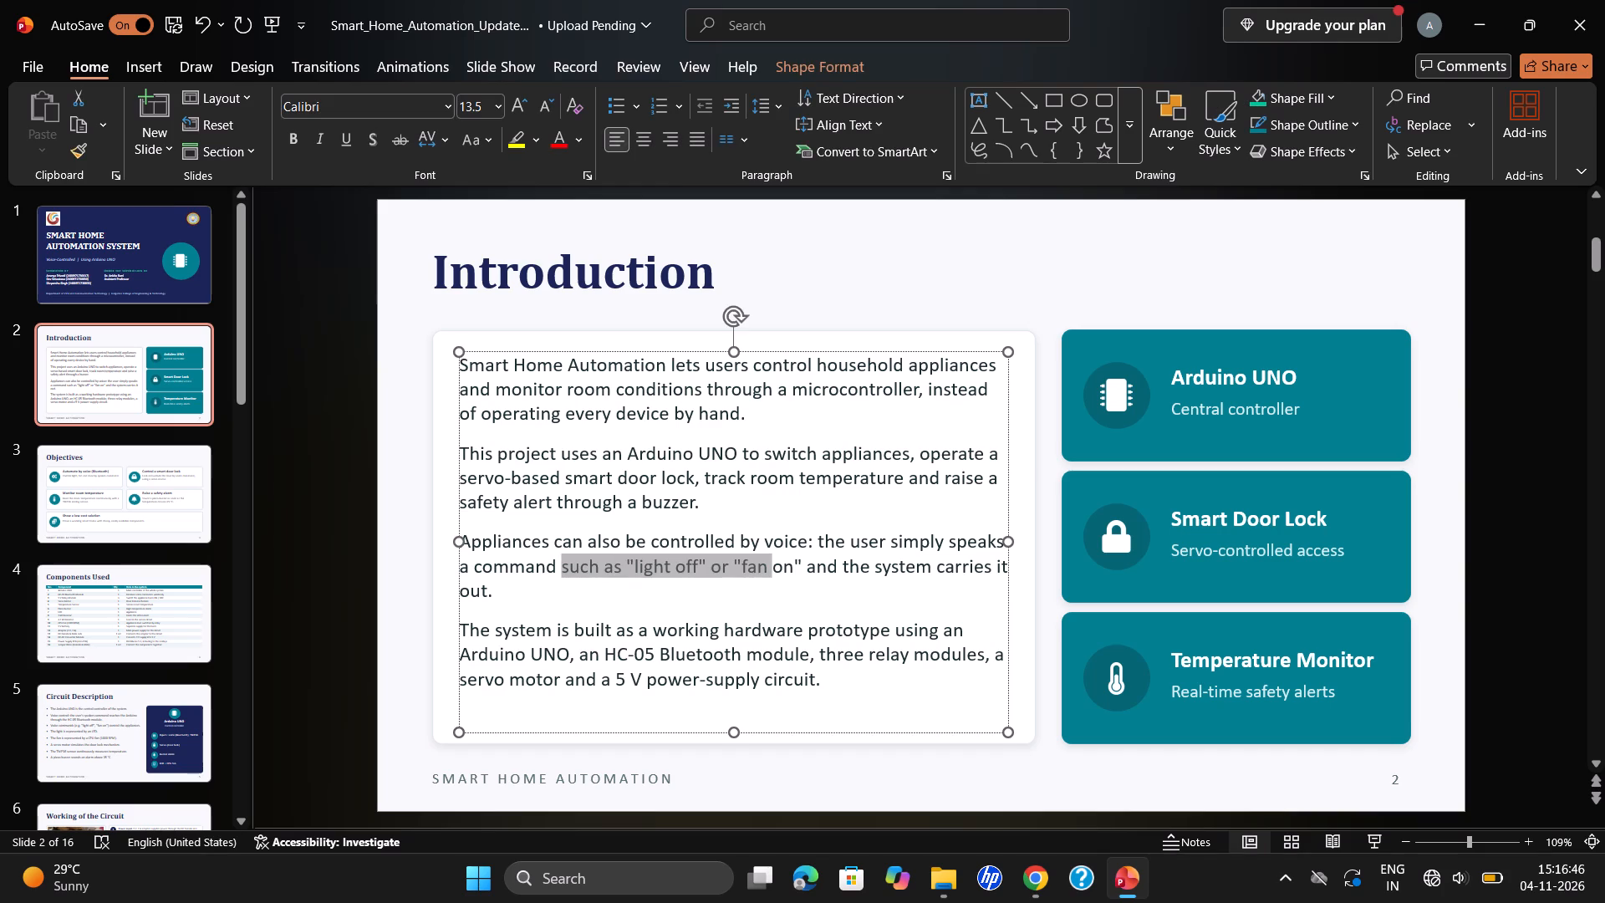
{"action": "left_click_drag", "start_coordinate": [773, 566], "coordinate": [803, 569]}
{"action": "left_click_drag", "start_coordinate": [803, 569], "coordinate": [778, 564]}
{"action": "left_click_drag", "start_coordinate": [778, 564], "coordinate": [808, 569]}
{"action": "key", "text": "BackSpace"}
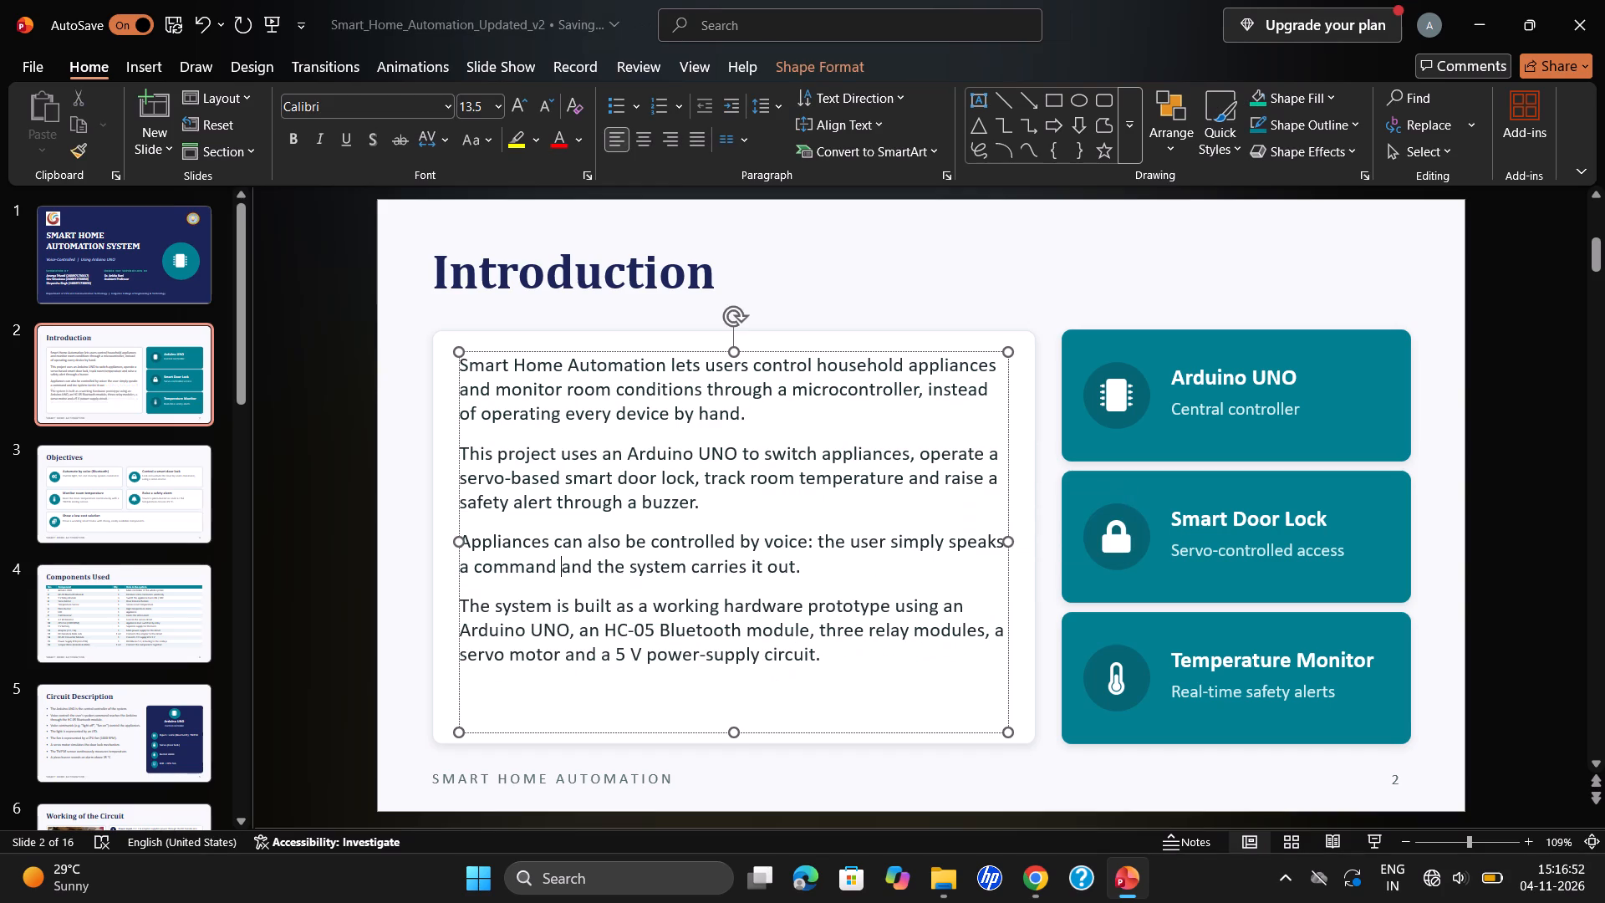
{"action": "left_click", "coordinate": [909, 587]}
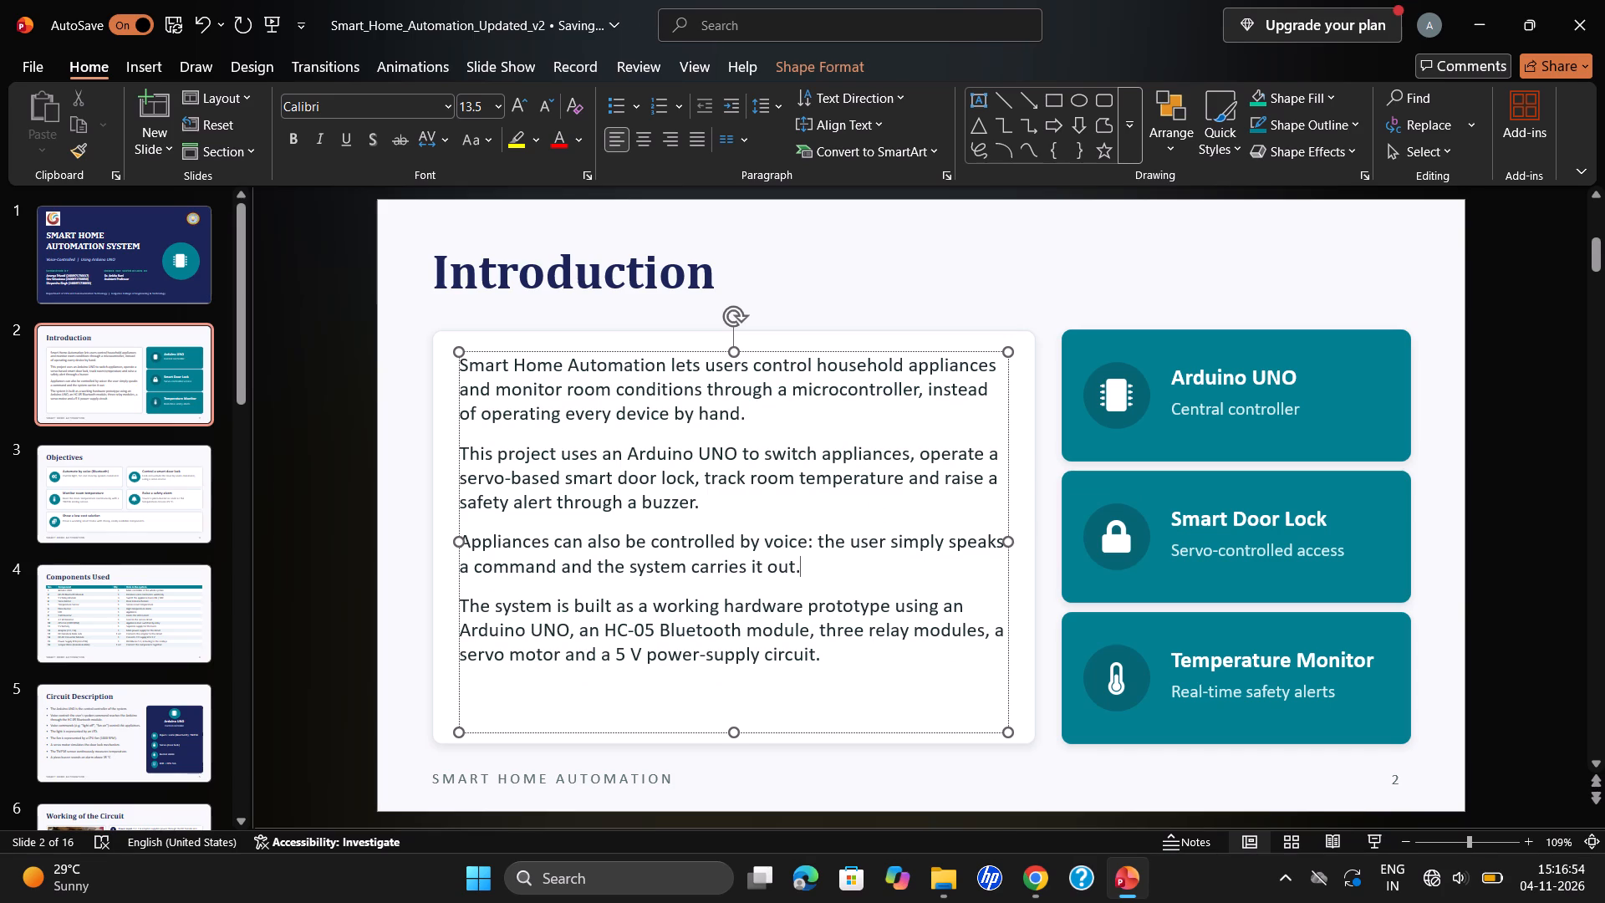
Shorten the last Introduction paragraph to "The system is built as a working hardware prototype." by removing the component list.
{"action": "left_click", "coordinate": [859, 637]}
{"action": "left_click_drag", "start_coordinate": [833, 659], "coordinate": [797, 650]}
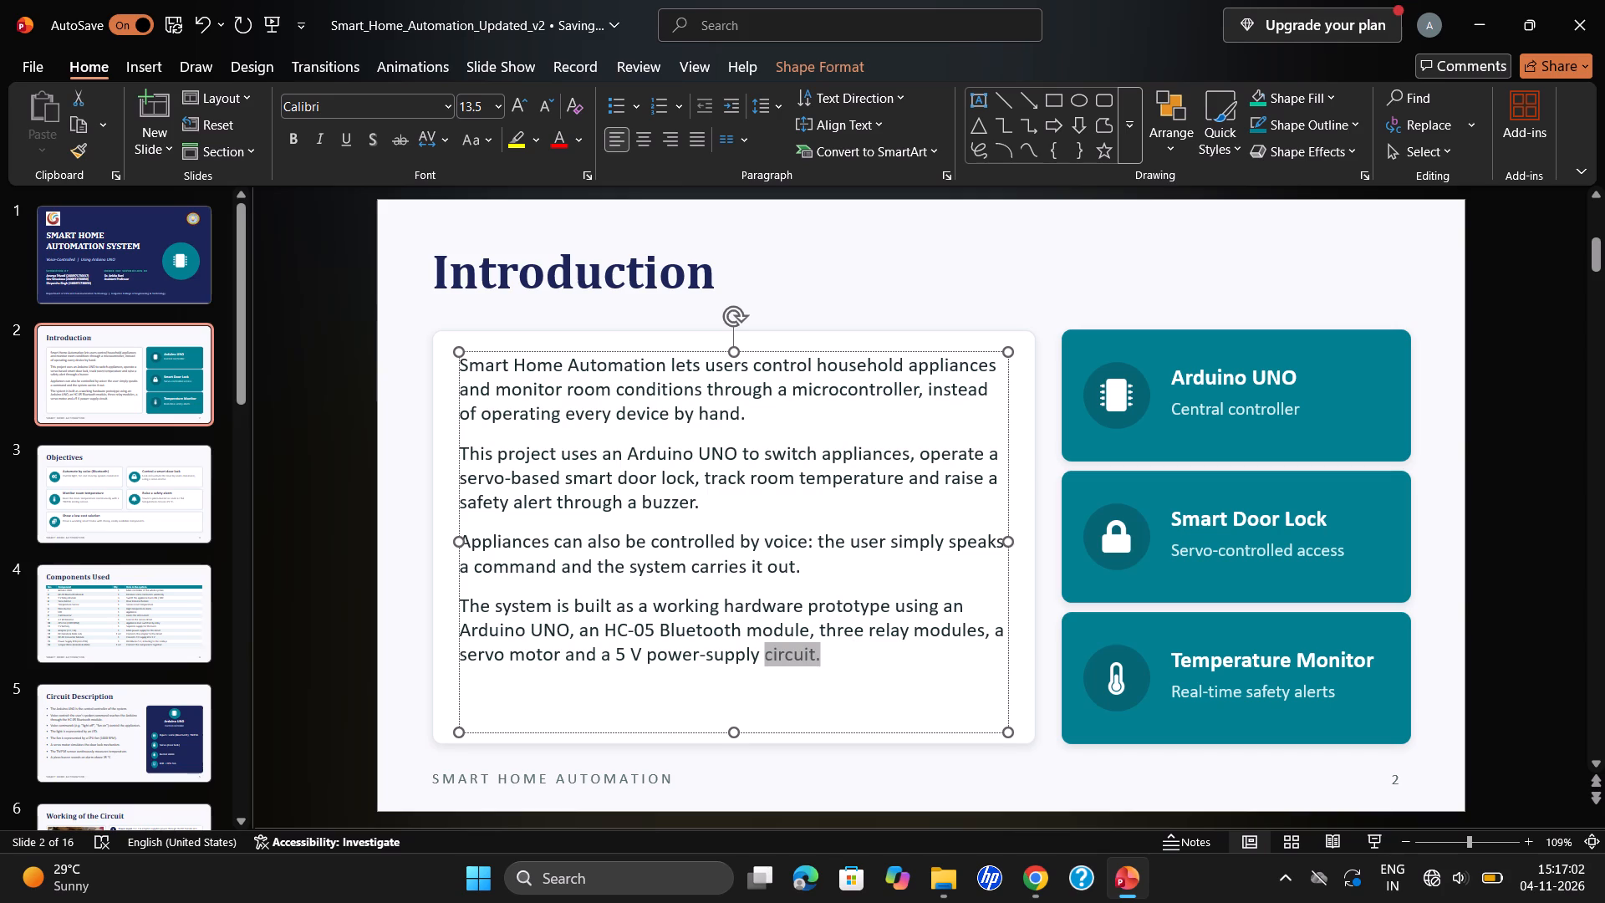
{"action": "left_click_drag", "start_coordinate": [797, 650], "coordinate": [796, 650]}
{"action": "left_click_drag", "start_coordinate": [796, 650], "coordinate": [913, 605]}
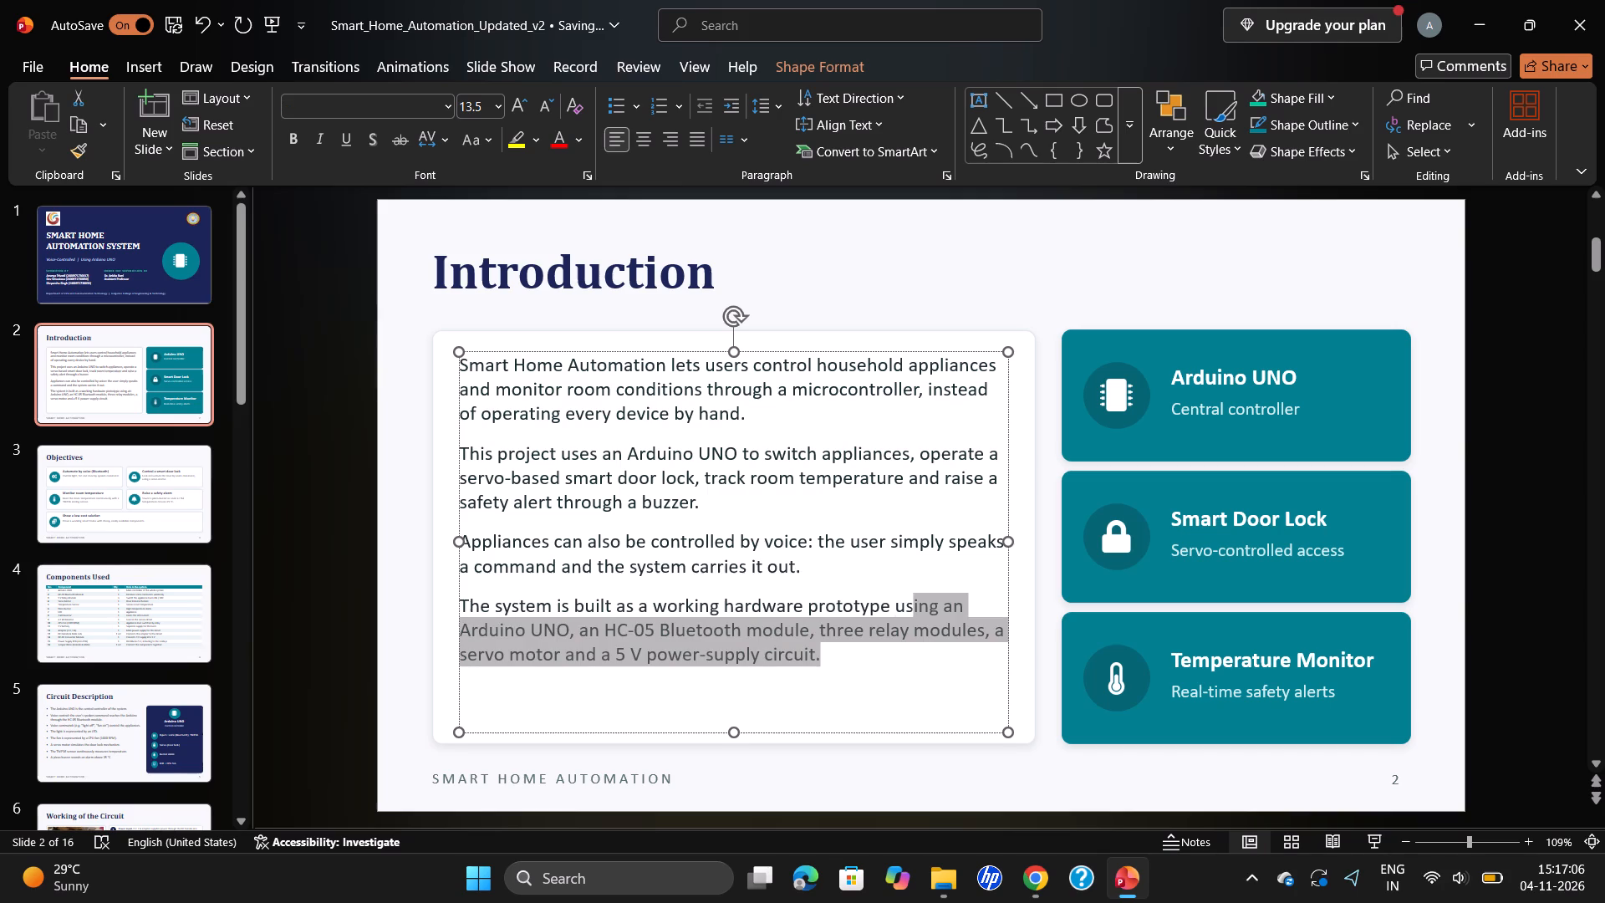
{"action": "left_click_drag", "start_coordinate": [913, 605], "coordinate": [900, 605]}
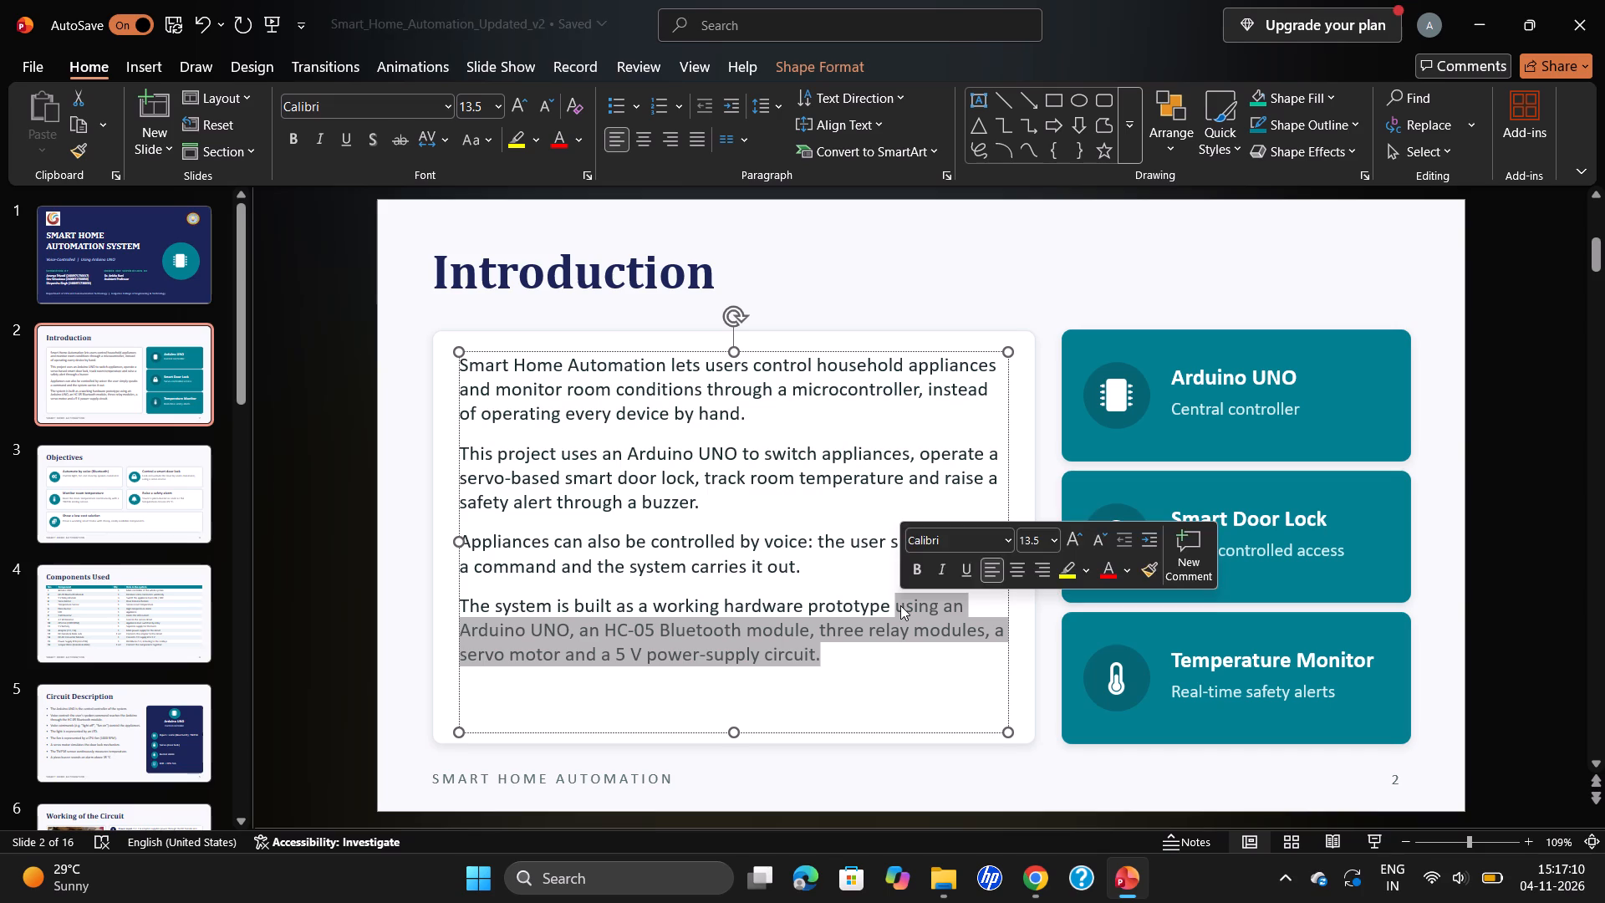
{"action": "key", "text": "BackSpace"}
{"action": "key", "text": "BackSpace"}
{"action": "type", "text": "e."}
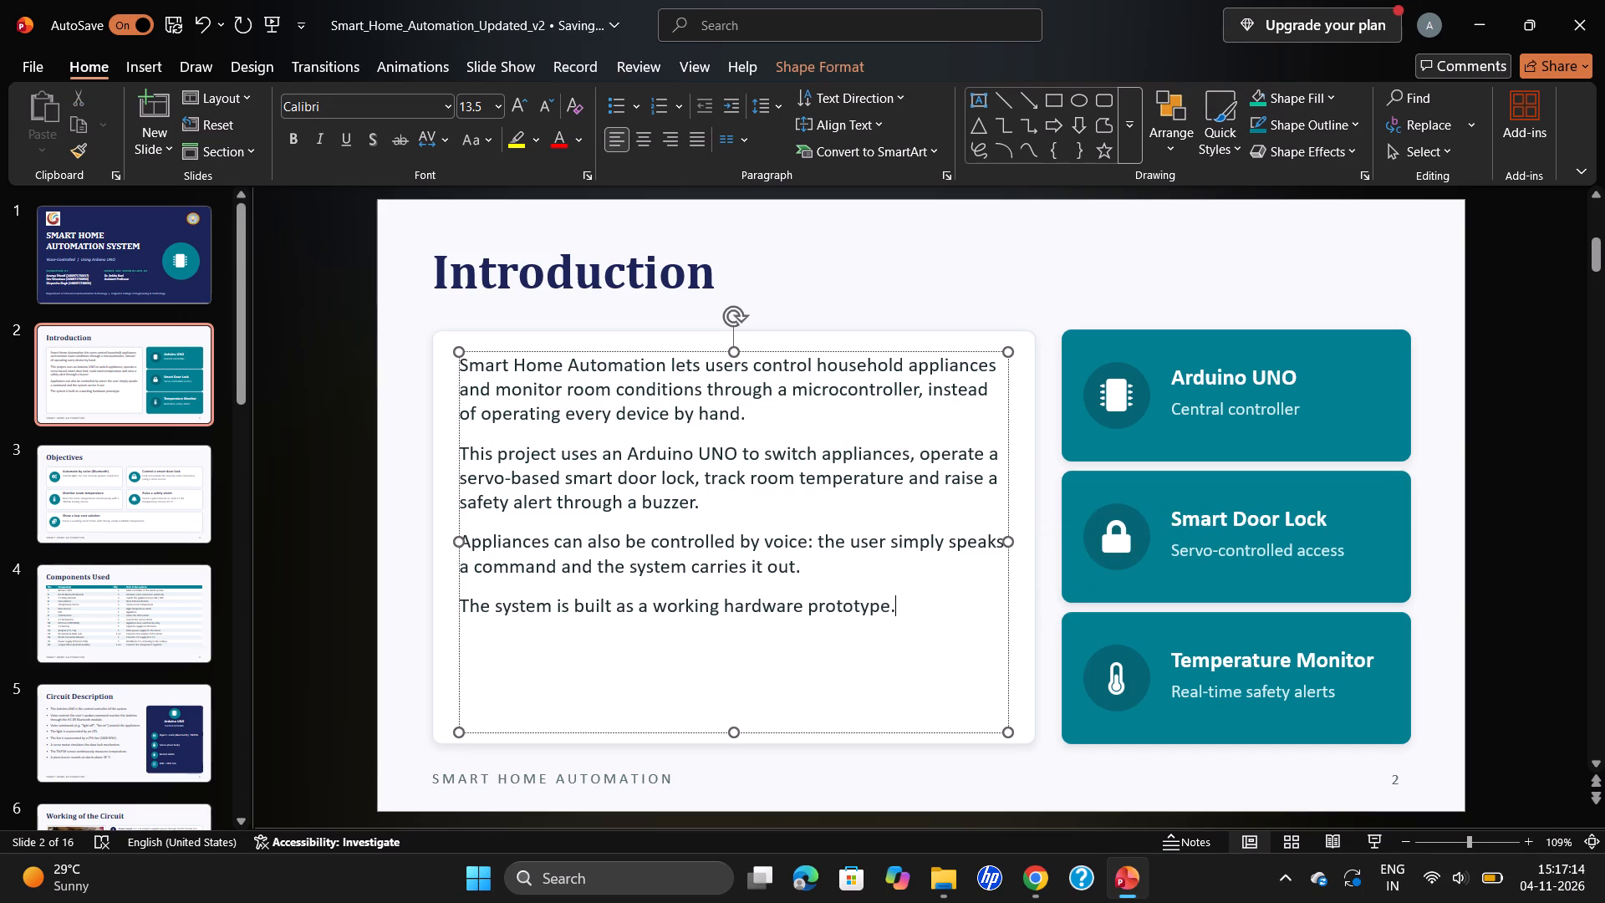
{"action": "left_click", "coordinate": [1177, 301]}
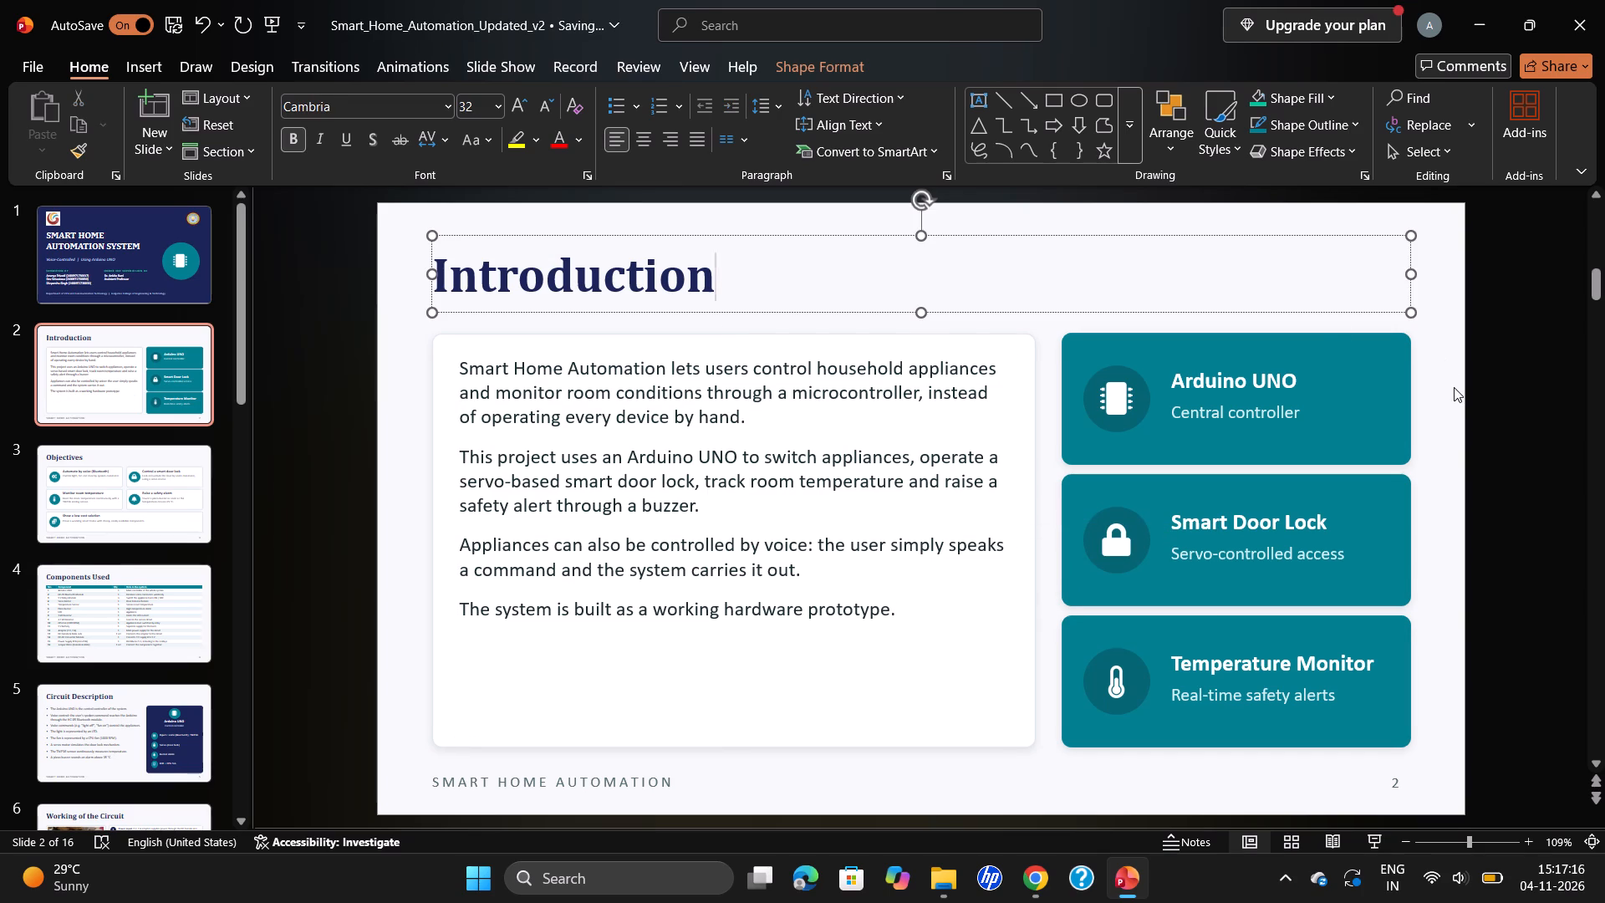
{"action": "left_click", "coordinate": [1454, 387]}
{"action": "scroll", "coordinate": [1454, 387], "scroll_direction": "down", "scroll_amount": 1}
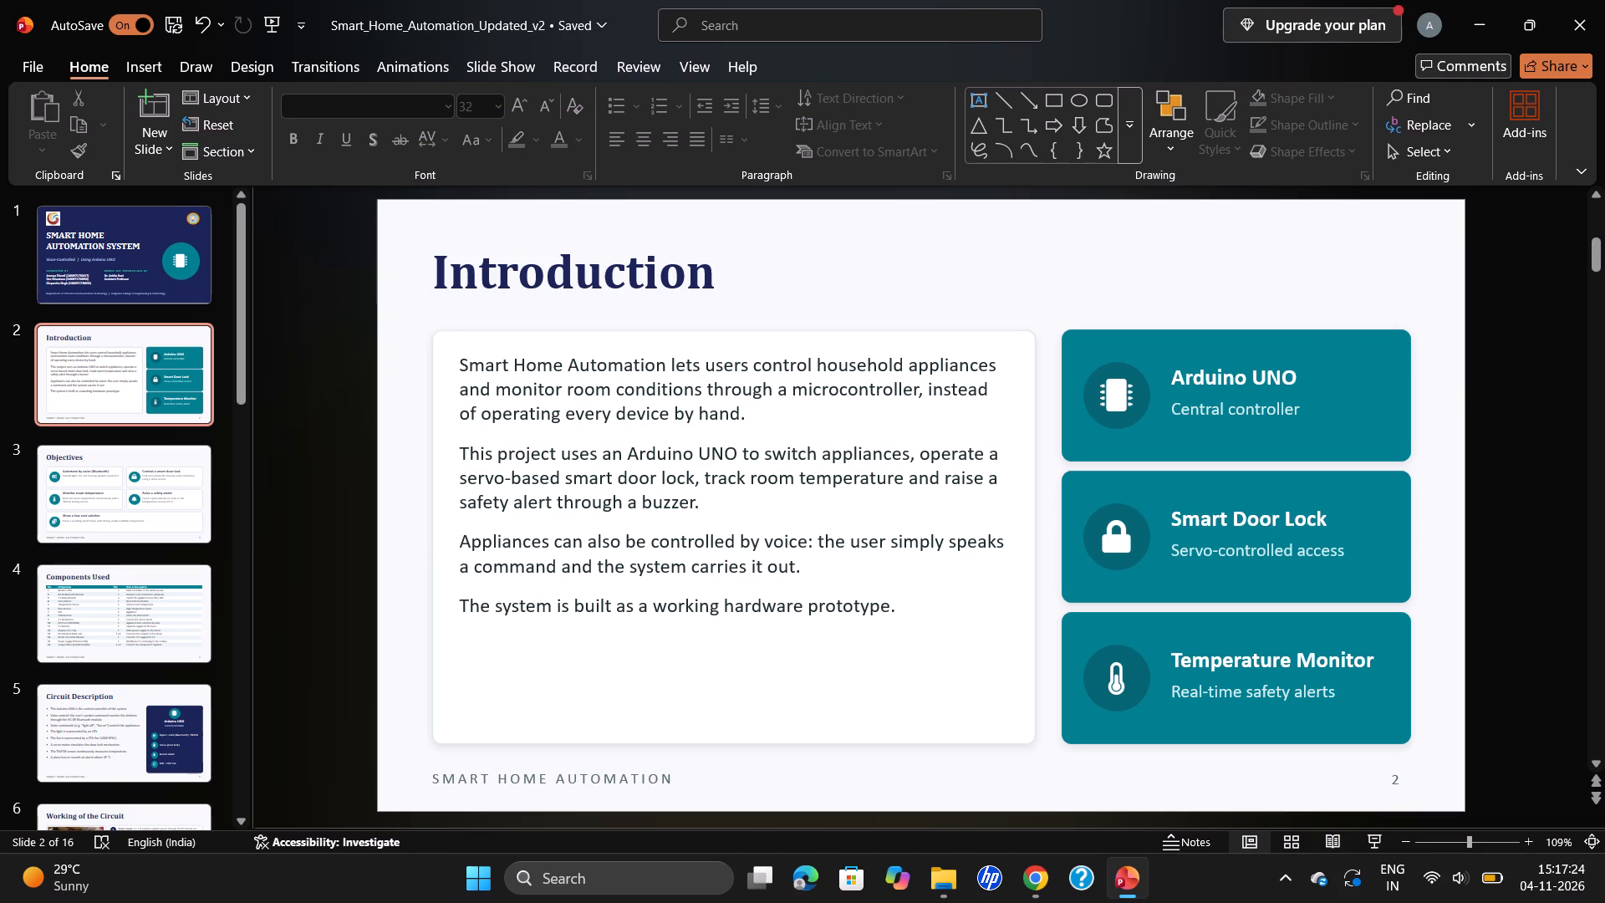
Extend the last Introduction sentence after "prototype" with "by microcontroller, Relay module and sensors", keeping the final period.
{"action": "left_click", "coordinate": [81, 462]}
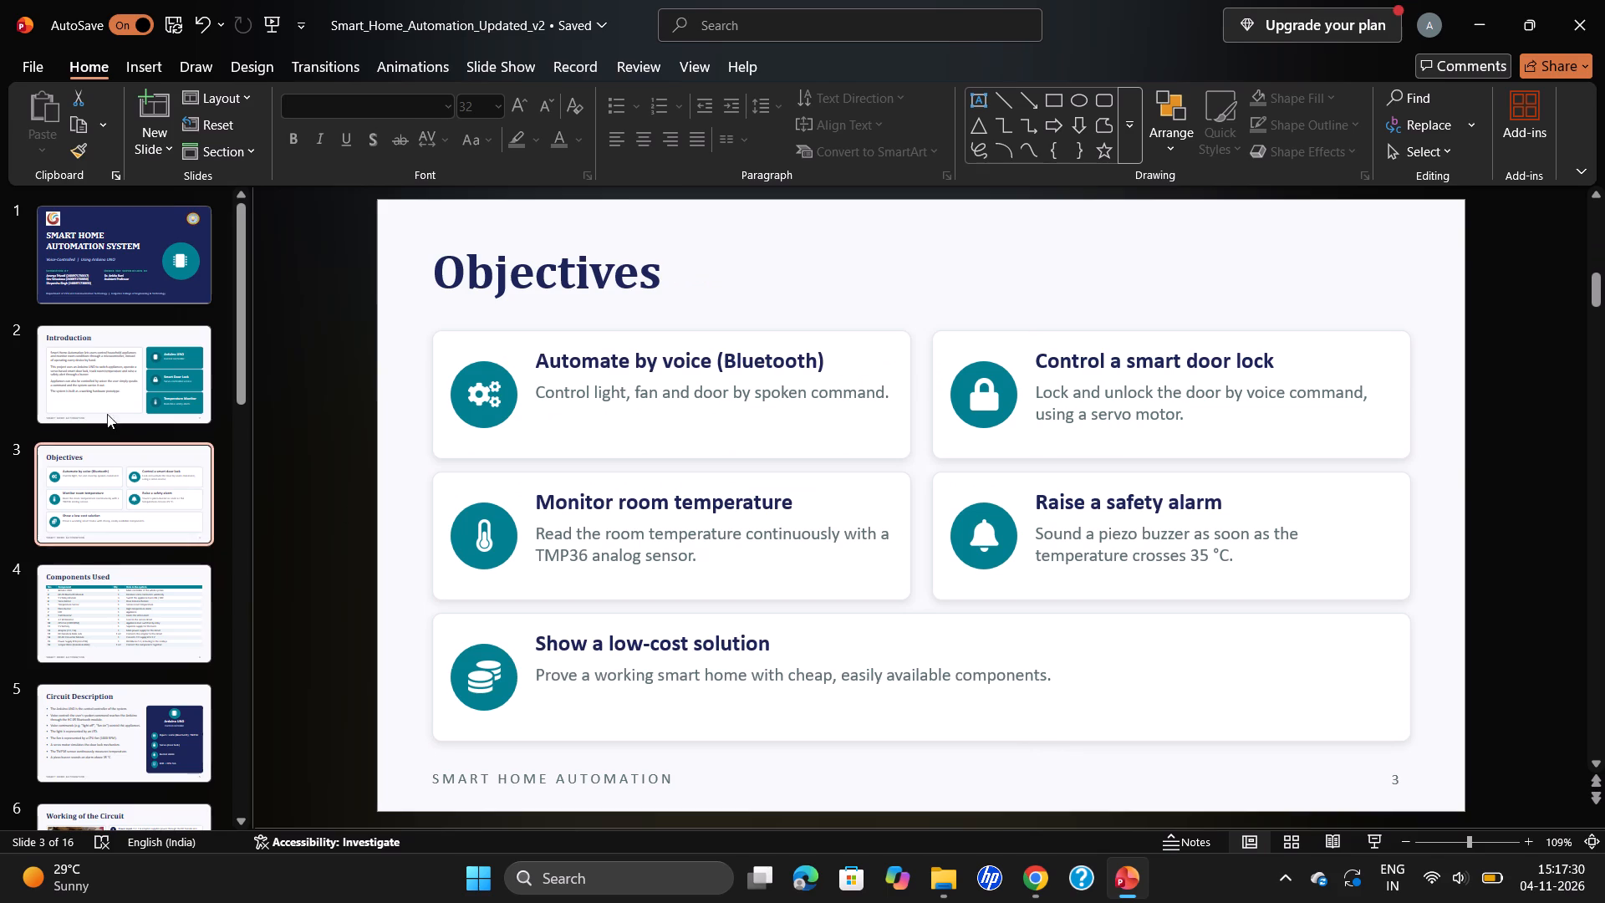
{"action": "left_click", "coordinate": [121, 343]}
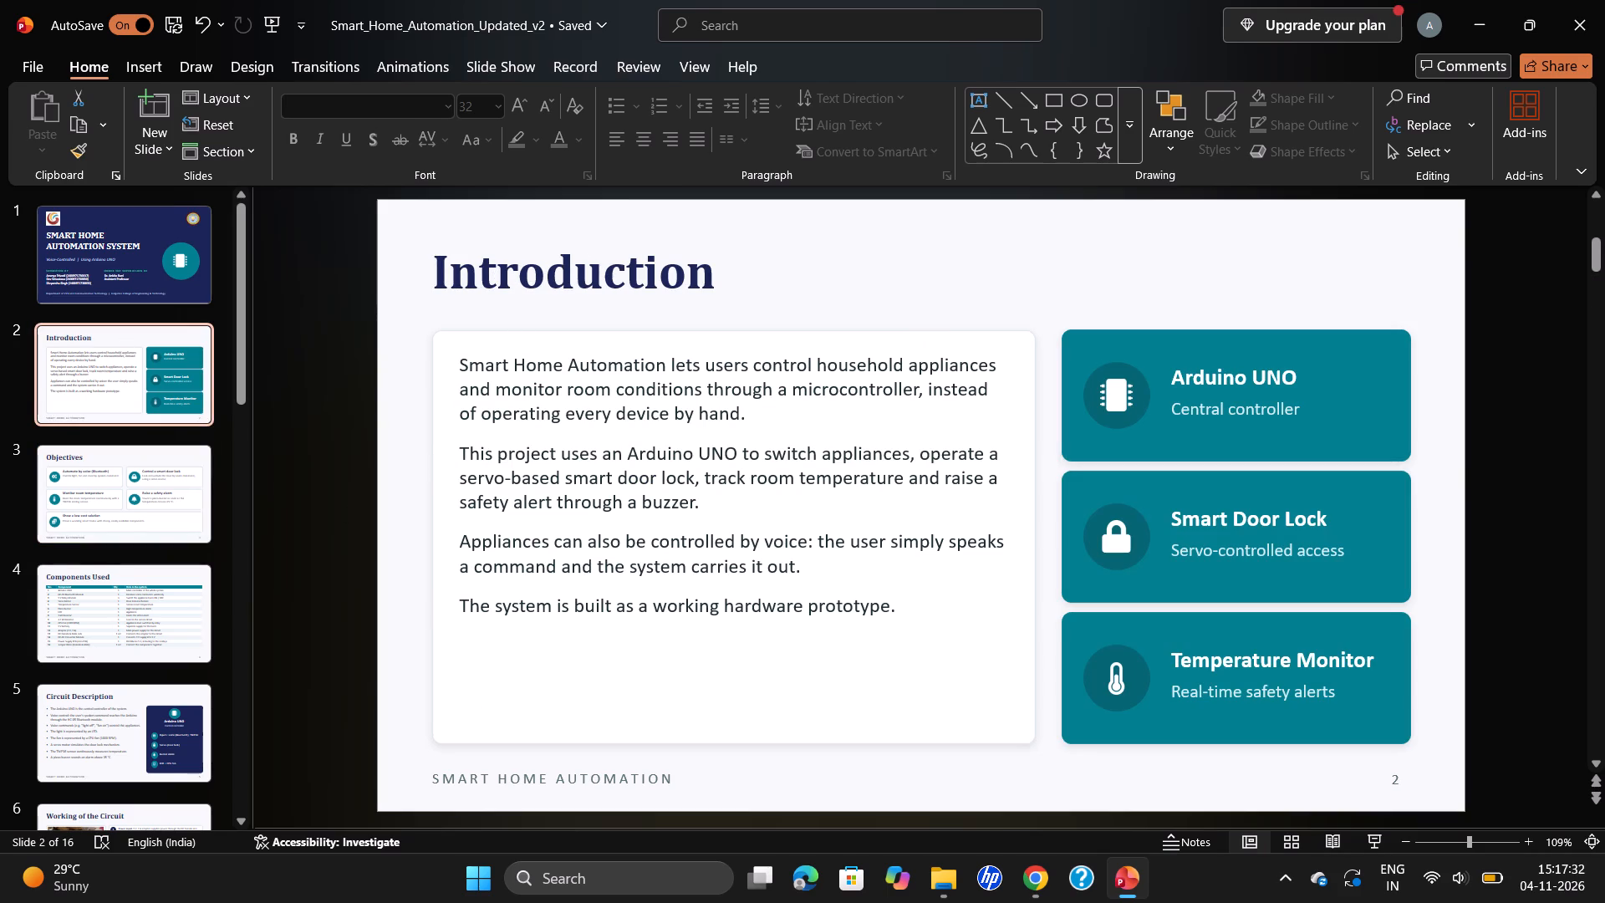
{"action": "left_click", "coordinate": [889, 609]}
{"action": "key", "text": "space"}
{"action": "type", "text": "ny"}
{"action": "key", "text": "space"}
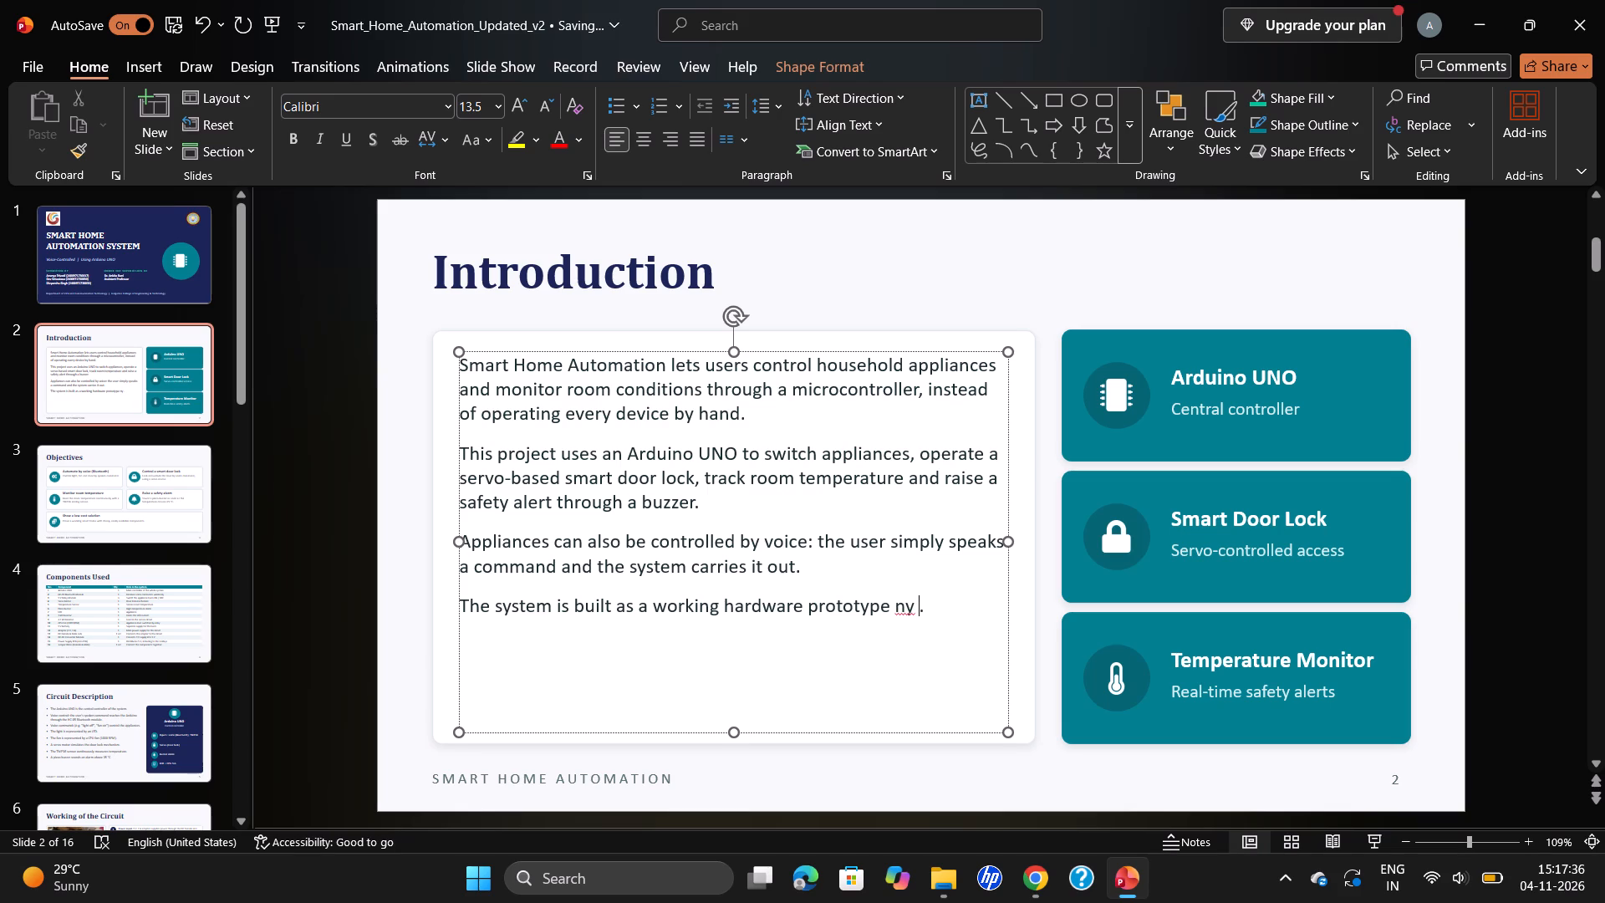
{"action": "key", "text": "BackSpace"}
{"action": "key", "text": "BackSpace"}
{"action": "key", "text": "BackSpace"}
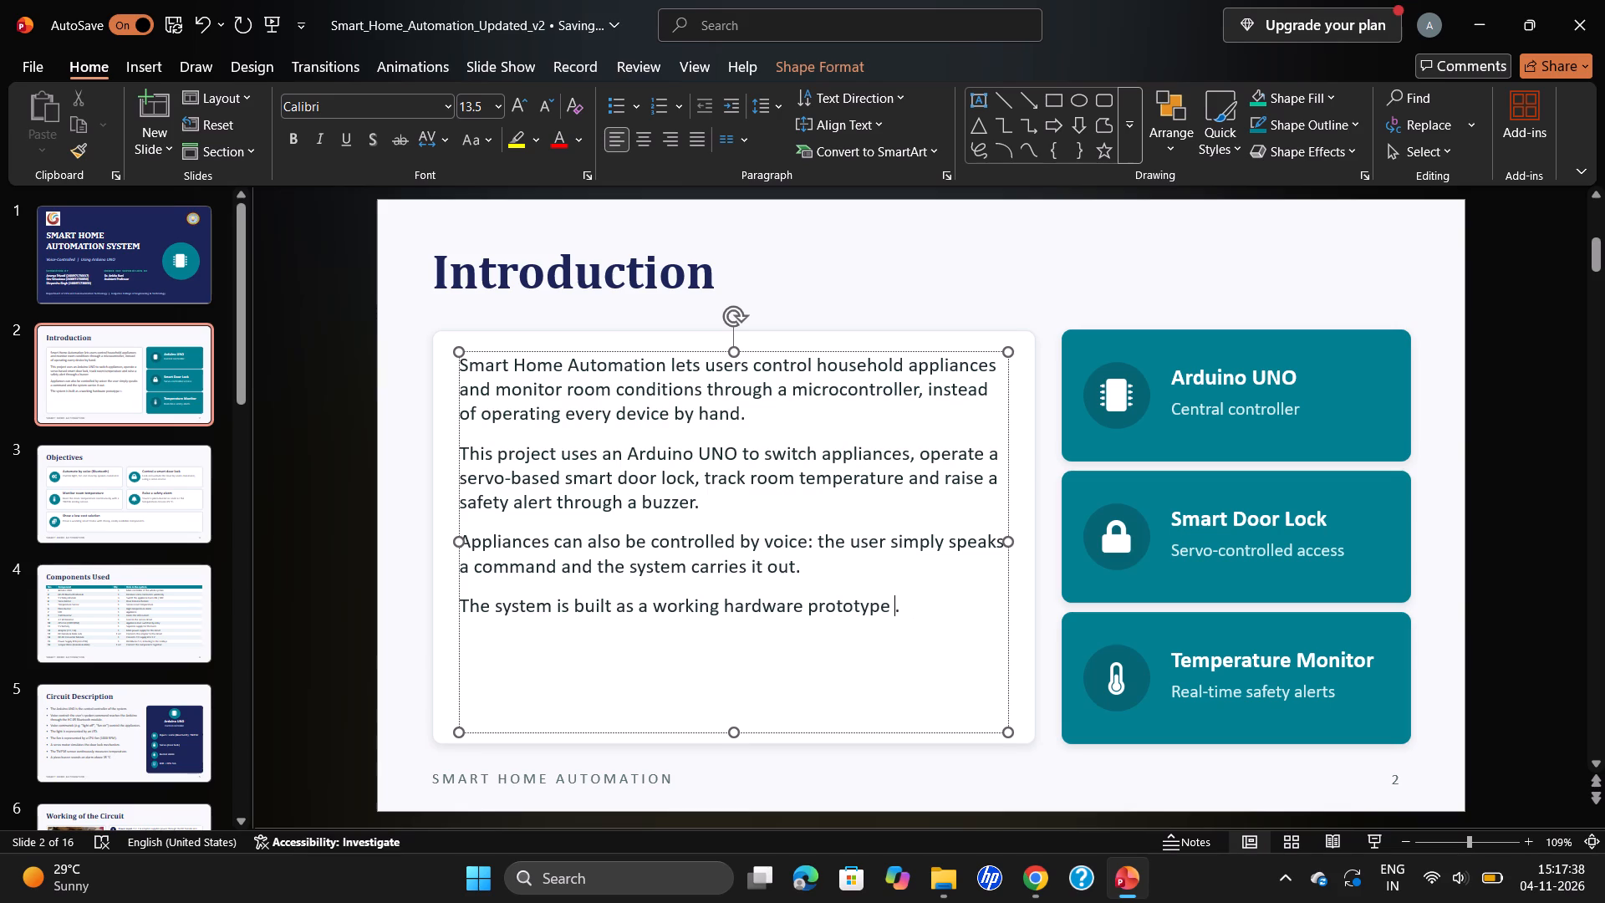
{"action": "type", "text": "by"}
{"action": "key", "text": "space"}
{"action": "type", "text": "micro"}
{"action": "type", "text": "co"}
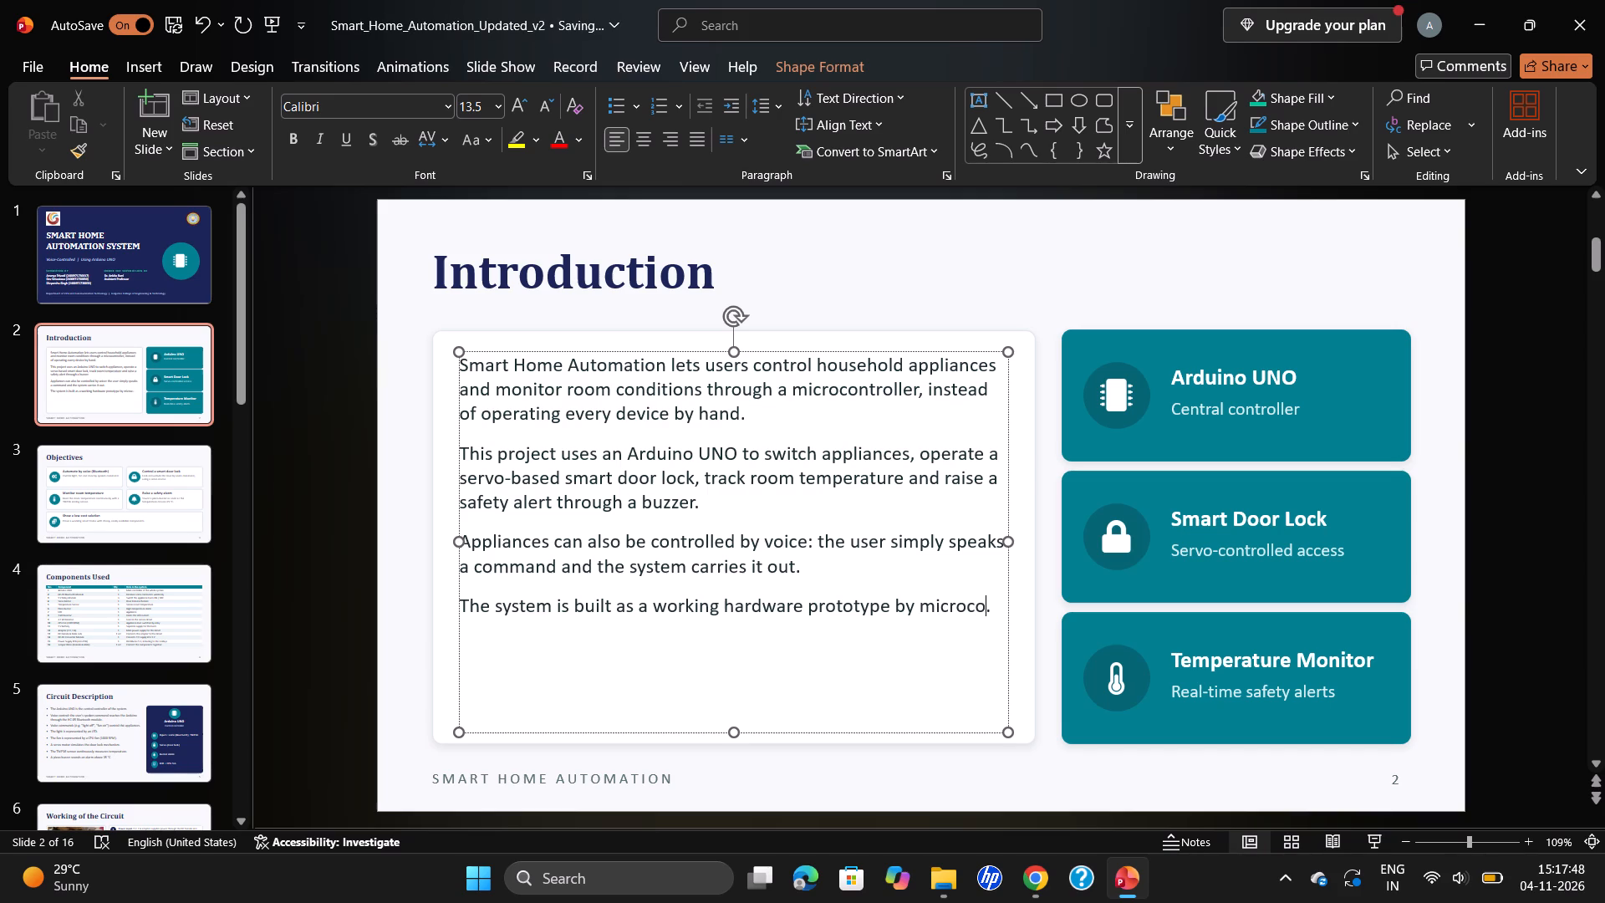
{"action": "type", "text": "ntroller,"}
{"action": "key", "text": "space"}
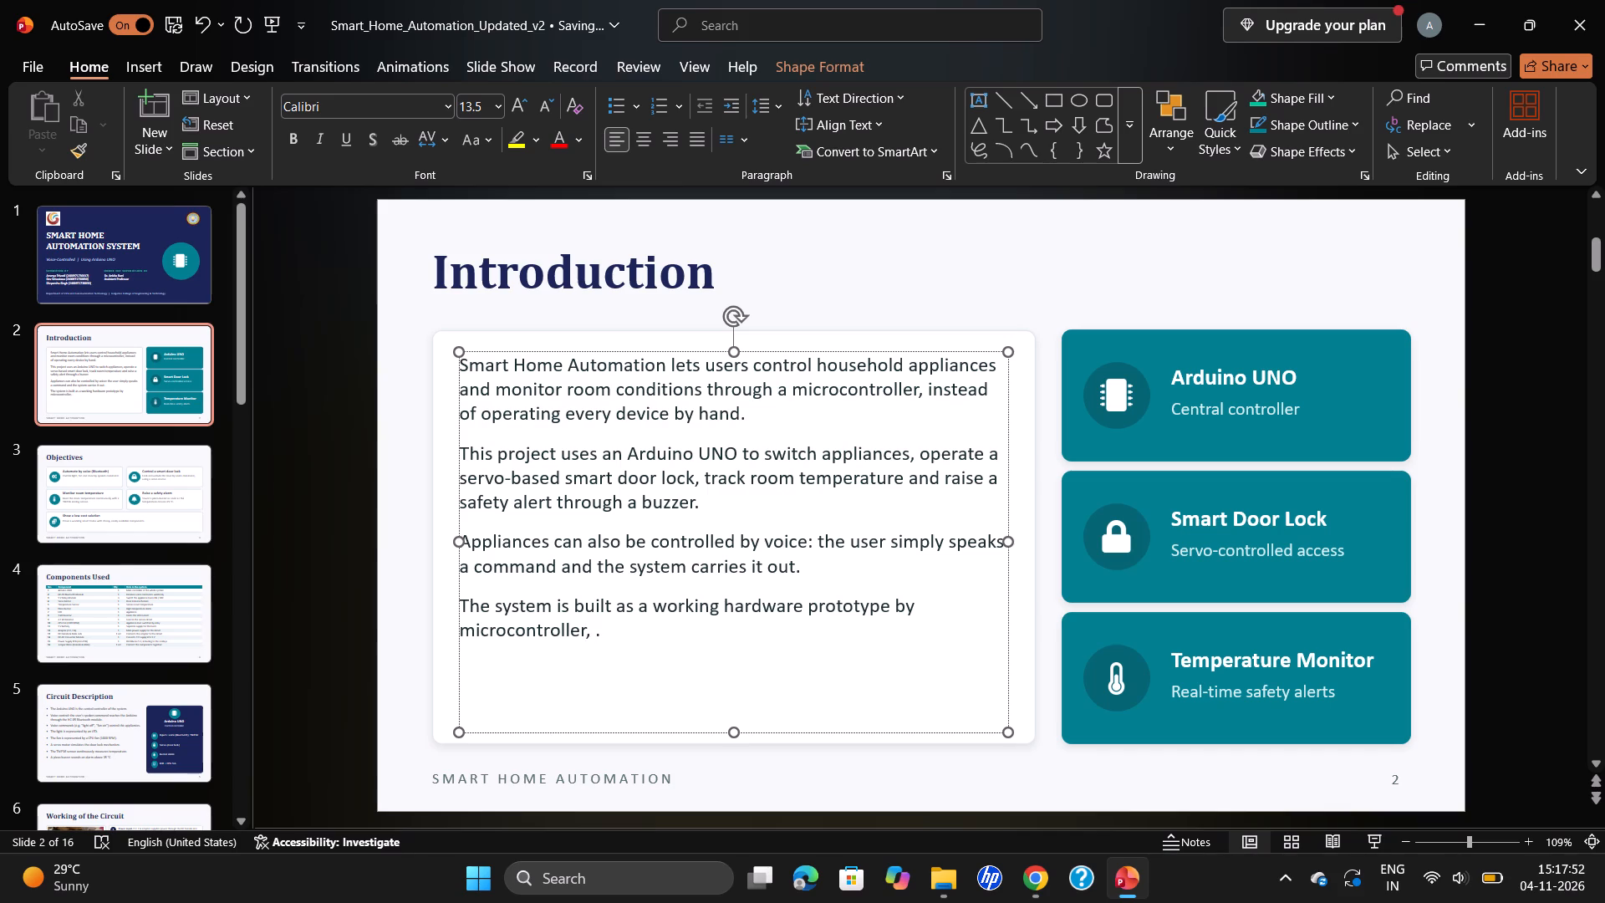
{"action": "type", "text": "Relay"}
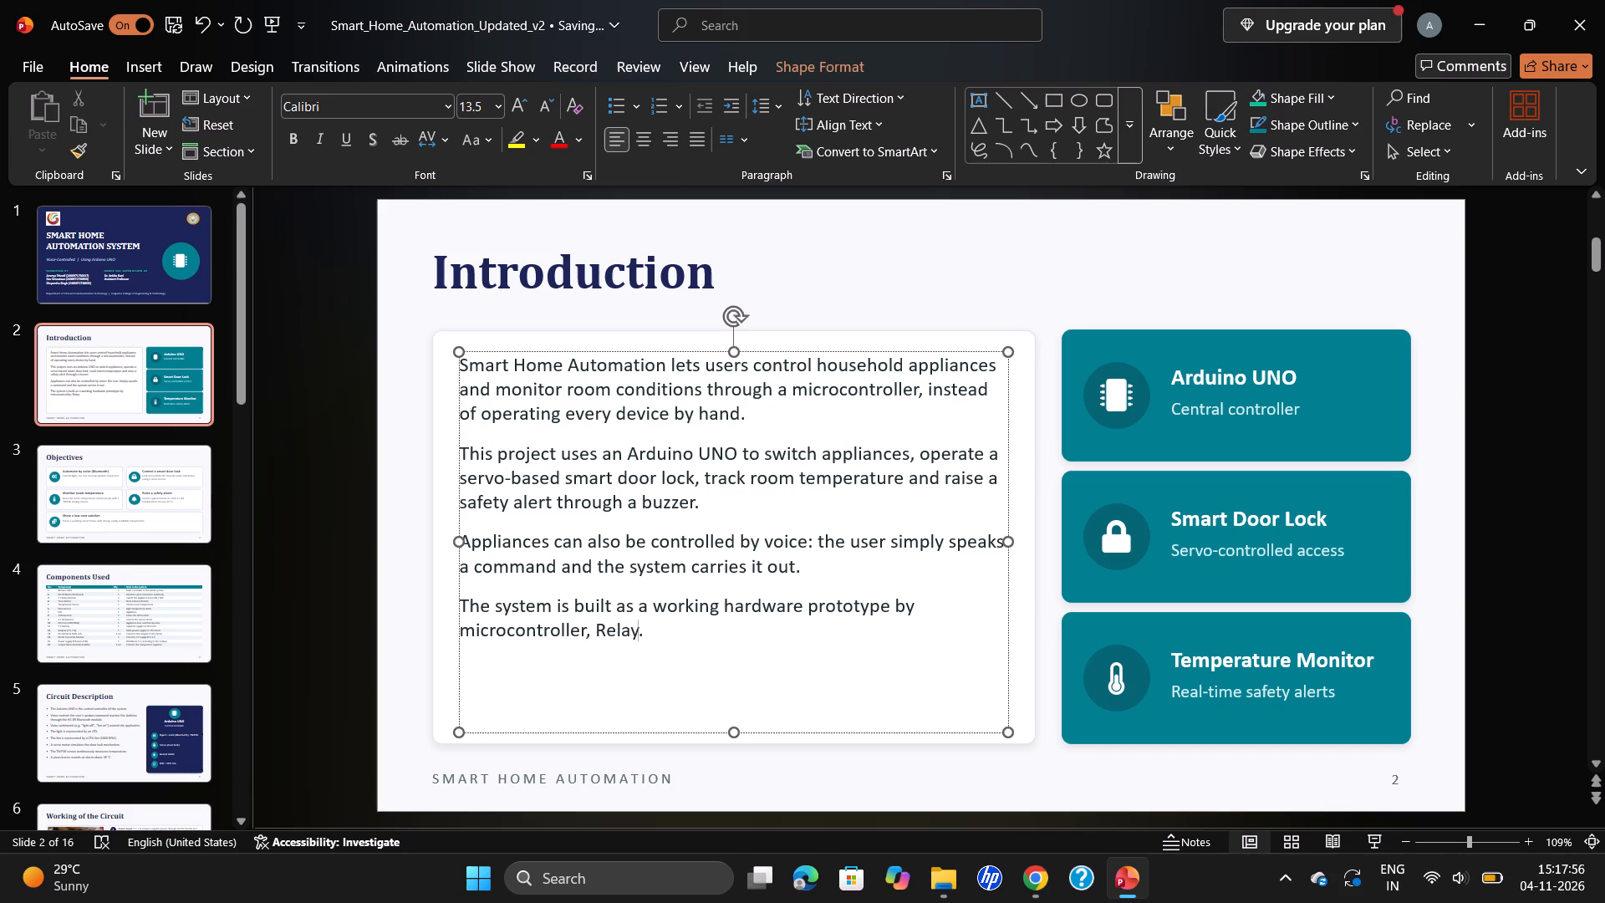
{"action": "key", "text": "space"}
{"action": "type", "text": "mode"}
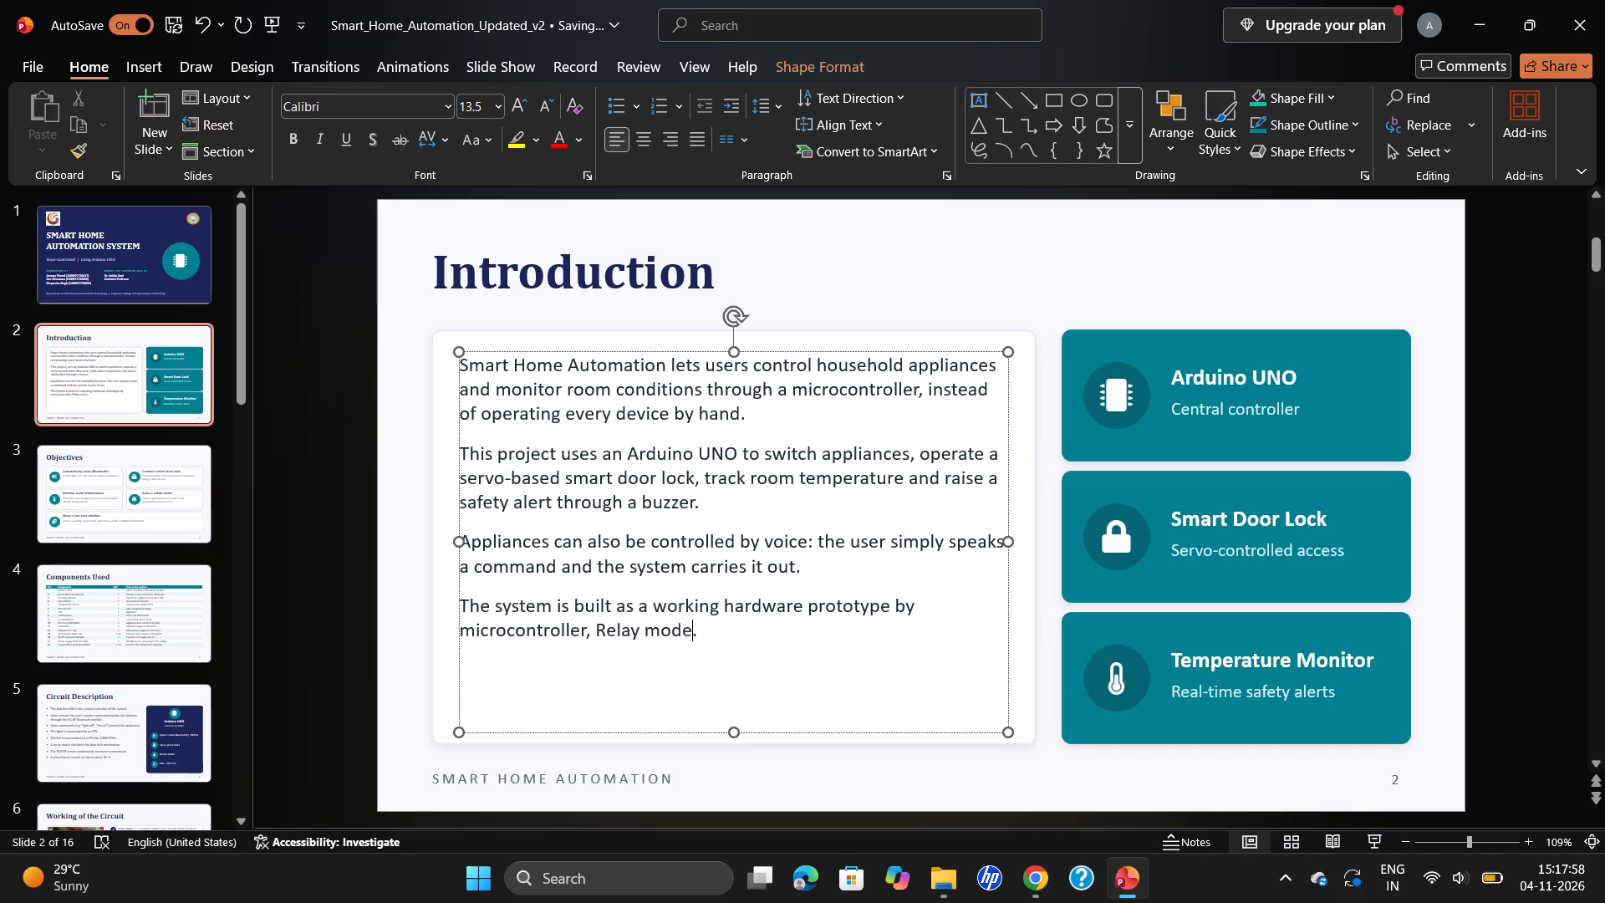
{"action": "key", "text": "BackSpace"}
{"action": "key", "text": "u"}
{"action": "type", "text": "le and sensors"}
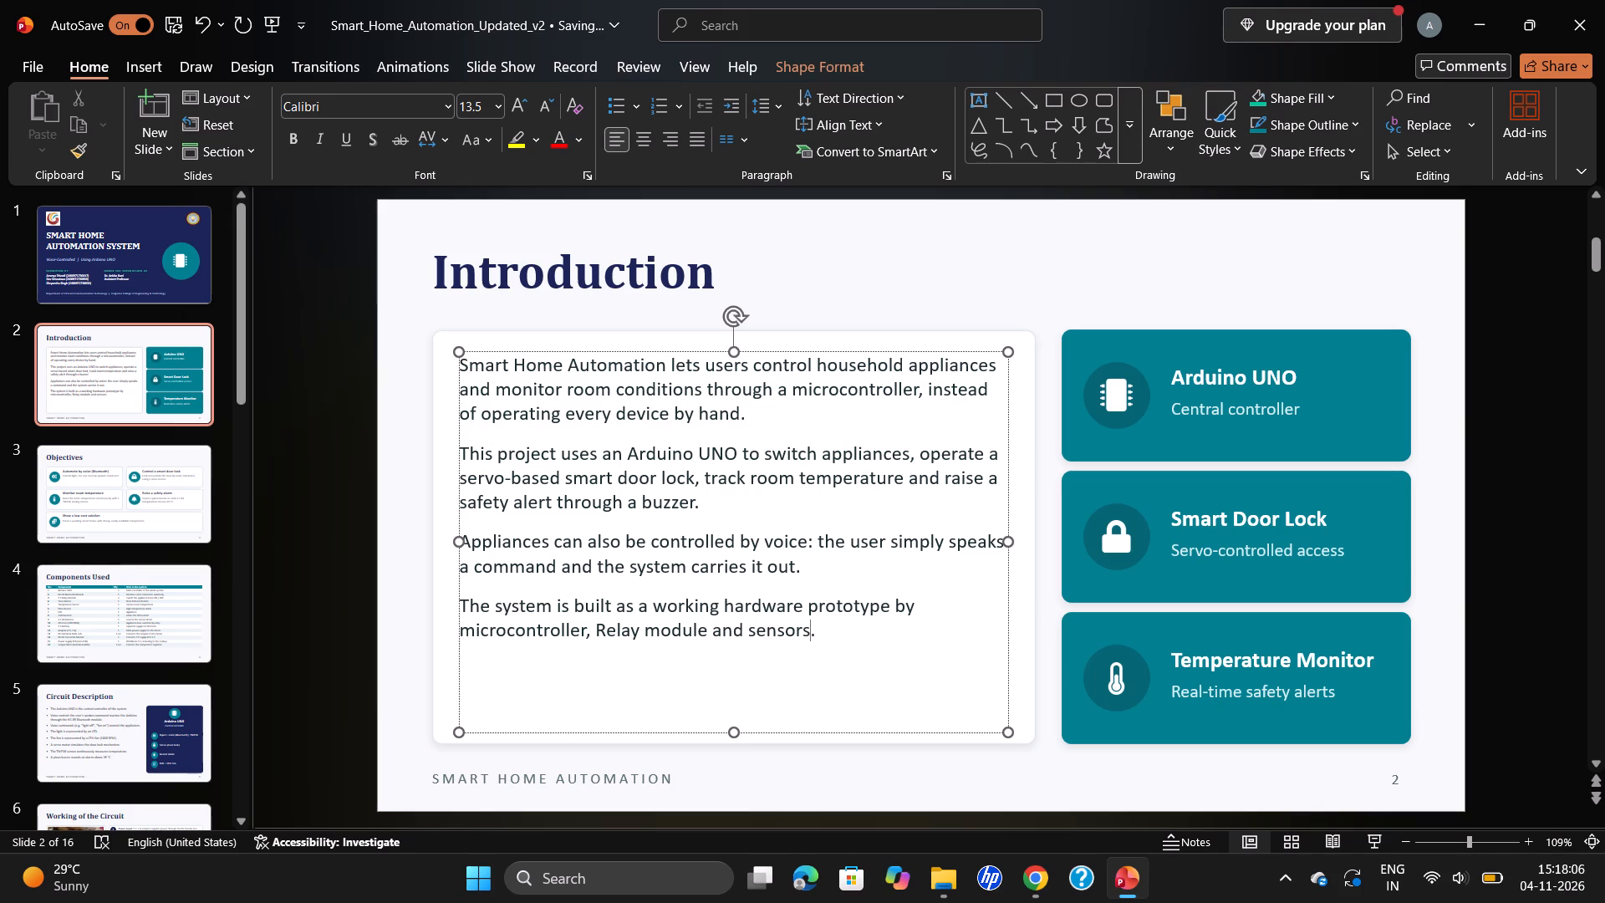
{"action": "key", "text": "Down"}
{"action": "left_click", "coordinate": [1405, 263]}
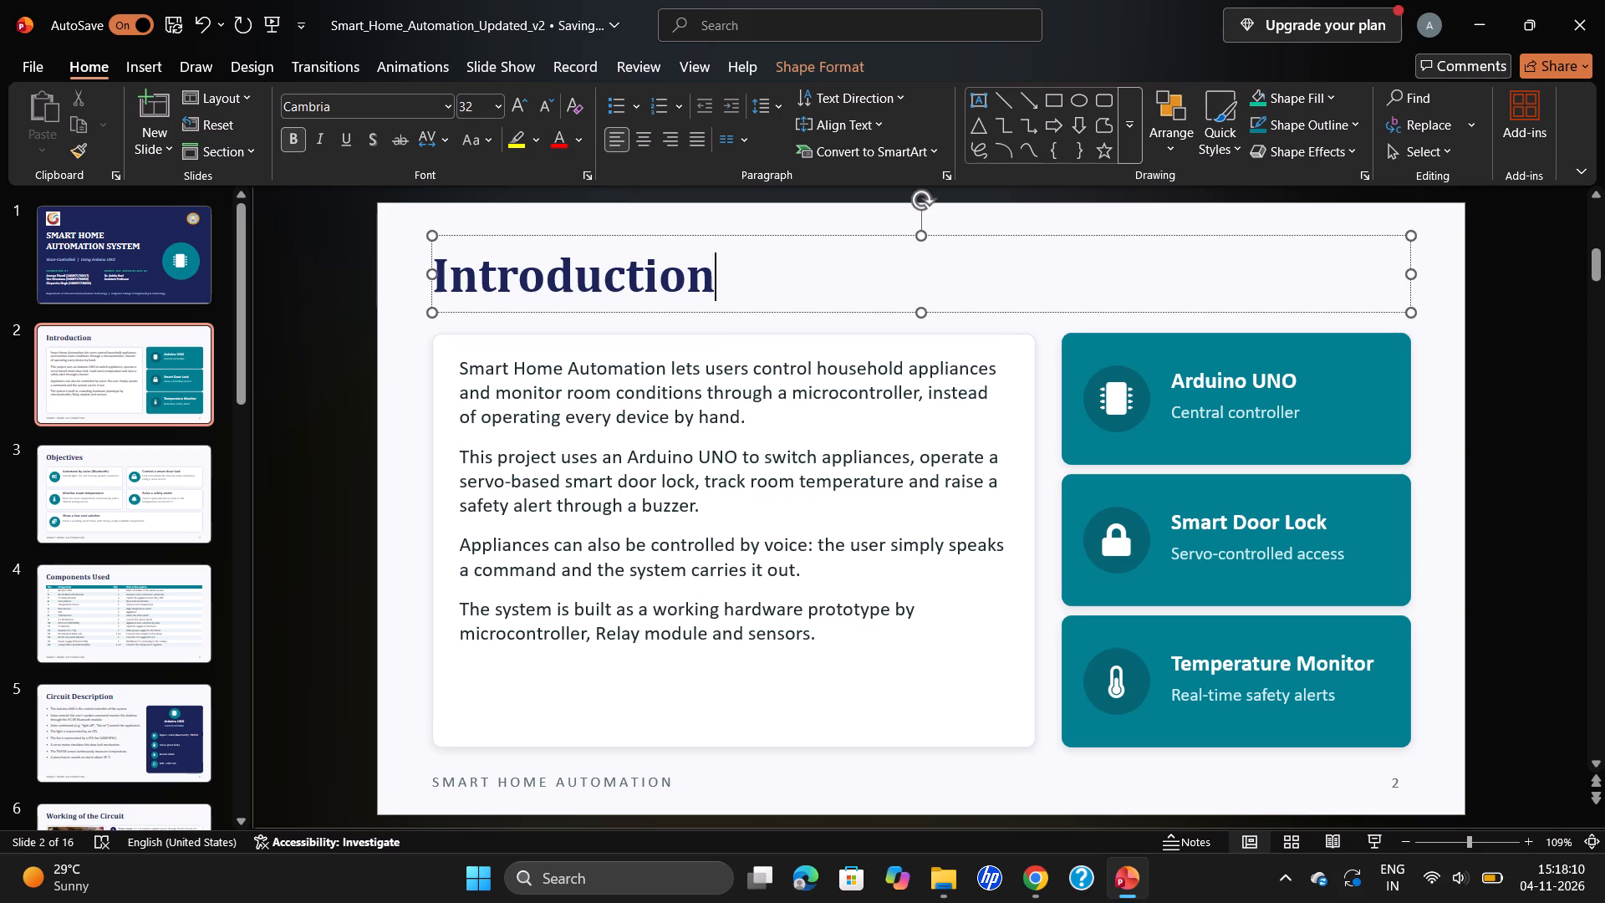
{"action": "left_click", "coordinate": [1518, 400]}
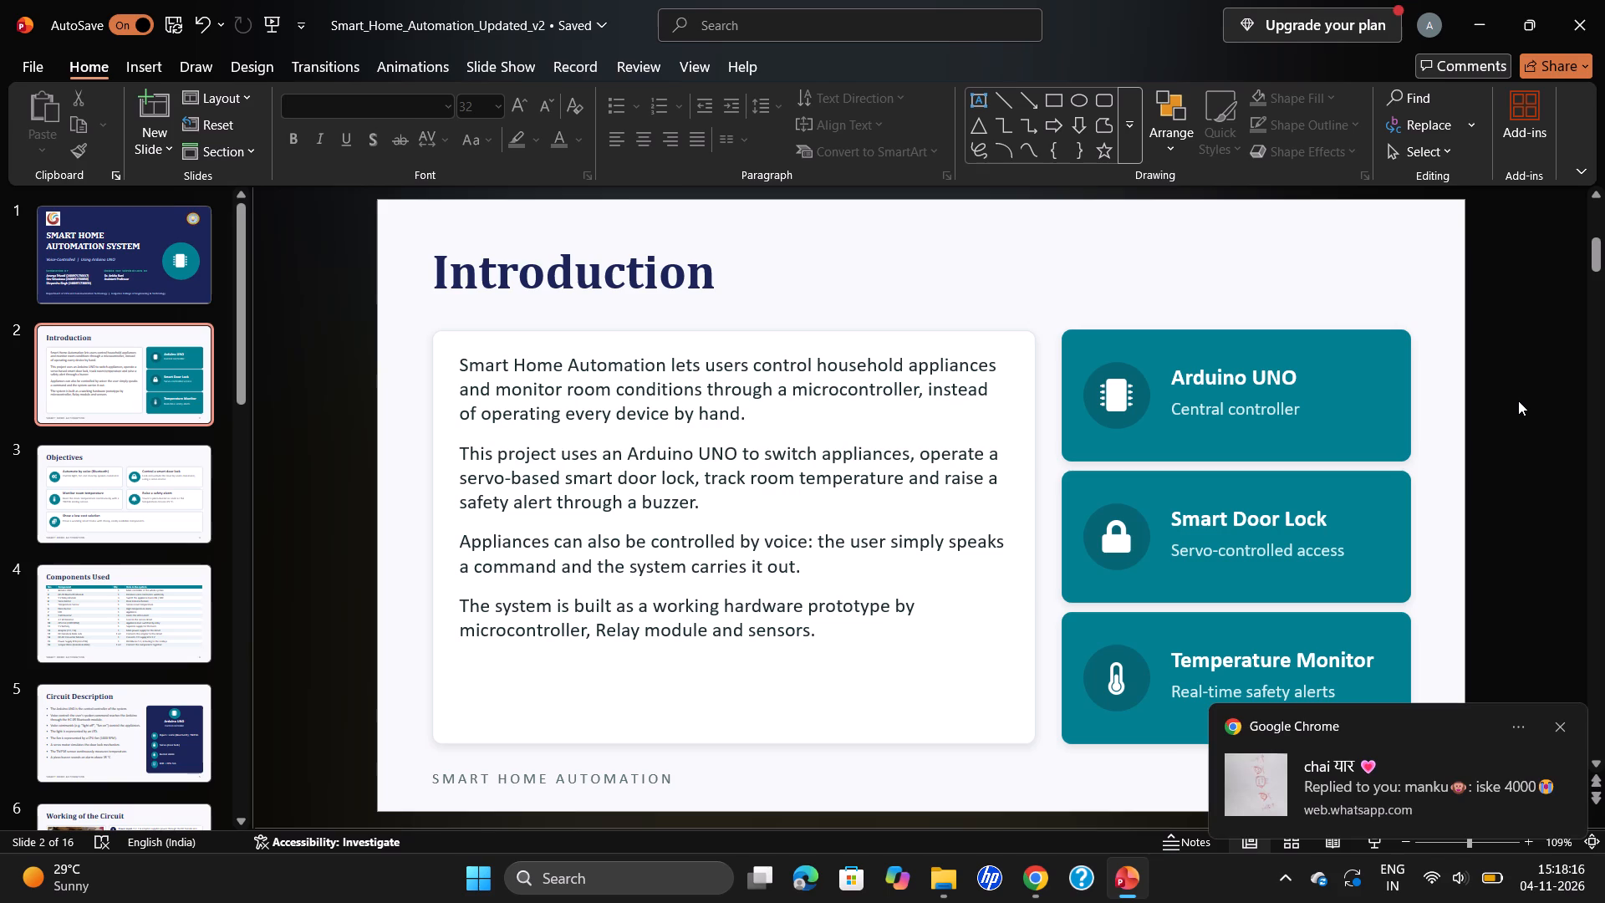
Review the card text on the Objectives slide, placing the cursor at the end of the "Monitor room temperature" description.
{"action": "key", "text": "Down"}
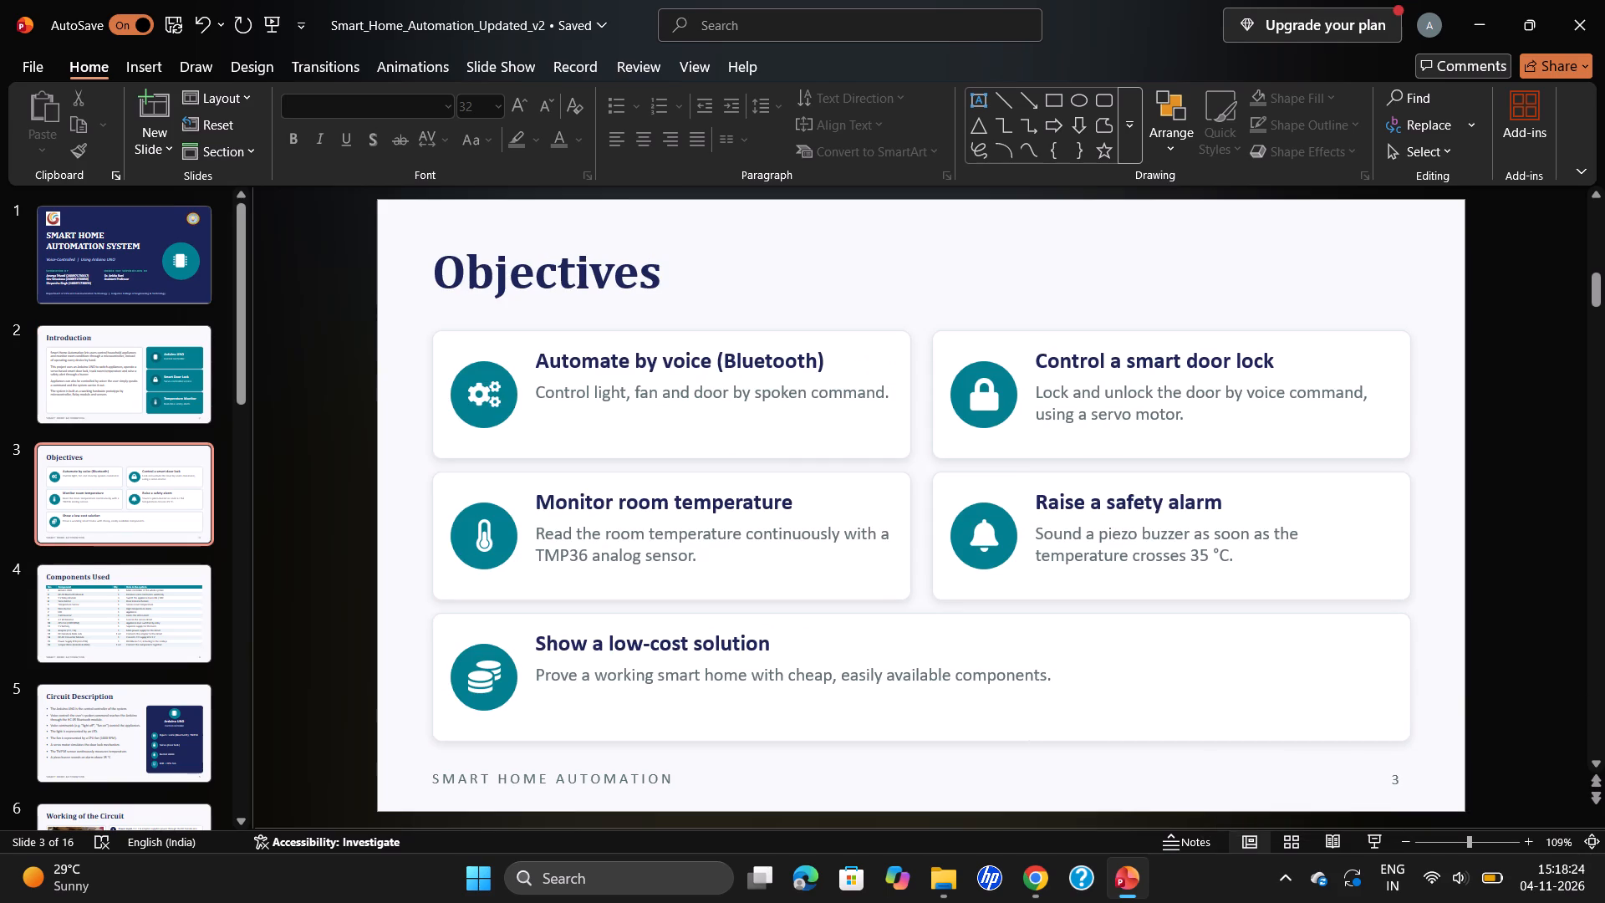
{"action": "left_click", "coordinate": [823, 365]}
{"action": "left_click", "coordinate": [930, 310]}
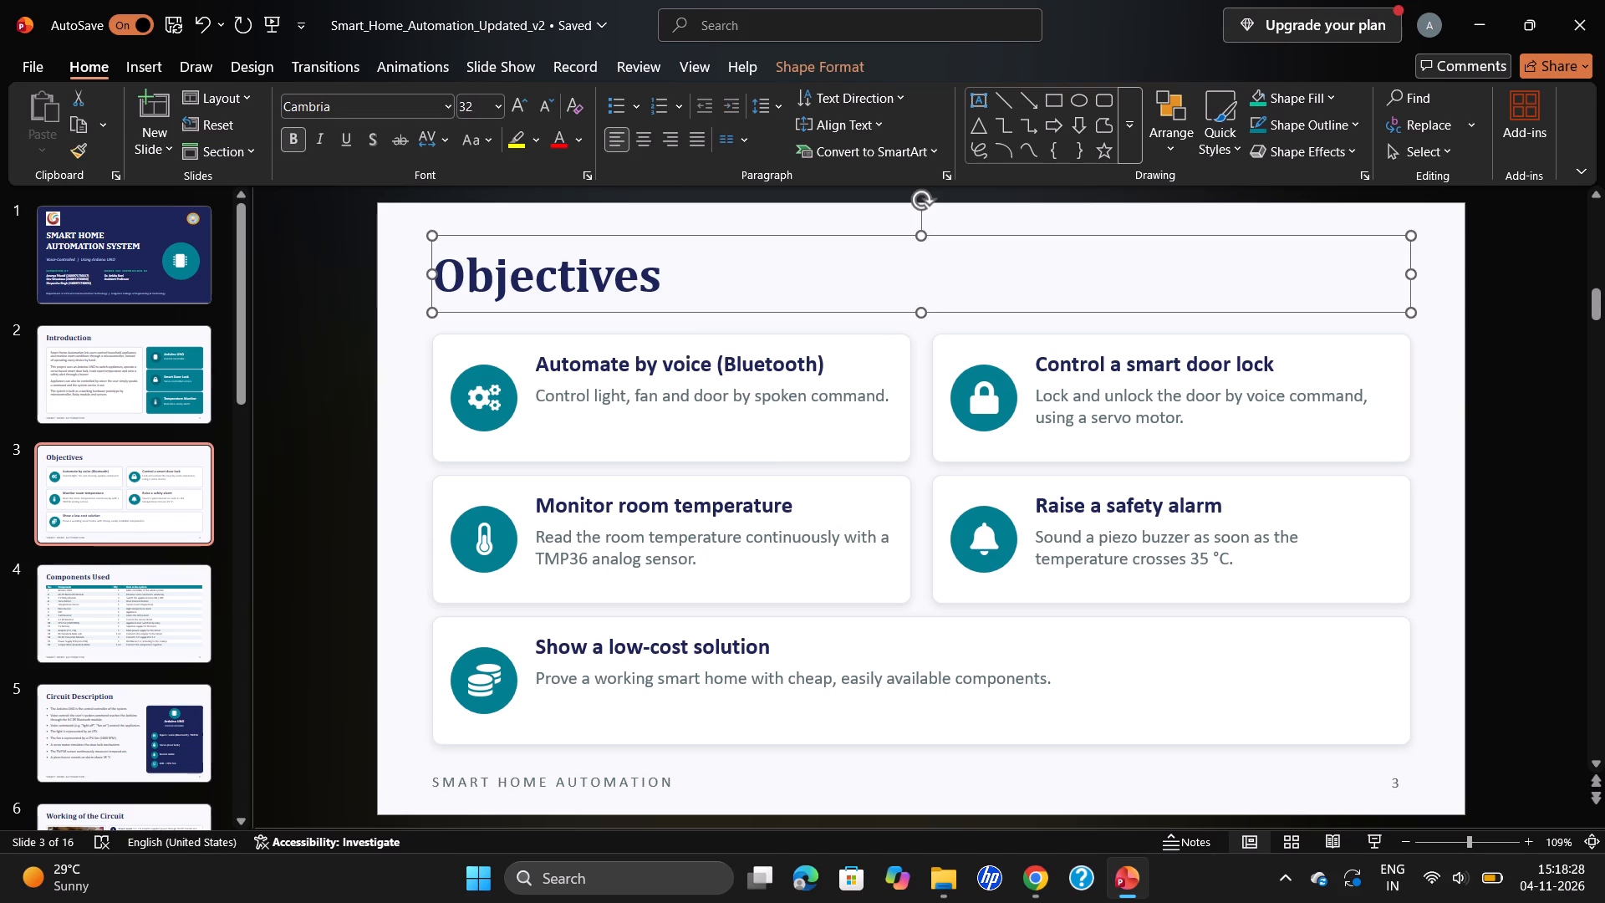
{"action": "left_click", "coordinate": [801, 510]}
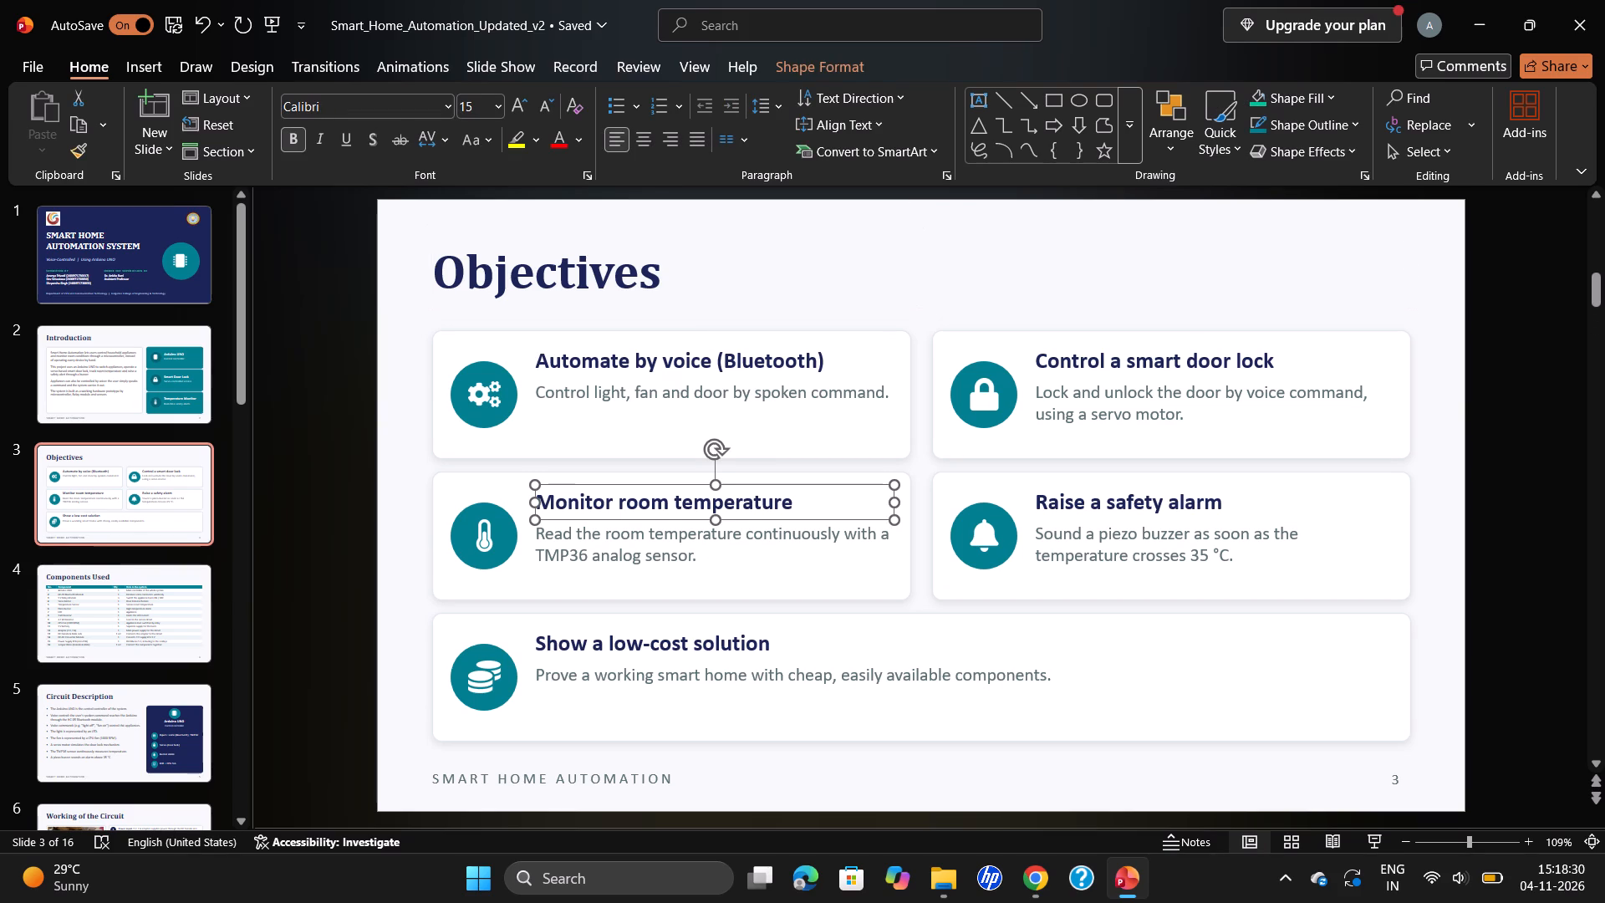
{"action": "left_click", "coordinate": [734, 557]}
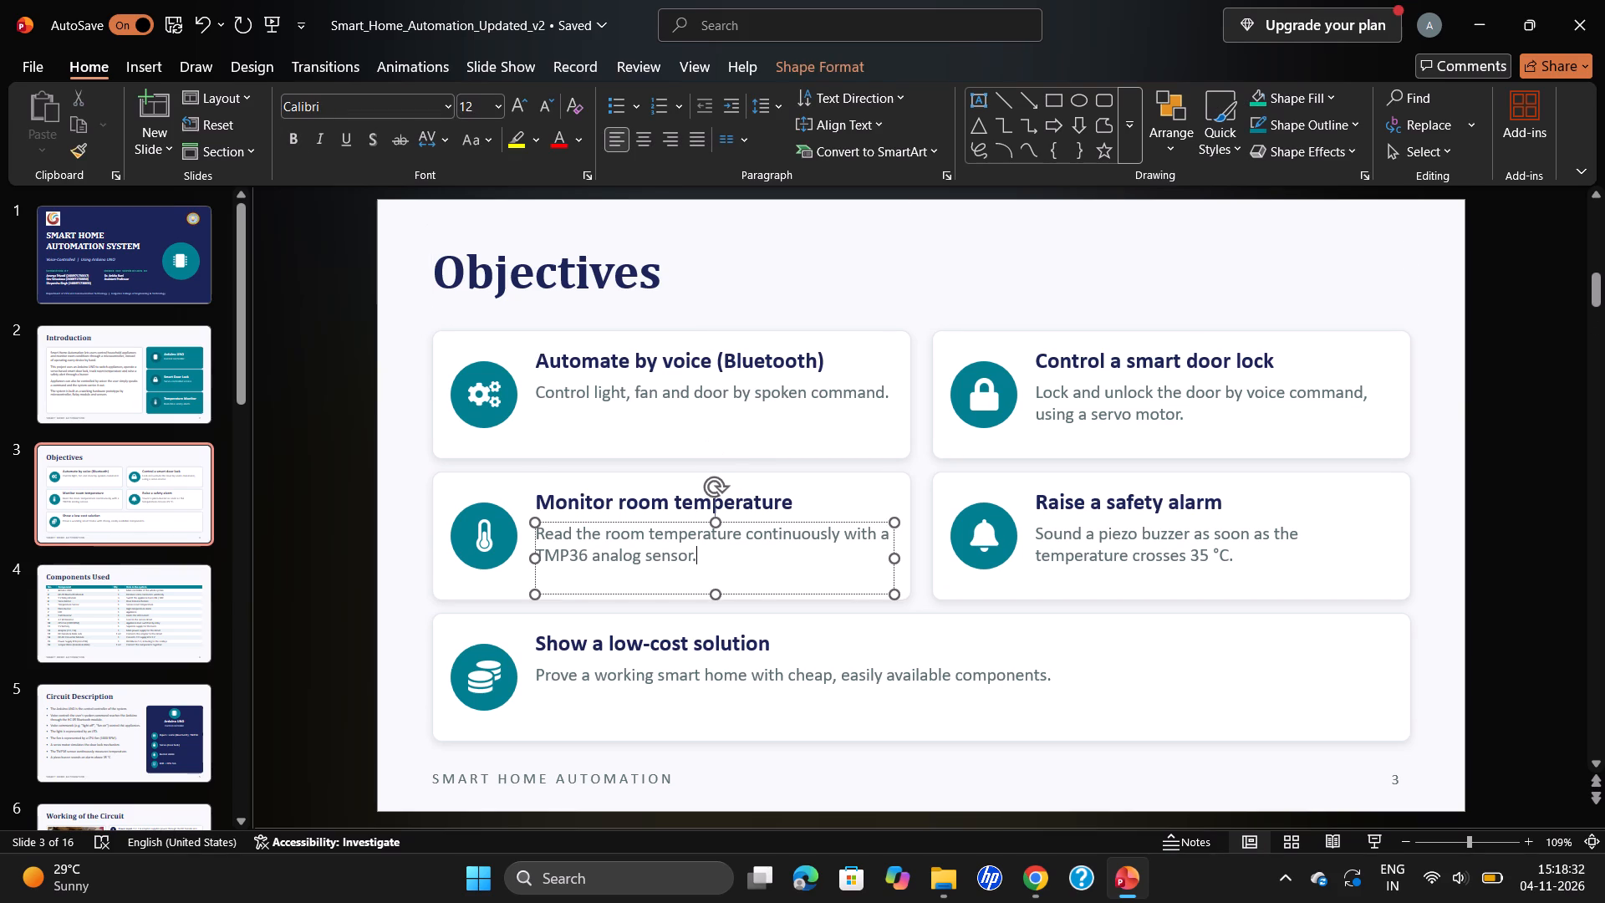
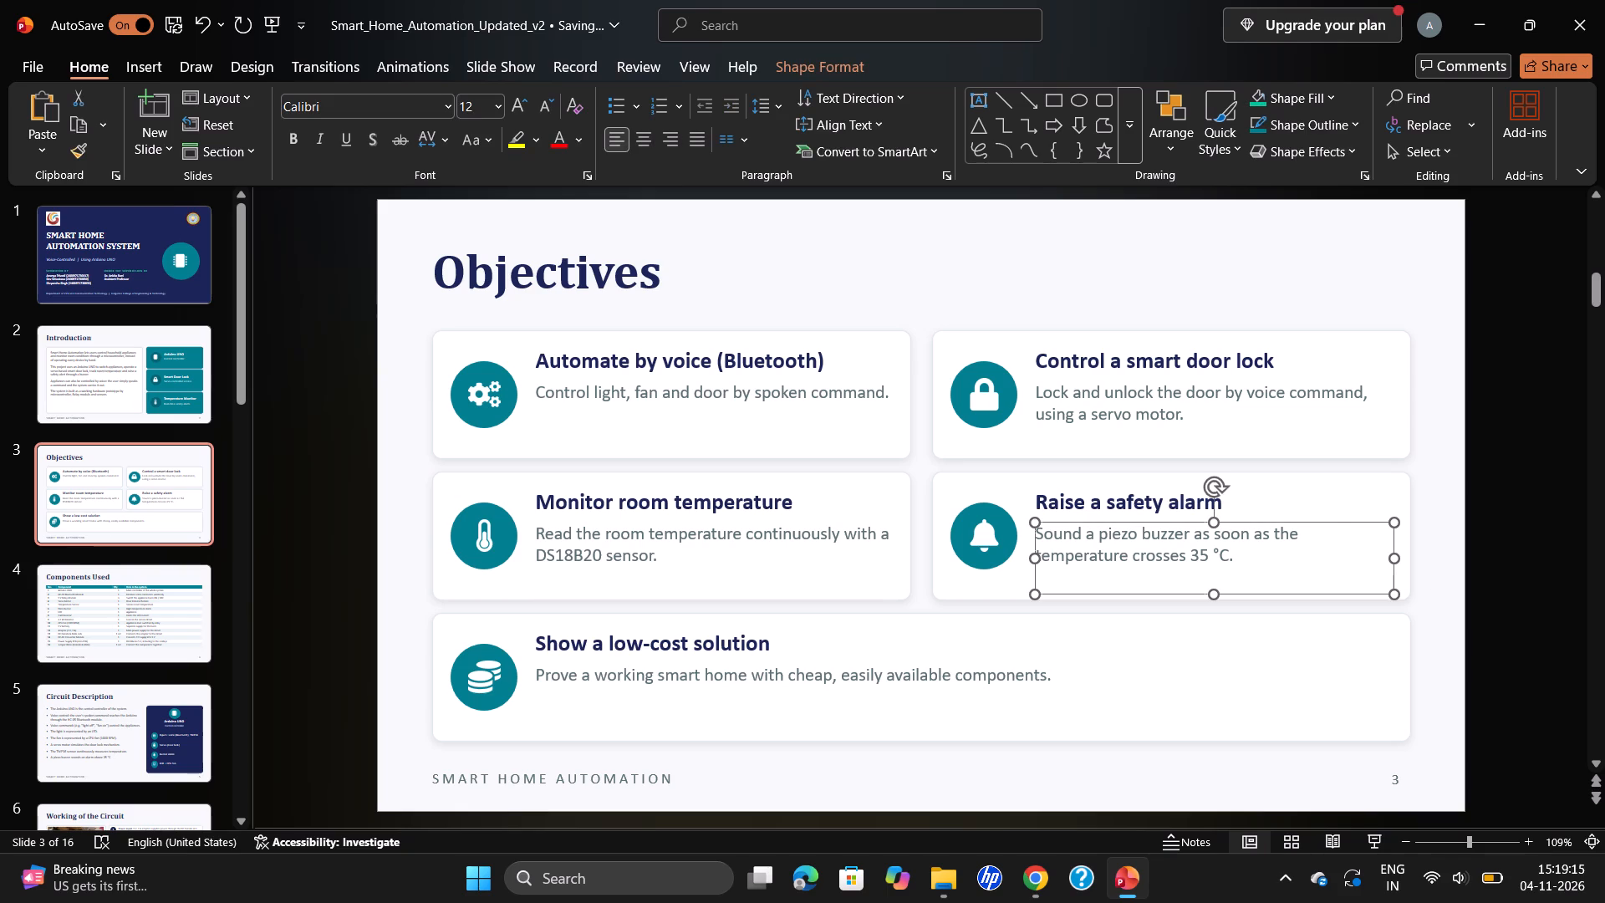
{"action": "key", "text": "BackSpace"}
{"action": "key", "text": "BackSpace"}
{"action": "key", "text": "BackSpace"}
{"action": "key", "text": "BackSpace"}
{"action": "key", "text": "BackSpace"}
{"action": "key", "text": "BackSpace"}
{"action": "type", "text": "by a threshold"}
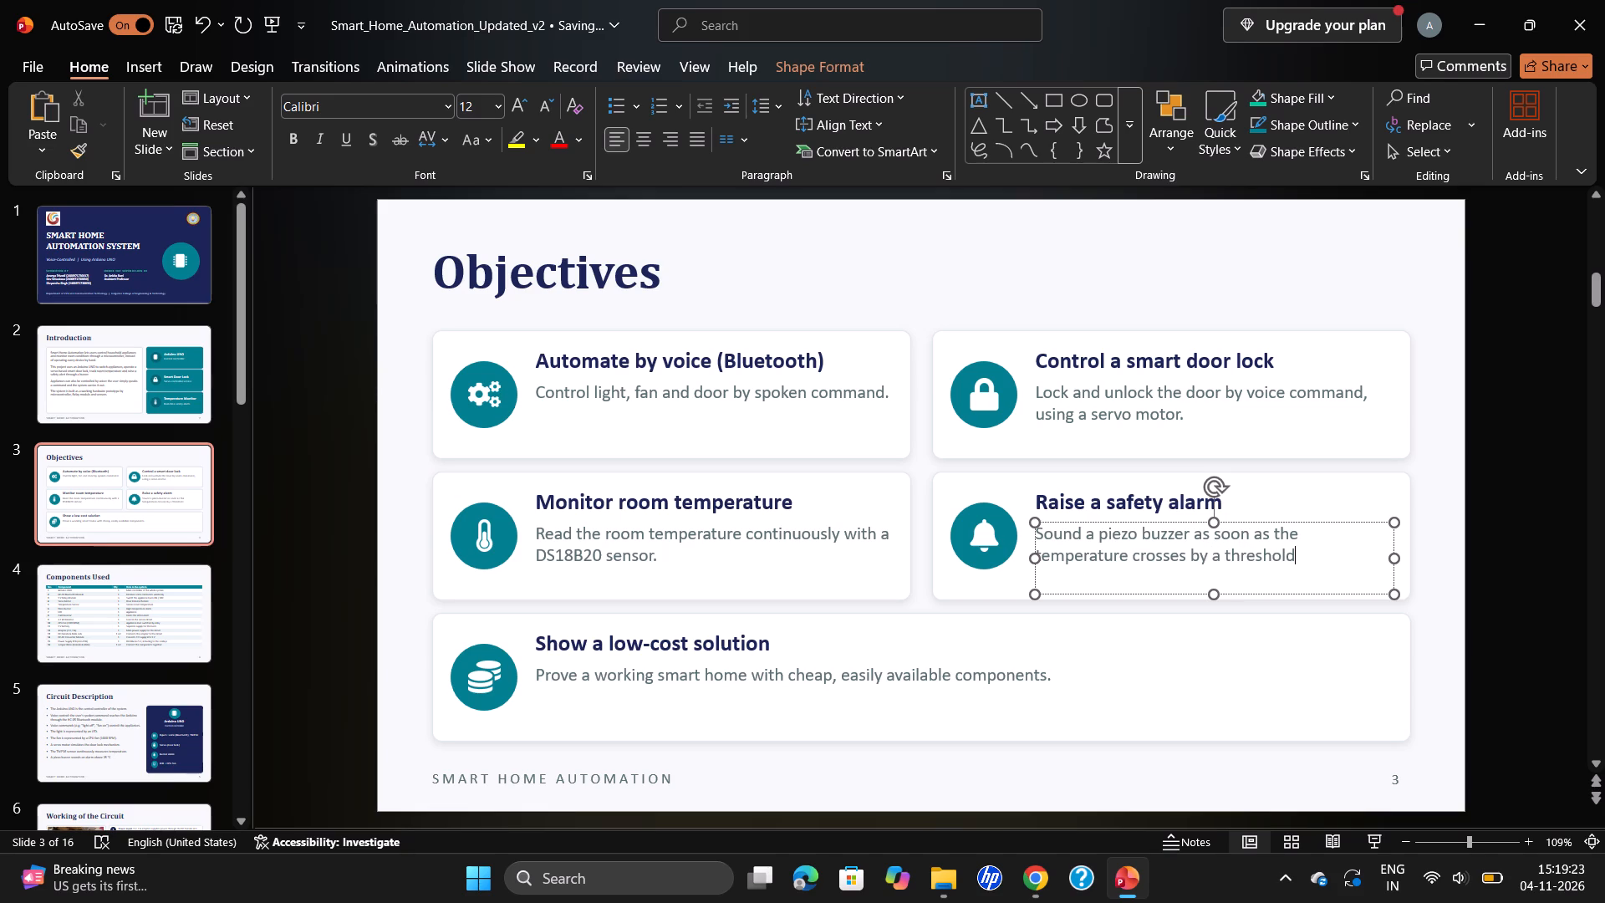
{"action": "left_click", "coordinate": [1448, 673]}
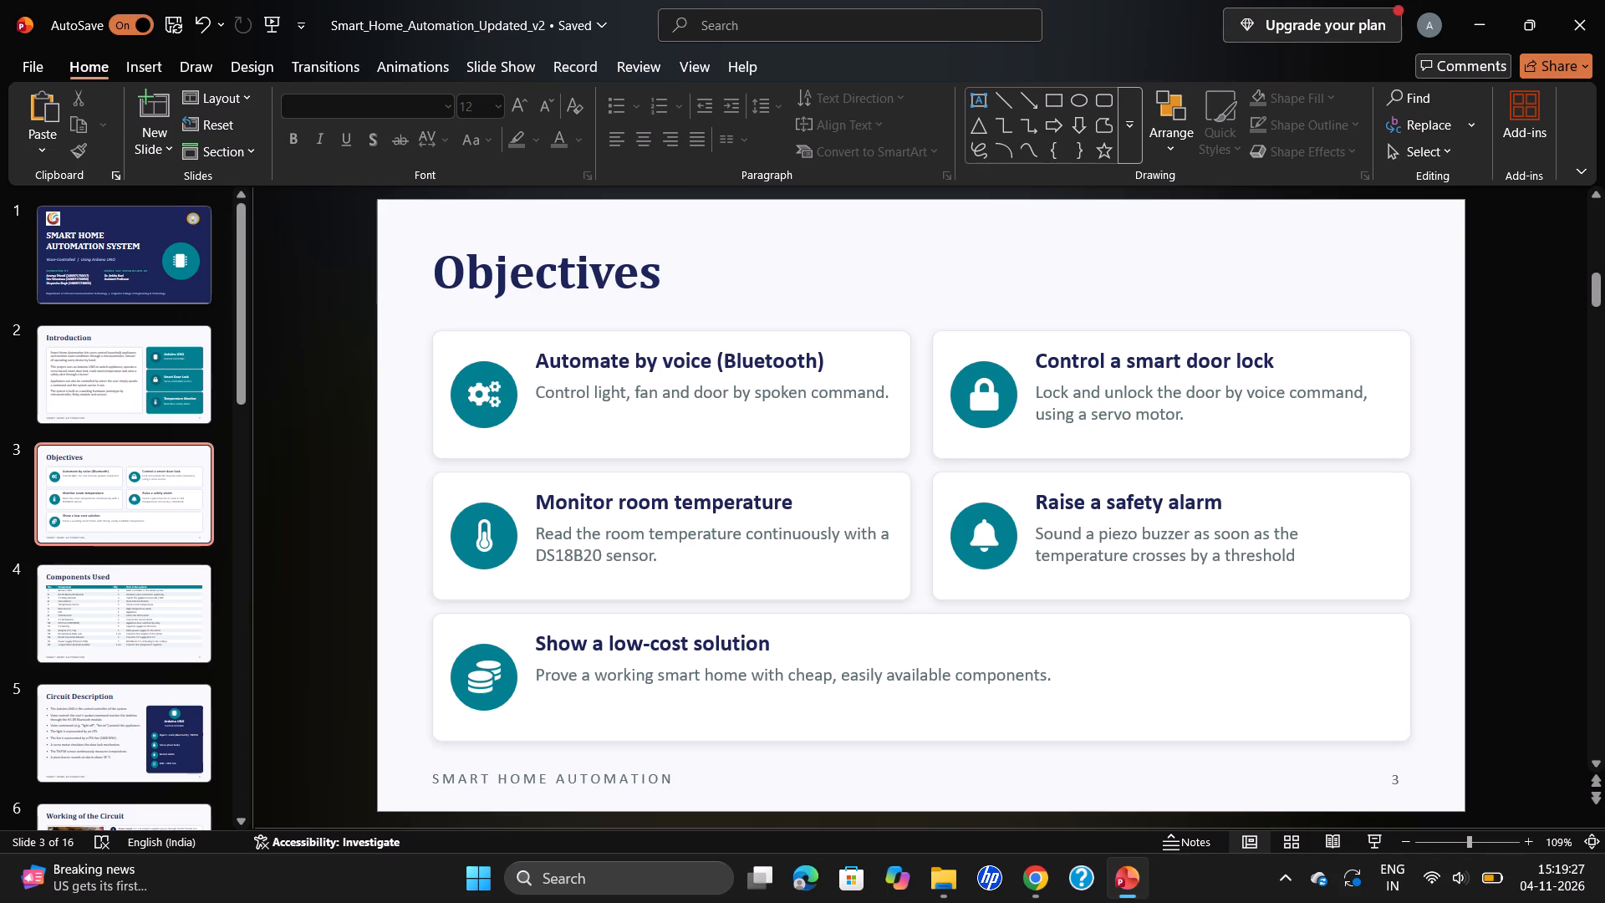
{"action": "left_click", "coordinate": [1420, 635]}
Shorten the "Control a smart door lock" description to "Lock and unlock the door by voice command.".
{"action": "left_click_drag", "start_coordinate": [1201, 416], "coordinate": [1160, 420]}
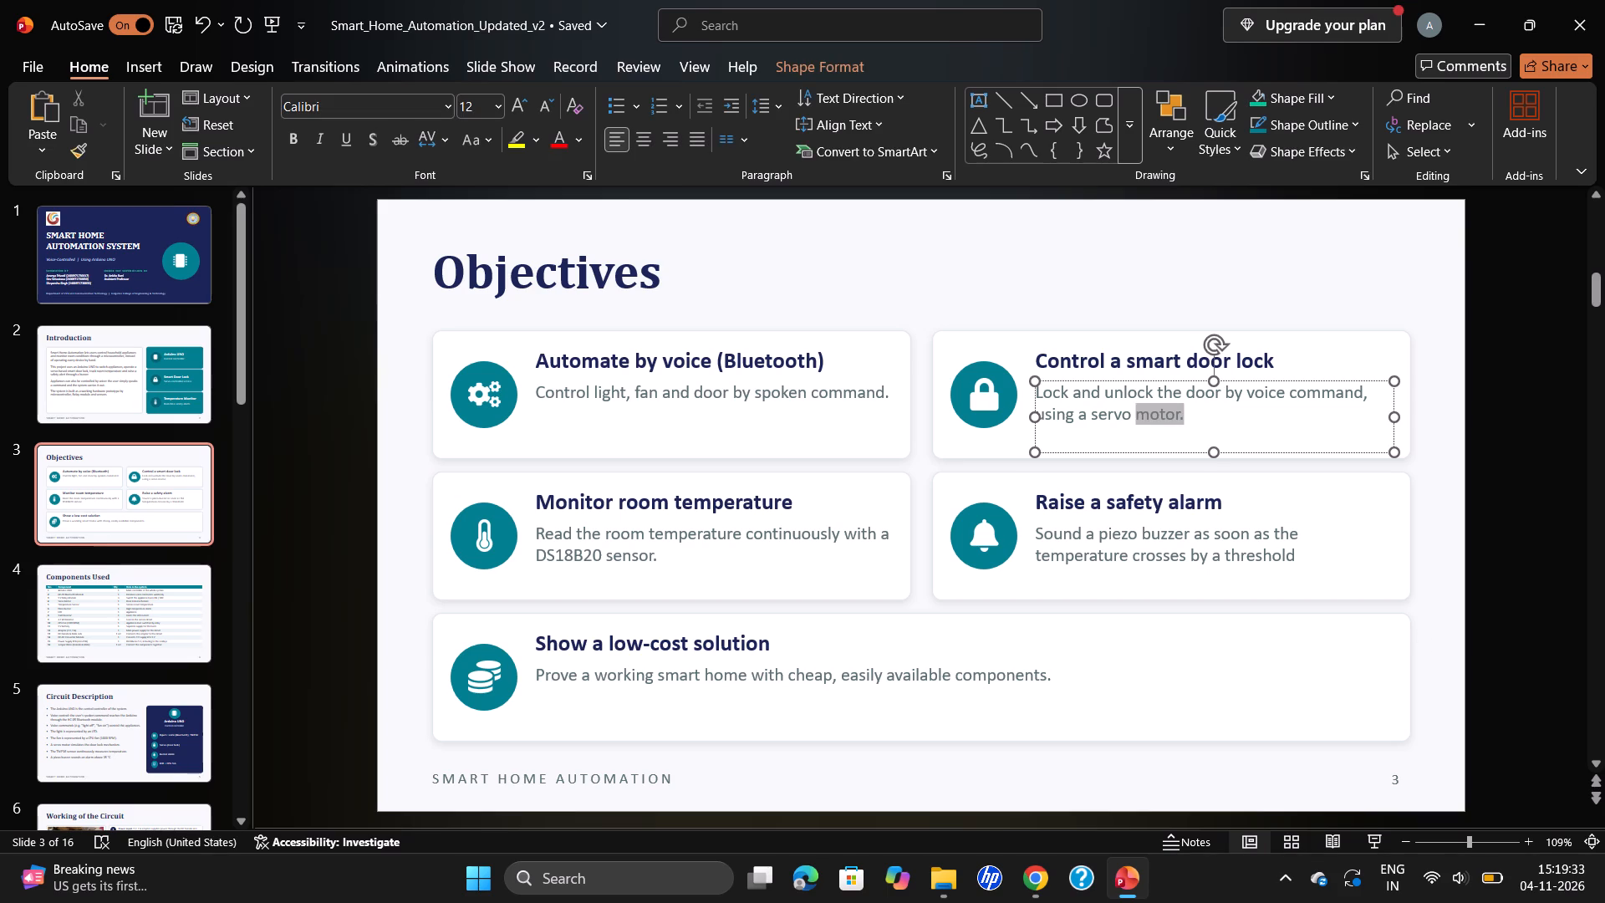
{"action": "left_click_drag", "start_coordinate": [1160, 420], "coordinate": [1044, 416]}
{"action": "key", "text": "BackSpace"}
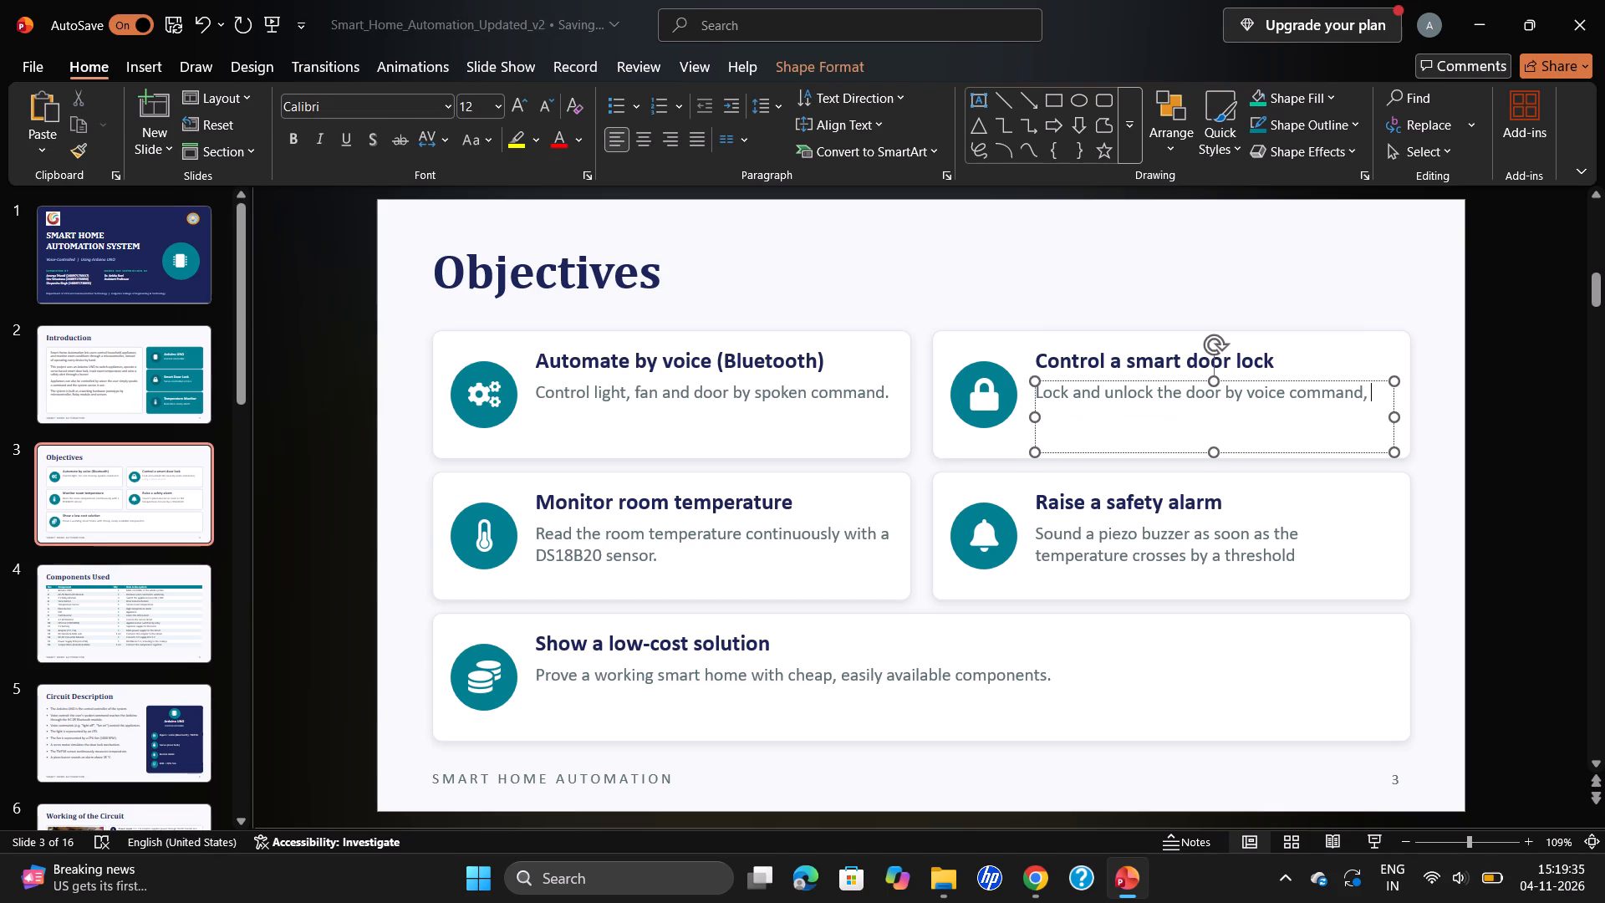
{"action": "key", "text": "BackSpace"}
{"action": "key", "text": "BackSpace"}
{"action": "key", "text": "period"}
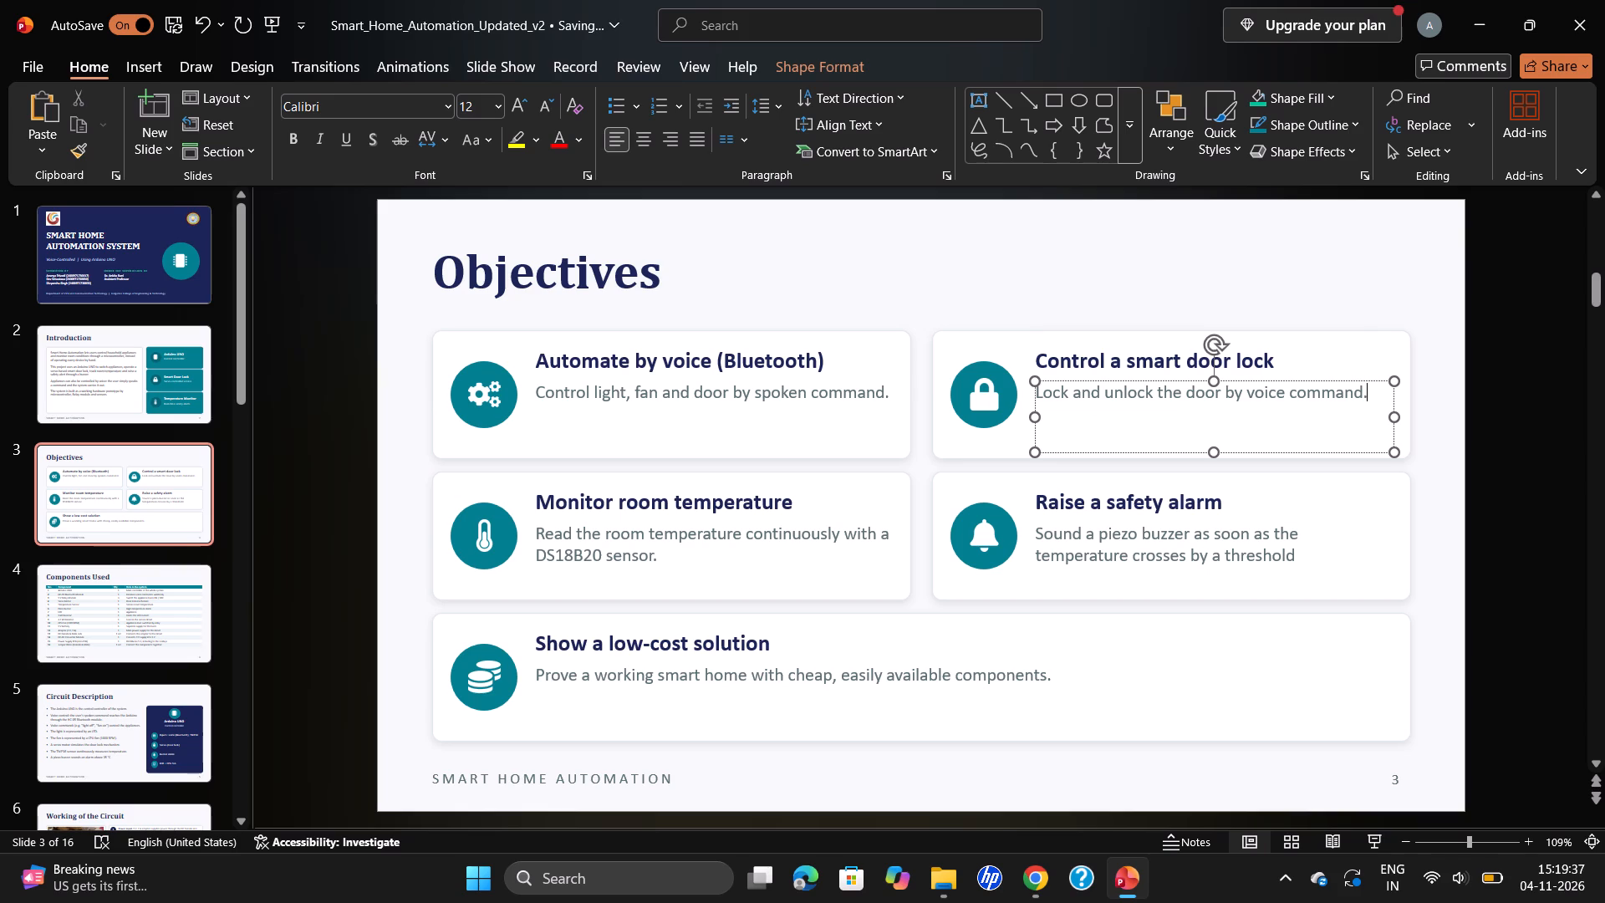
{"action": "left_click", "coordinate": [1435, 653]}
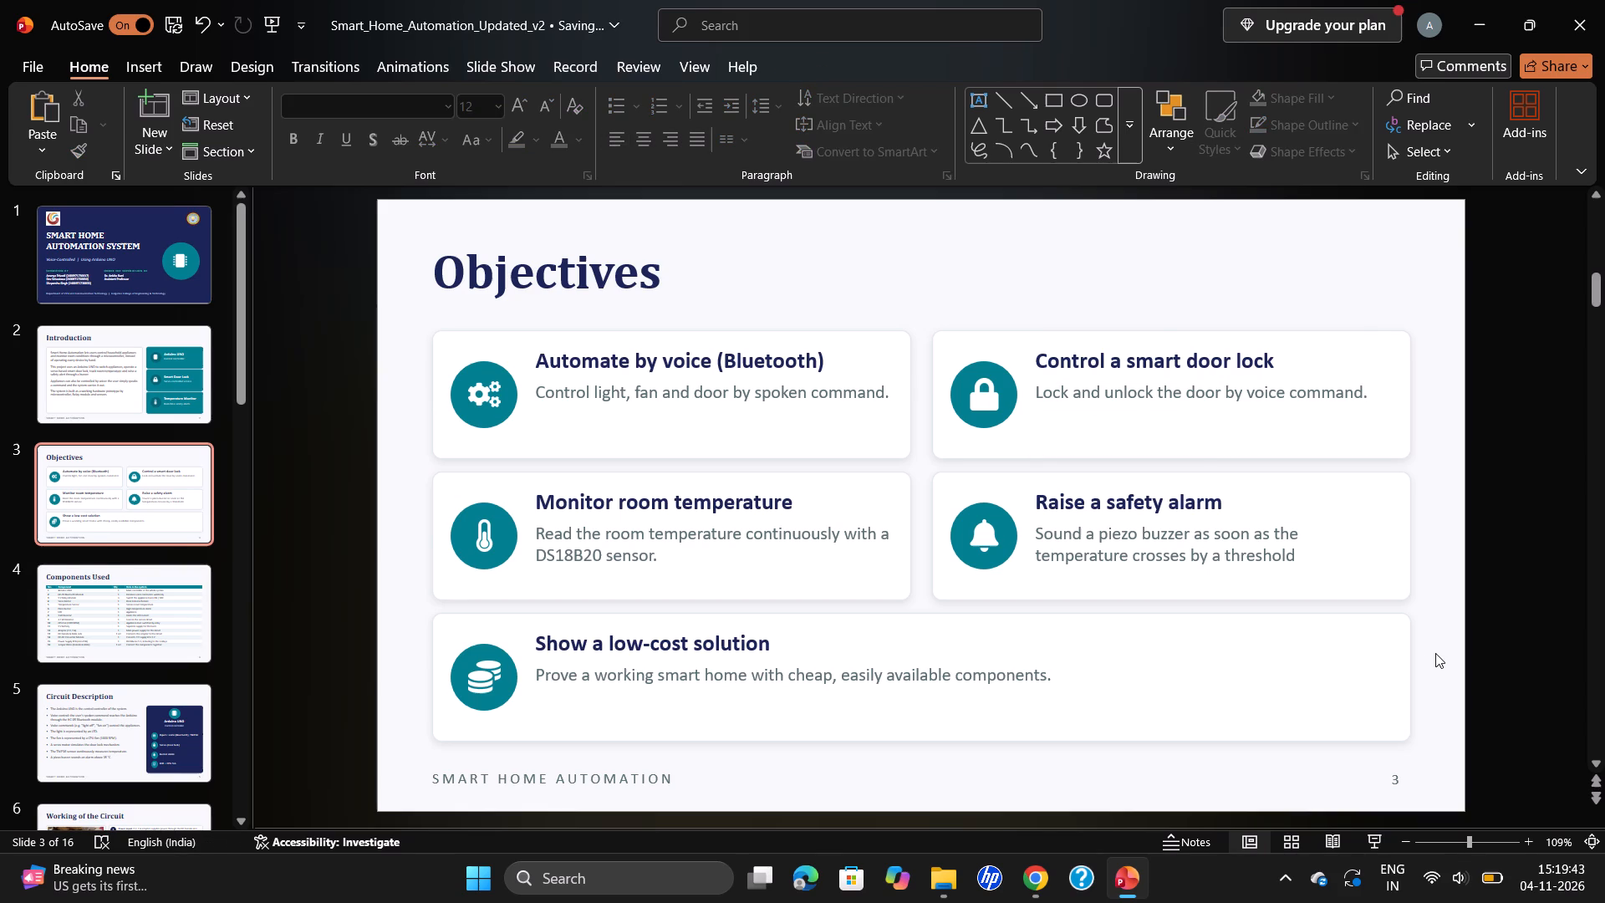
On the Circuit Description slide, reword the last bullet to "A piezo buzzer sounds an alarm above the threshold temperature(35 C).".
{"action": "key", "text": "Down"}
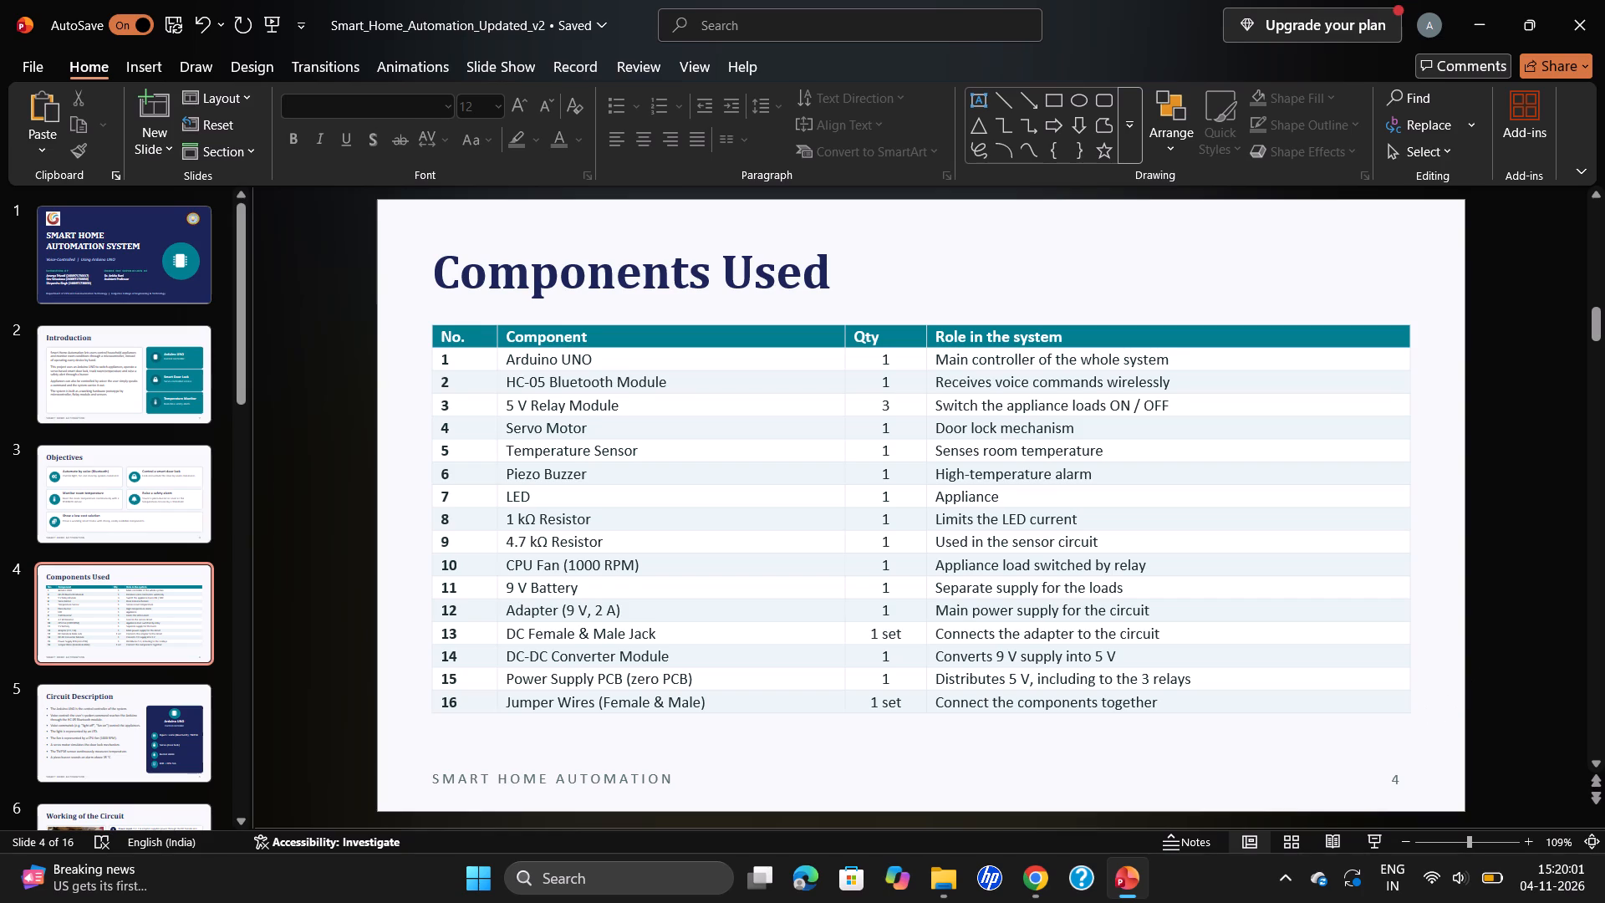
{"action": "key", "text": "Down"}
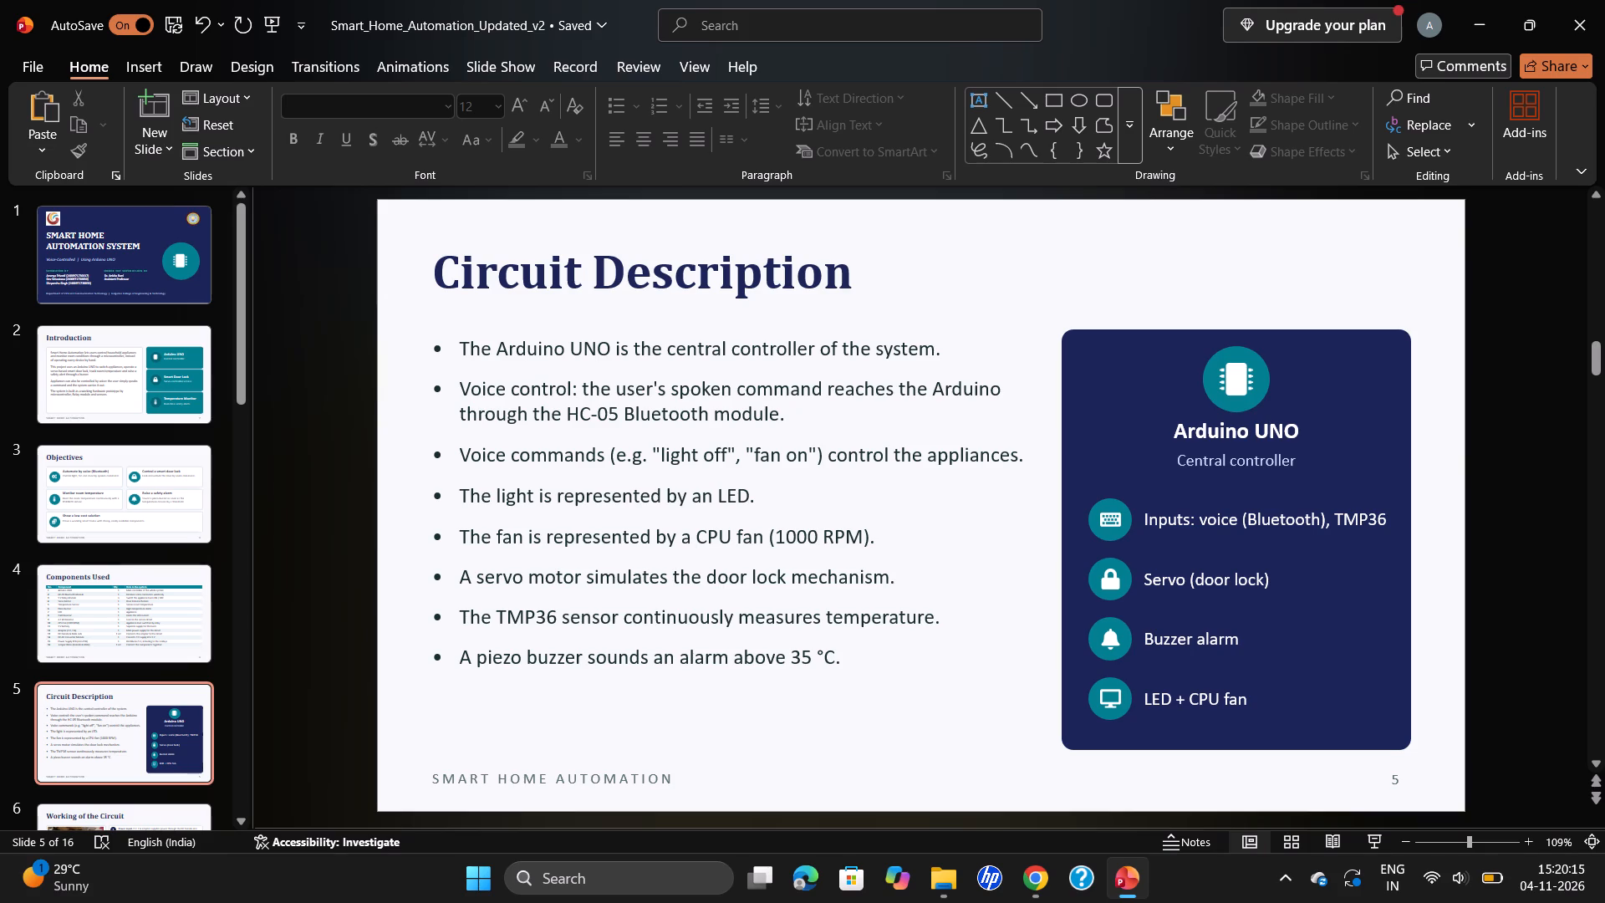
{"action": "left_click", "coordinate": [832, 656]}
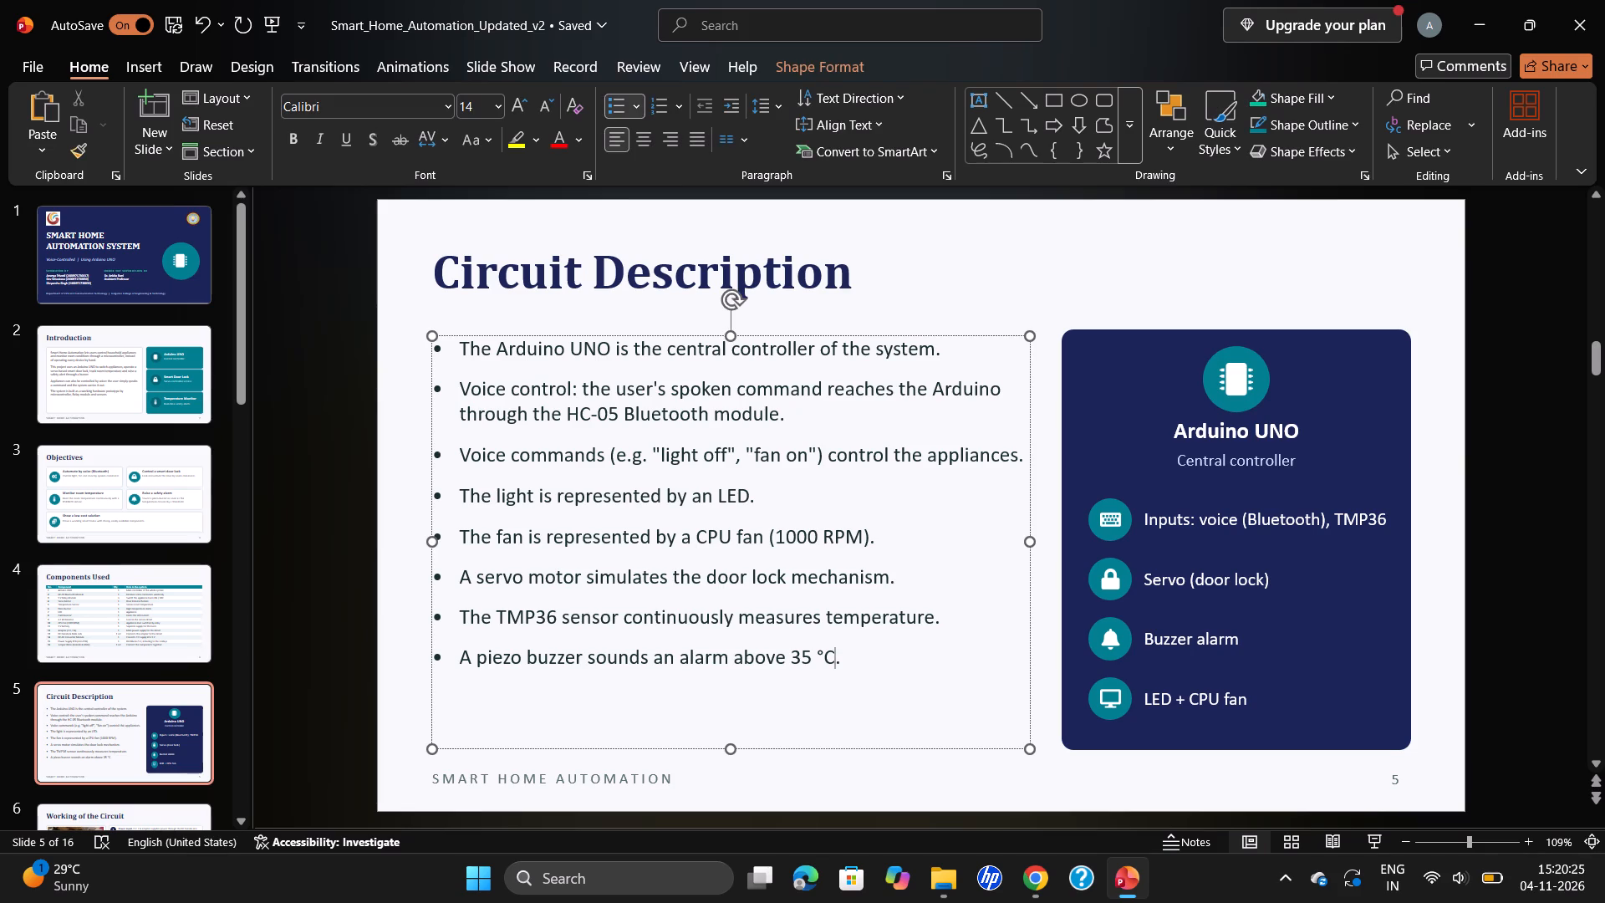
{"action": "key", "text": "shift+parenleft"}
{"action": "key", "text": "BackSpace"}
{"action": "key", "text": "BackSpace"}
{"action": "key", "text": "BackSpace"}
{"action": "key", "text": "BackSpace"}
{"action": "key", "text": "BackSpace"}
{"action": "key", "text": "BackSpace"}
{"action": "type", "text": "the threshold temperature"}
{"action": "key", "text": "shift+parenleft"}
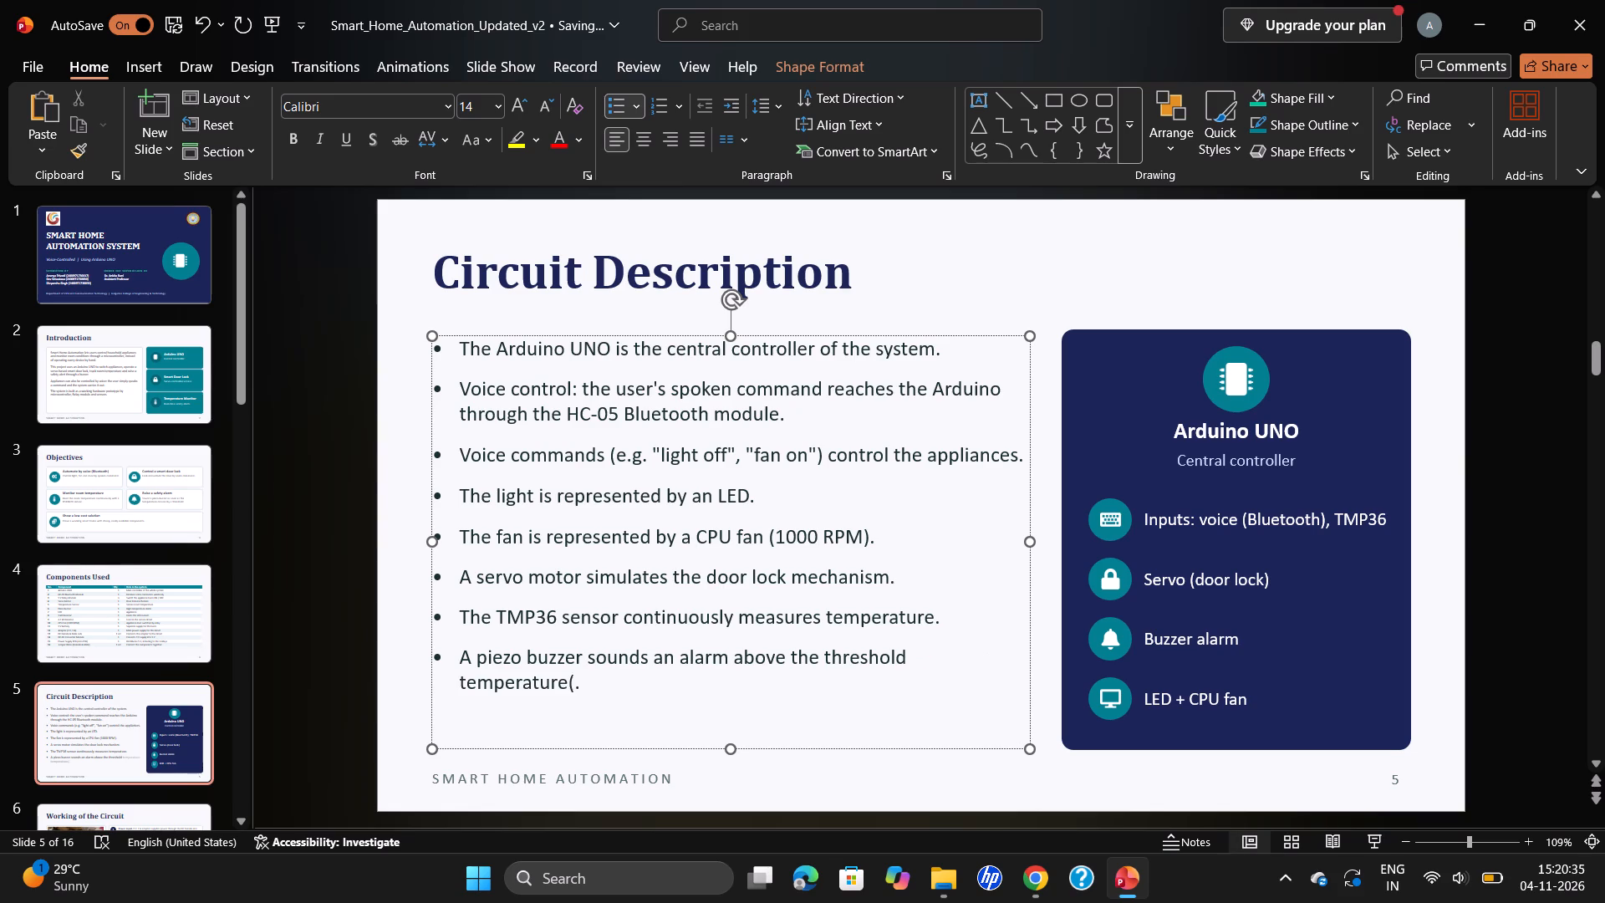
{"action": "type", "text": "35"}
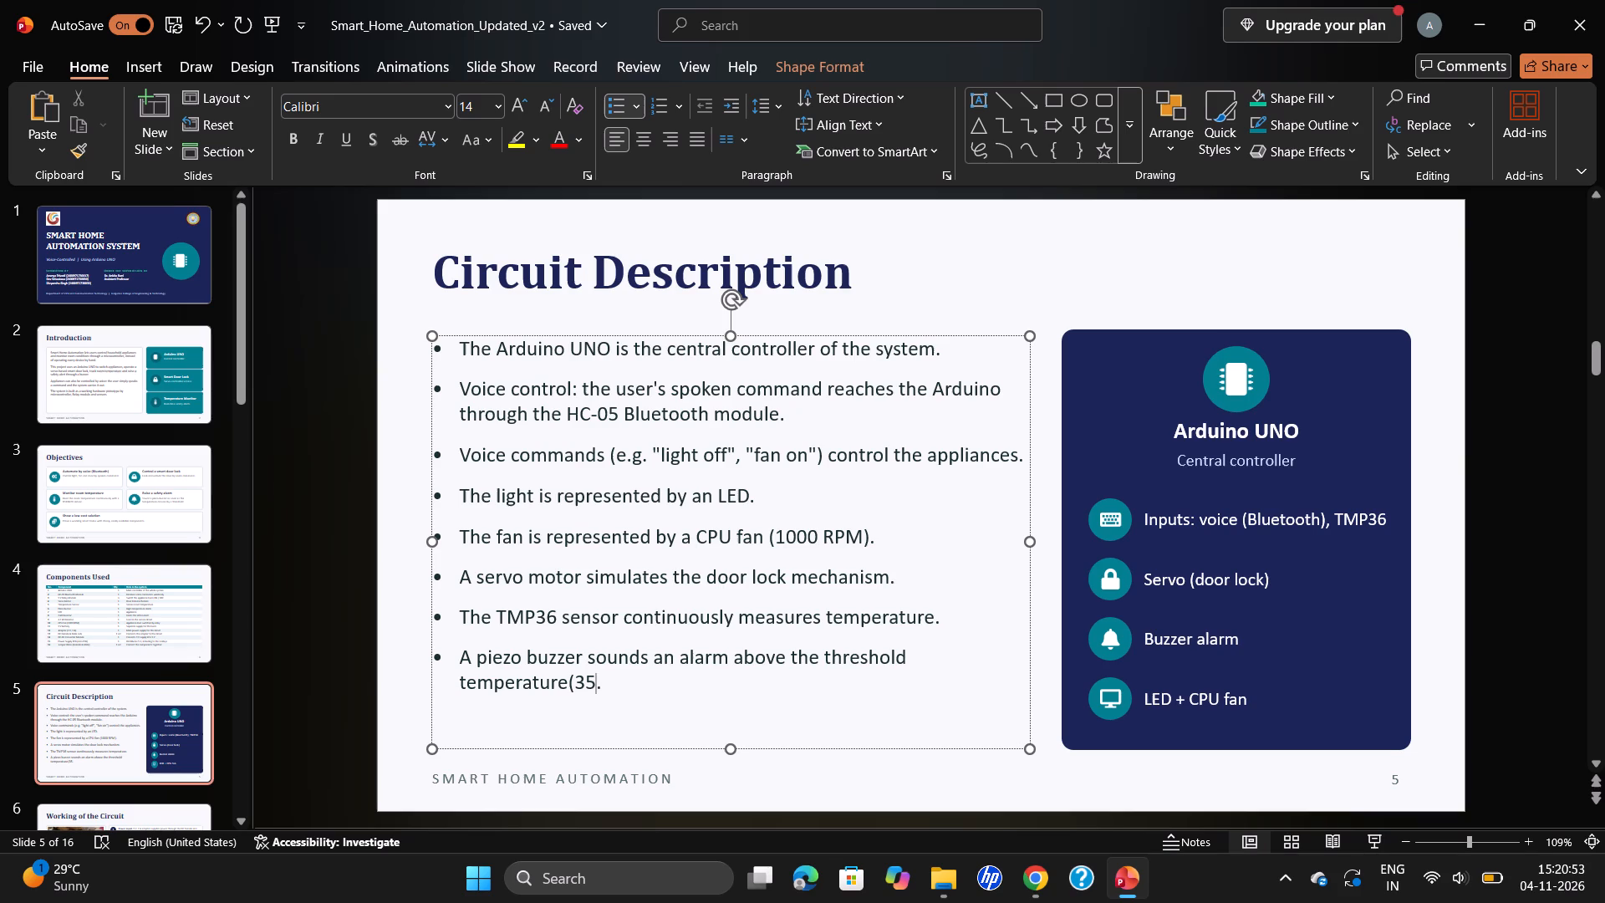
{"action": "key", "text": "space"}
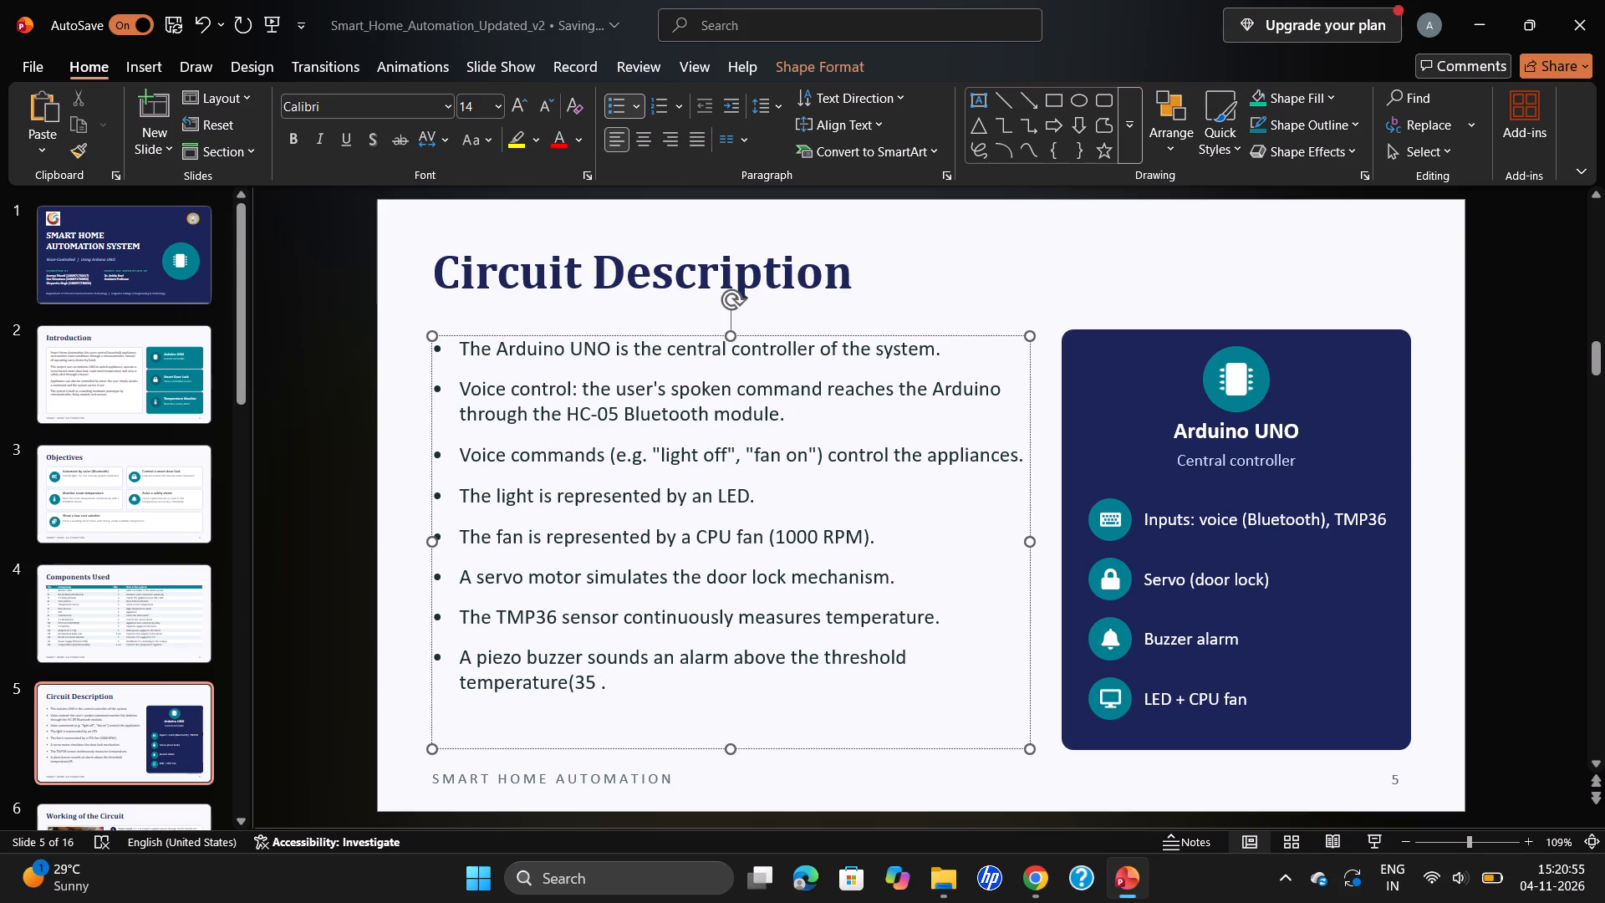
{"action": "key", "text": "shift+c"}
{"action": "key", "text": "shift+parenright"}
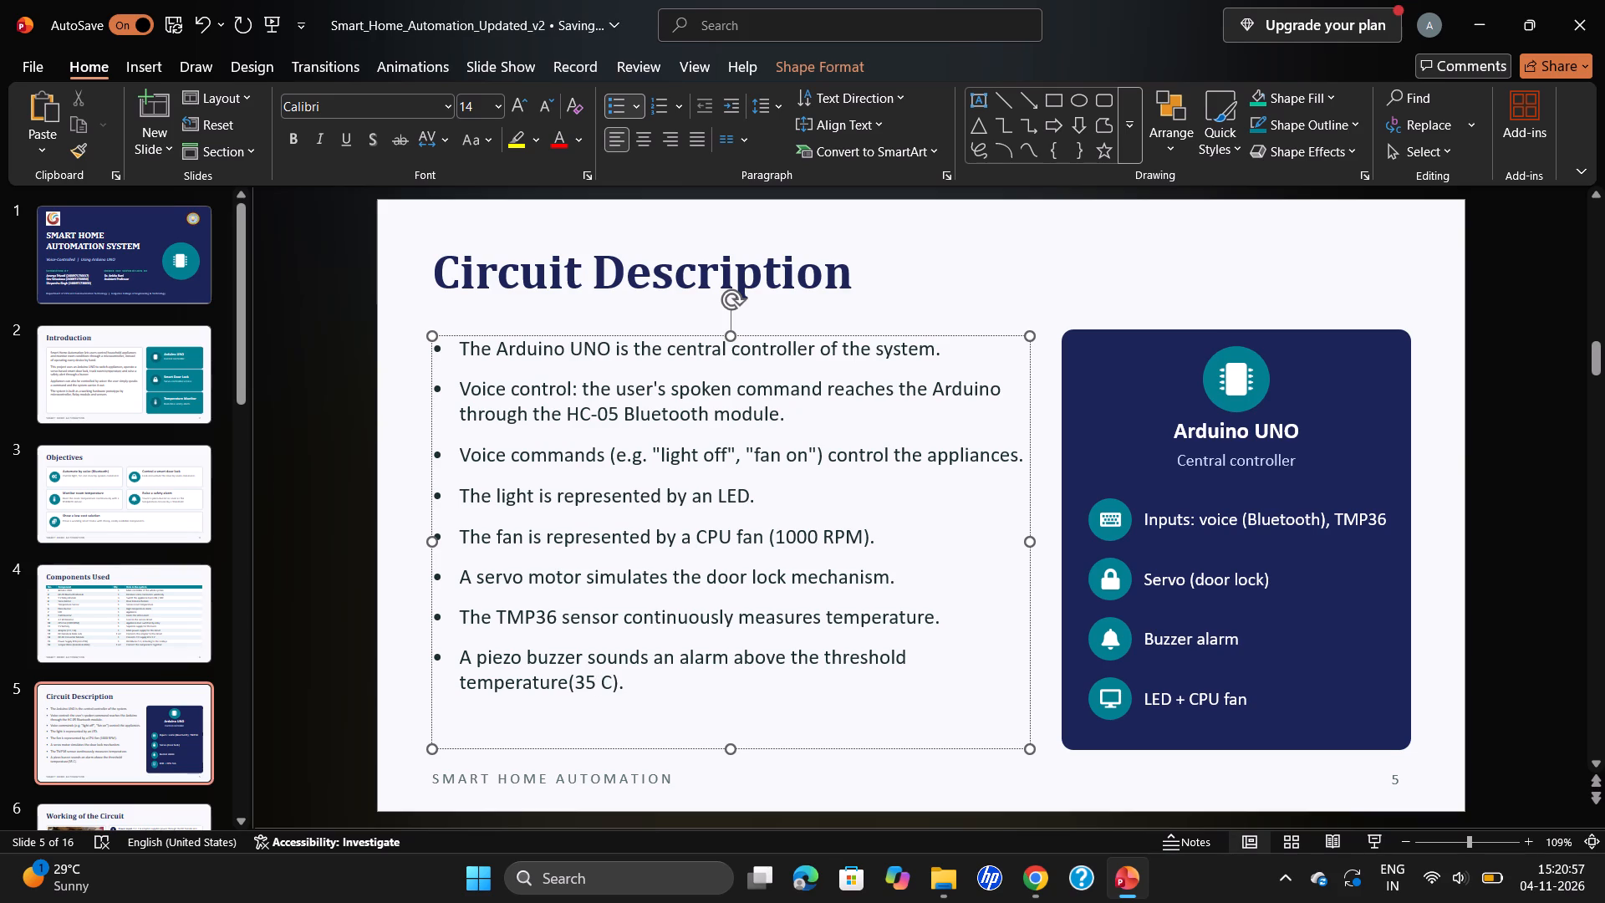
{"action": "left_click", "coordinate": [600, 682]}
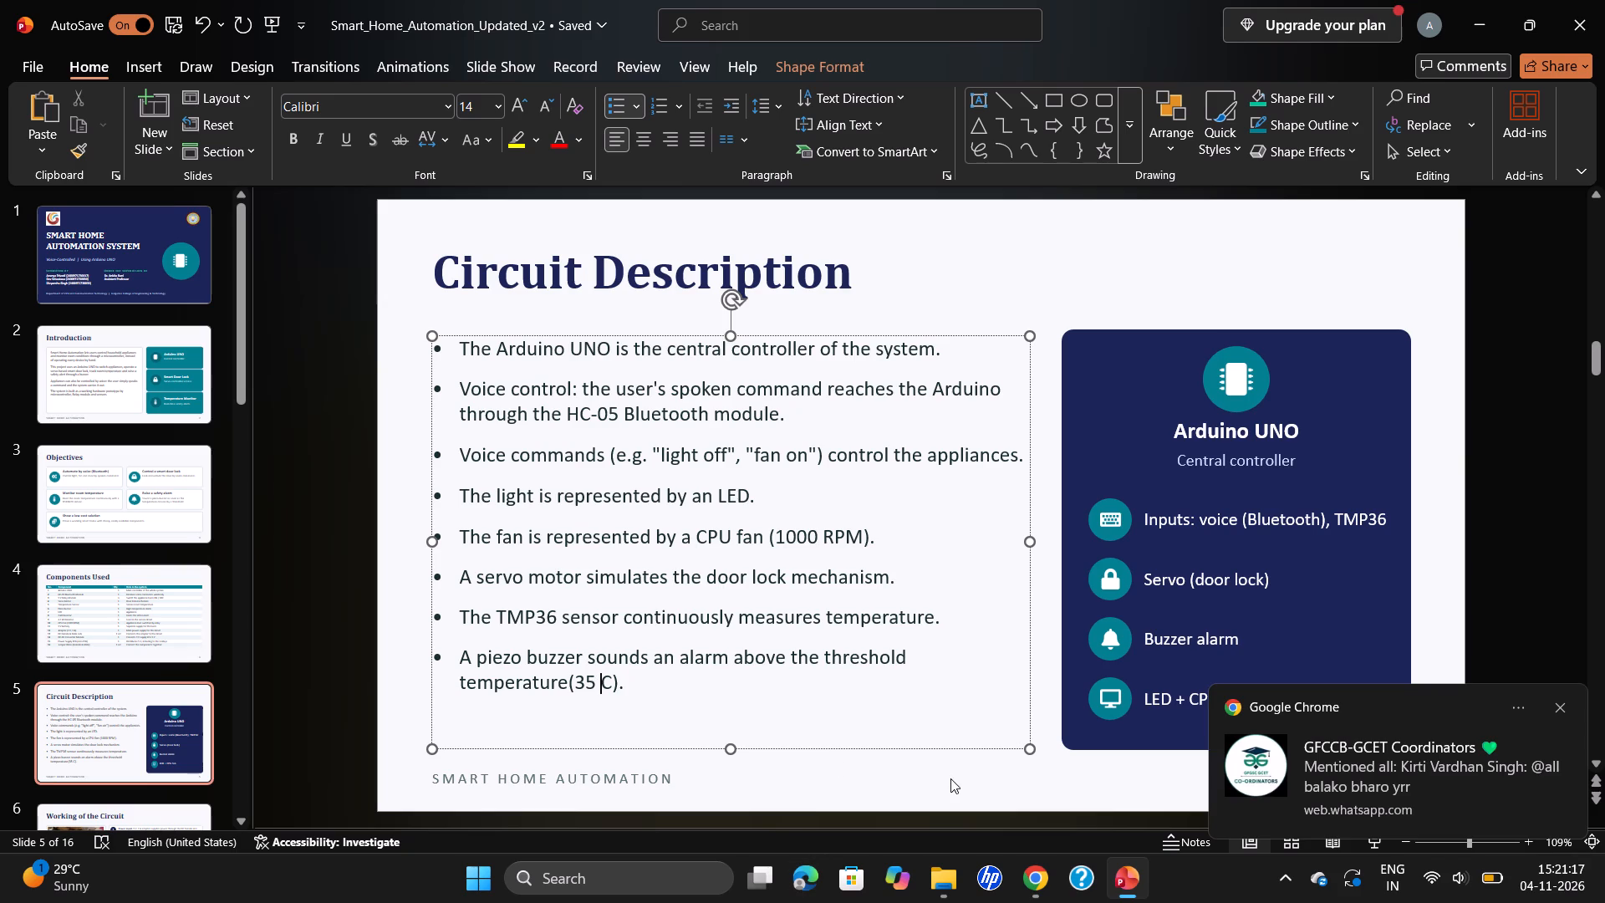
{"action": "left_click", "coordinate": [922, 768]}
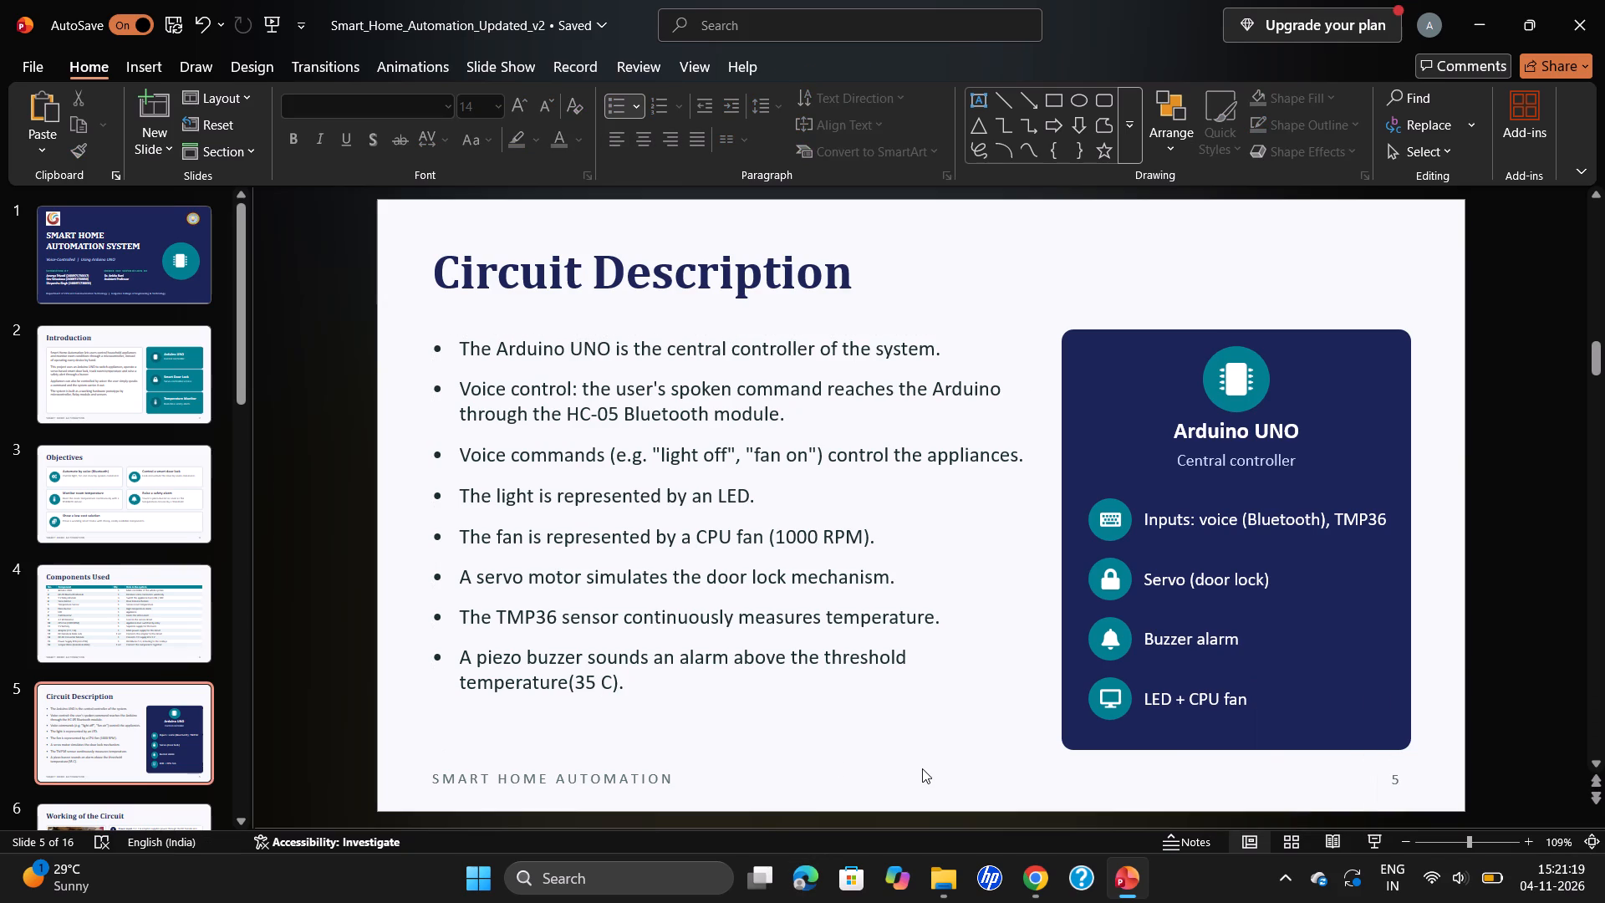
Remove ", TMP36" from the inputs line in the Arduino UNO card, leaving "Inputs: voice (Bluetooth)".
{"action": "key", "text": "Down"}
{"action": "key", "text": "Up"}
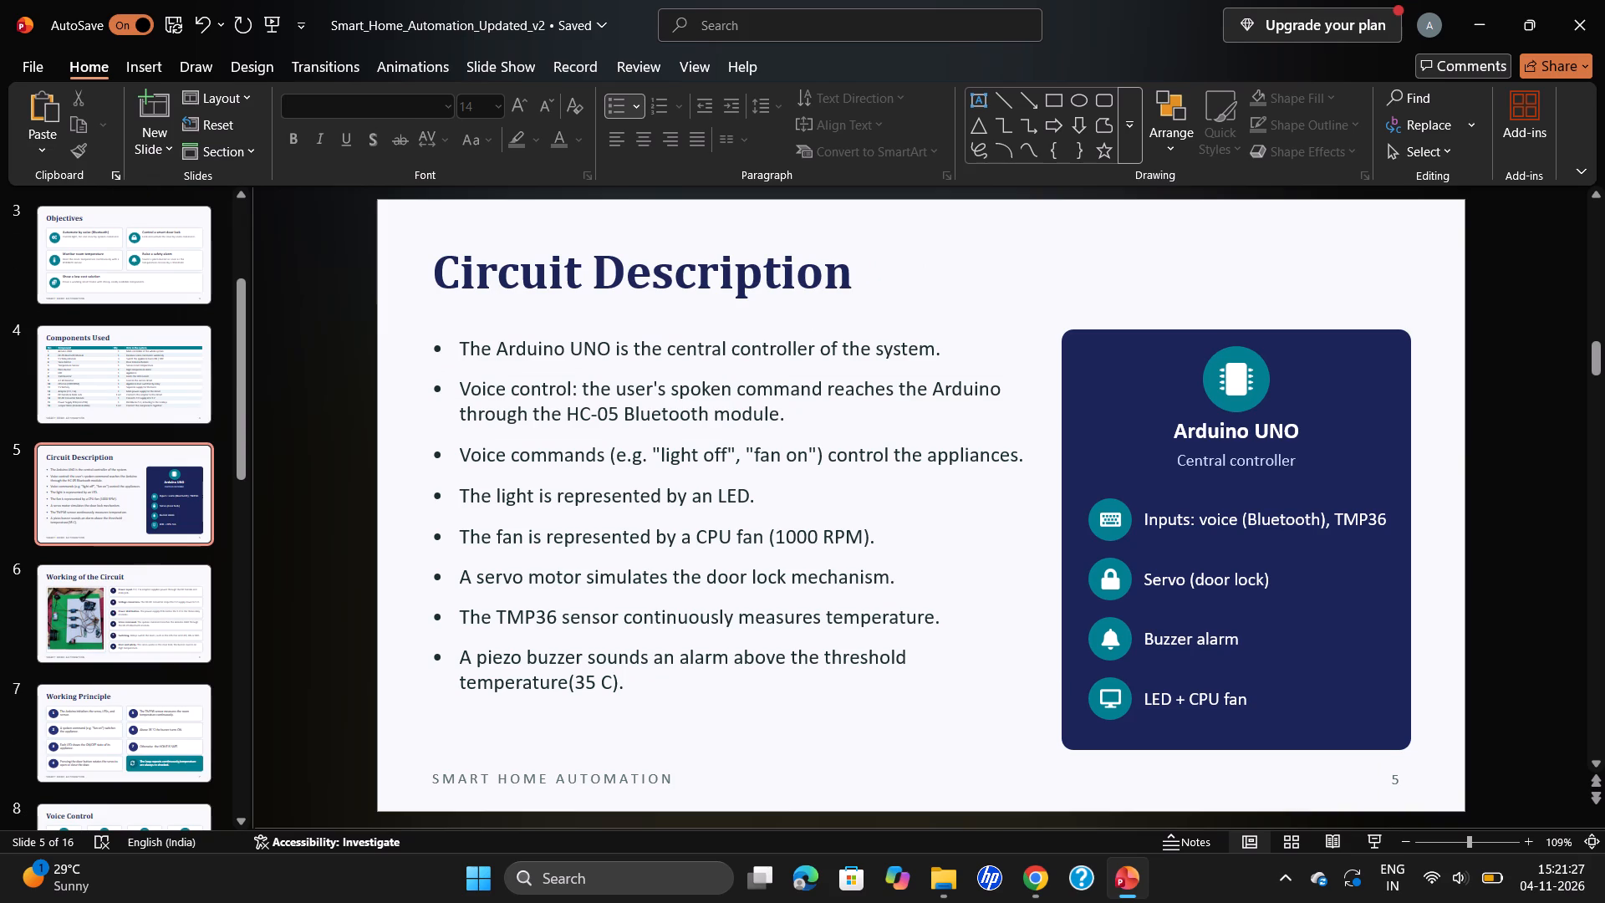
{"action": "left_click", "coordinate": [1388, 522]}
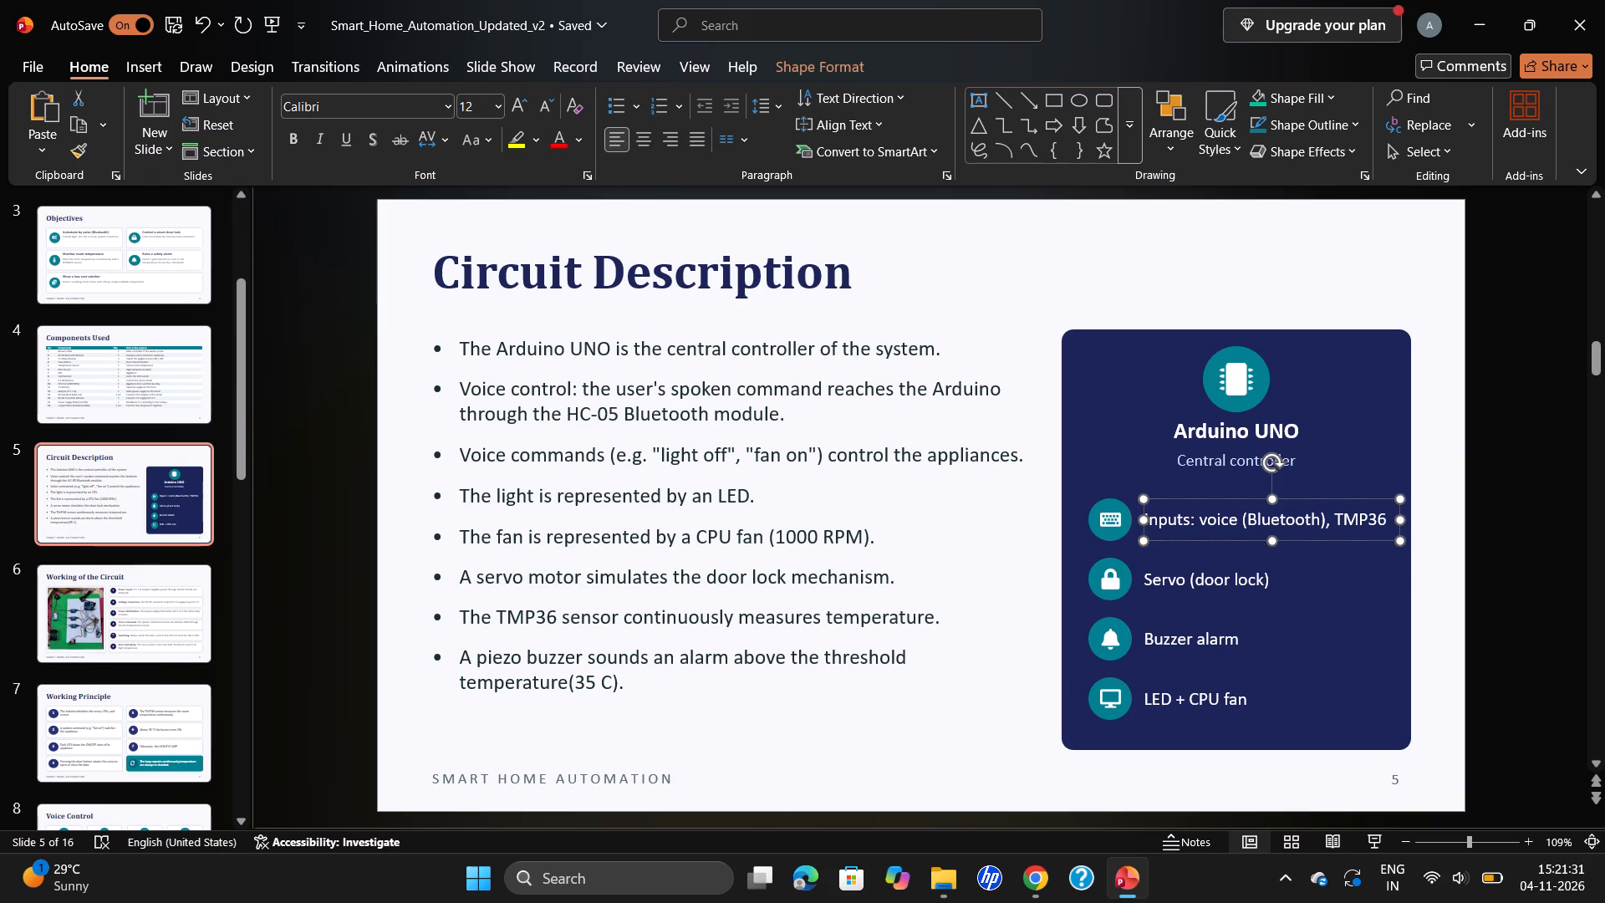
{"action": "left_click", "coordinate": [1385, 521]}
{"action": "key", "text": "BackSpace"}
{"action": "key", "text": "BackSpace"}
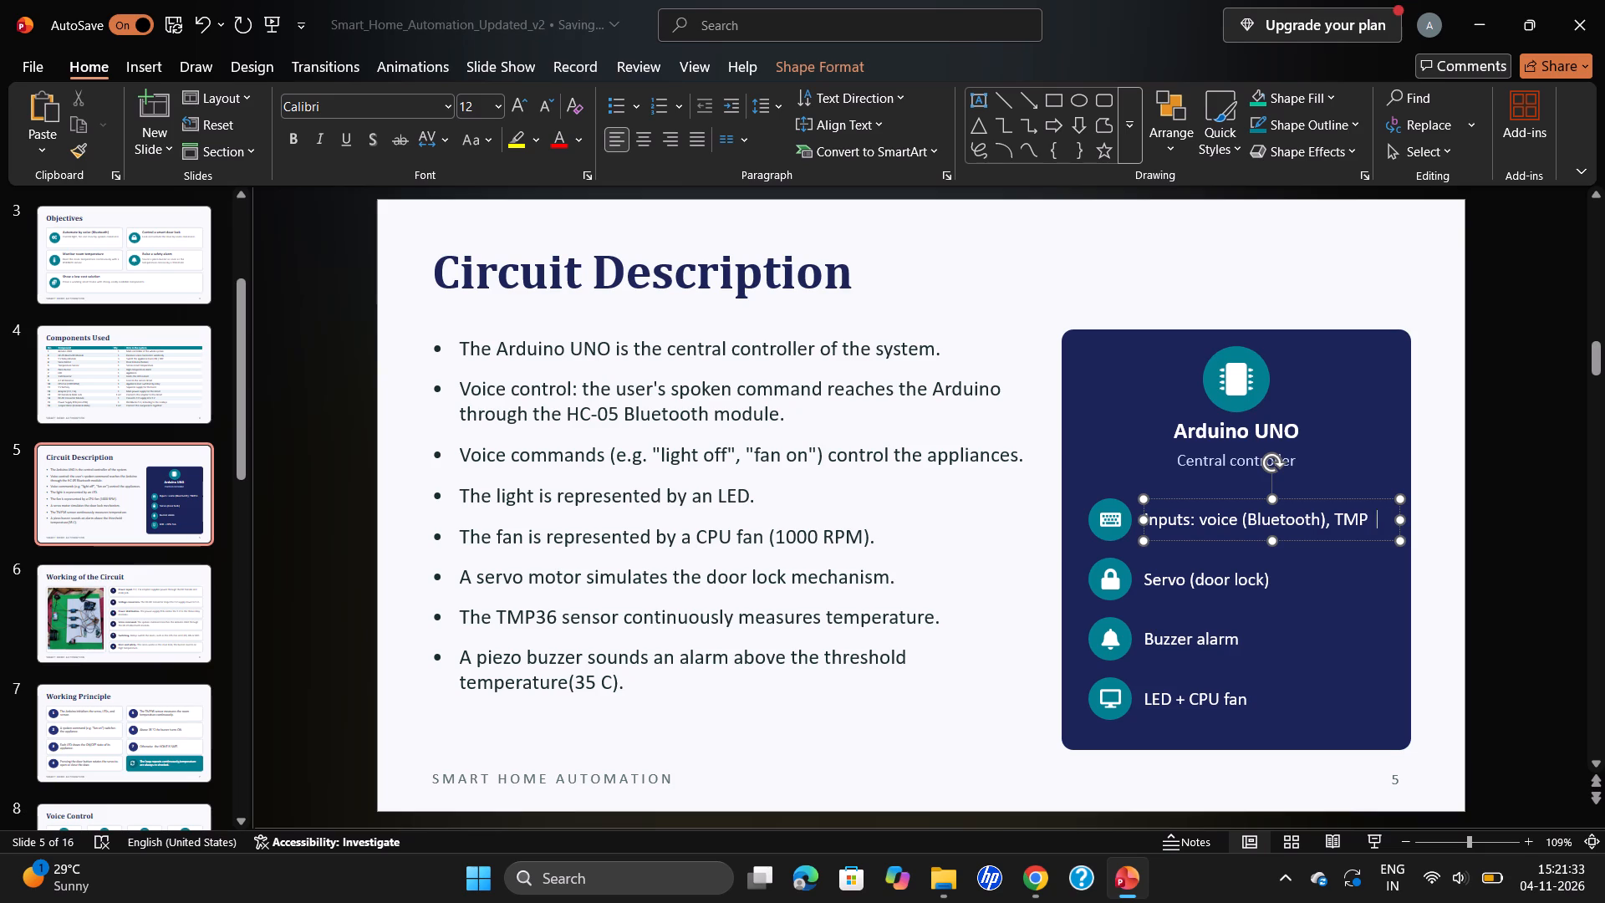
{"action": "key", "text": "BackSpace"}
{"action": "key", "text": "BackSpace"}
{"action": "key", "text": "BackSpace"}
{"action": "key", "text": "BackSpace"}
{"action": "key", "text": "BackSpace"}
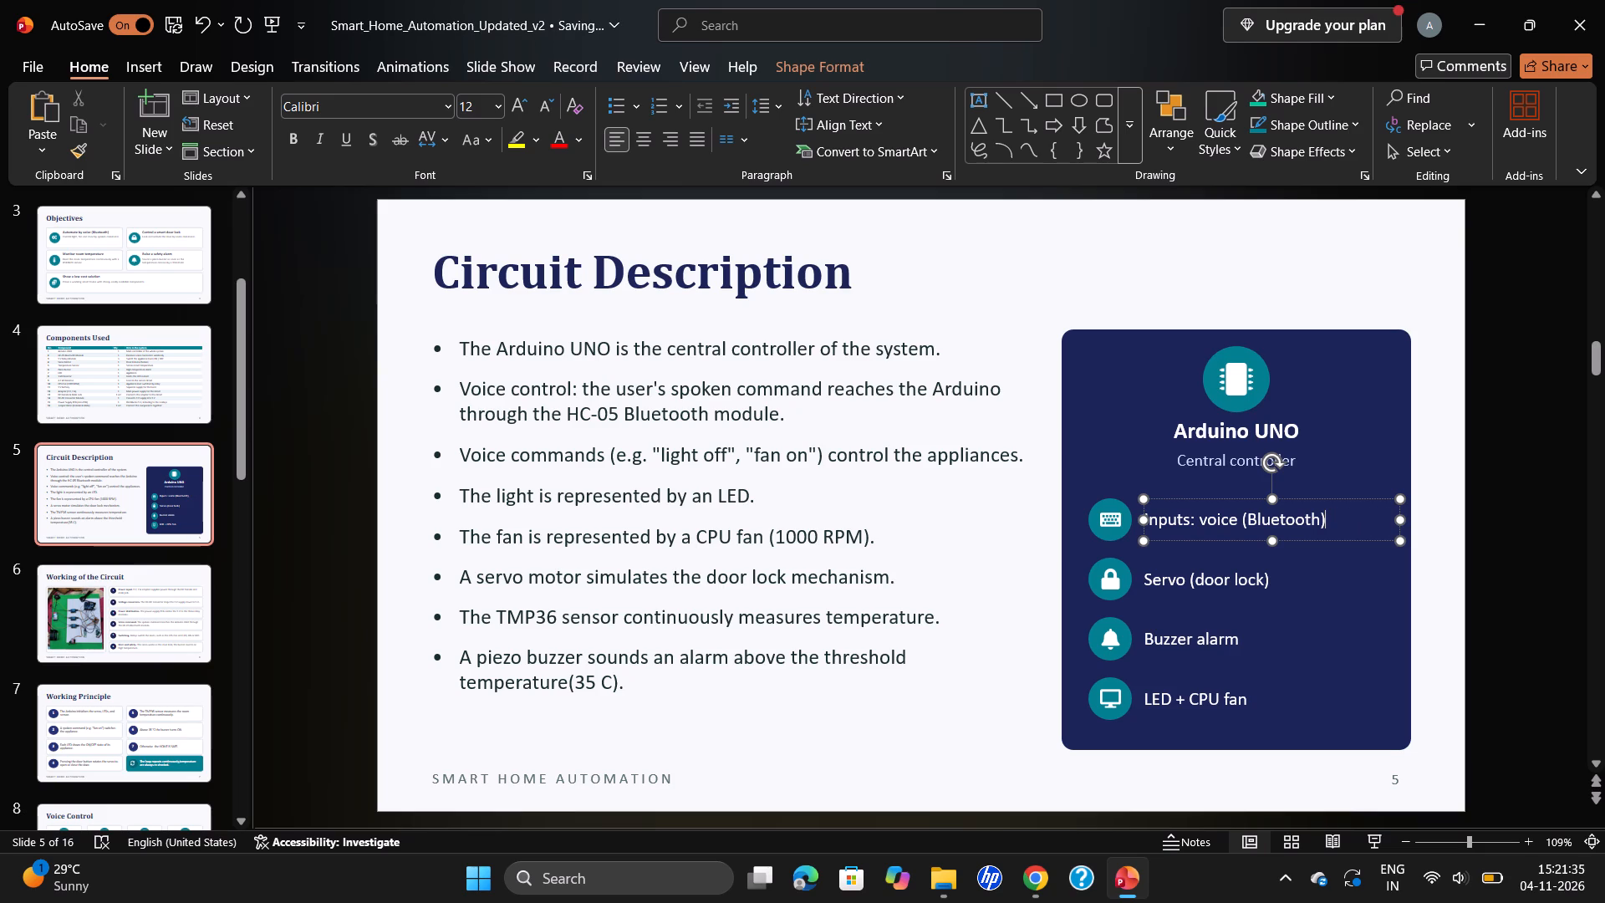
{"action": "left_click", "coordinate": [1437, 679]}
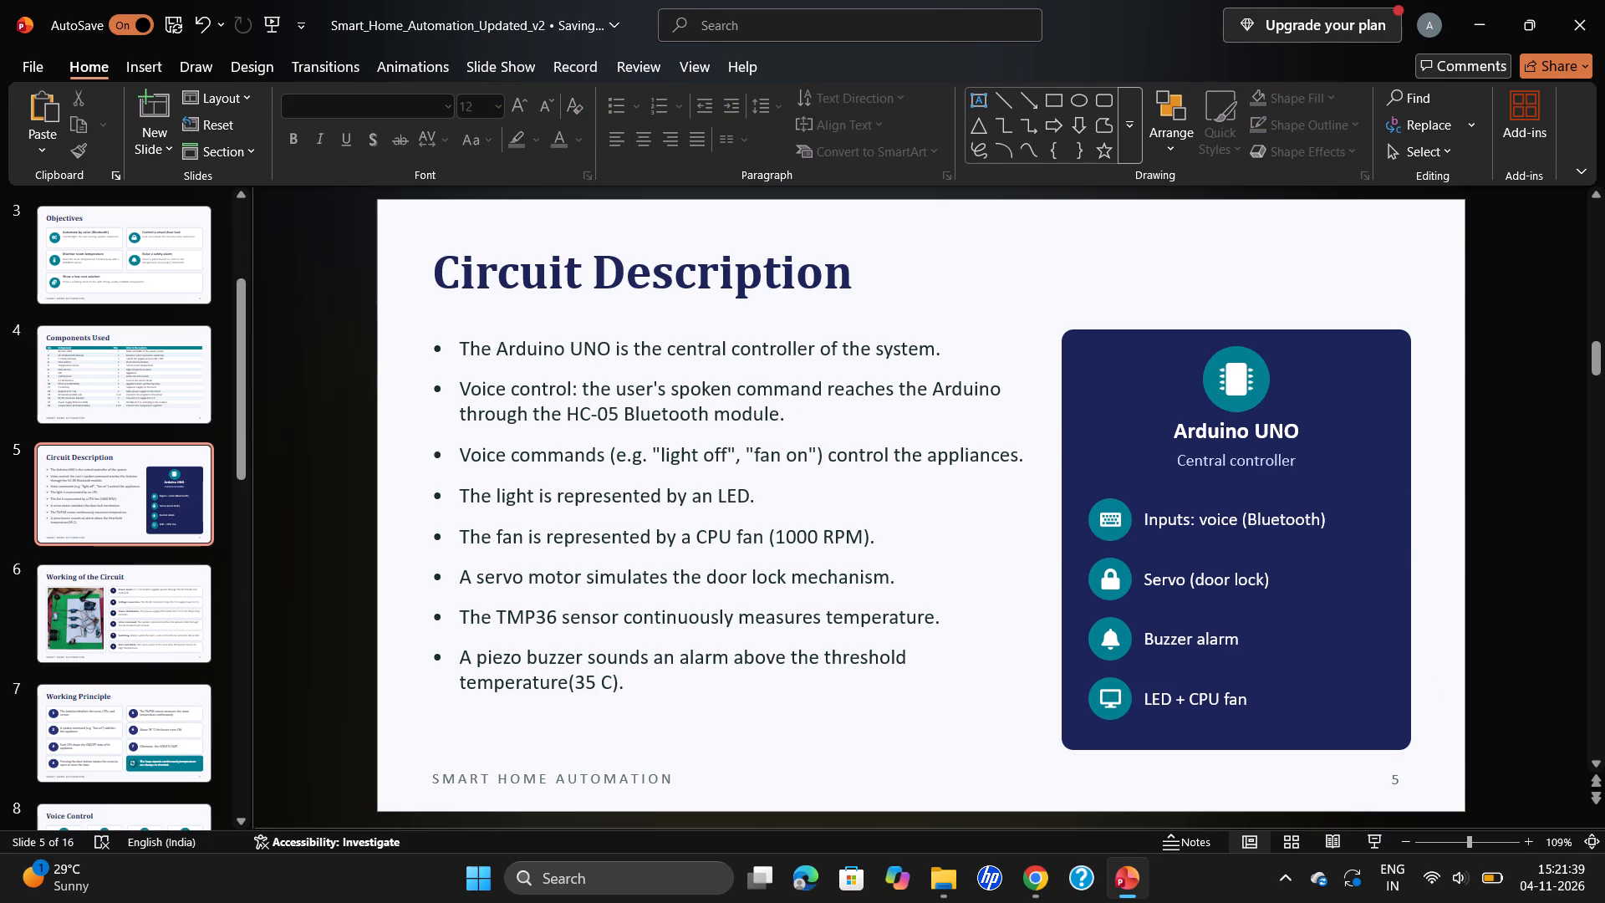
Append "(piezo Buzzer)" to the "Buzzer alarm" line in the Arduino UNO card, checking the component on the Components Used slide.
{"action": "left_click", "coordinate": [1253, 645]}
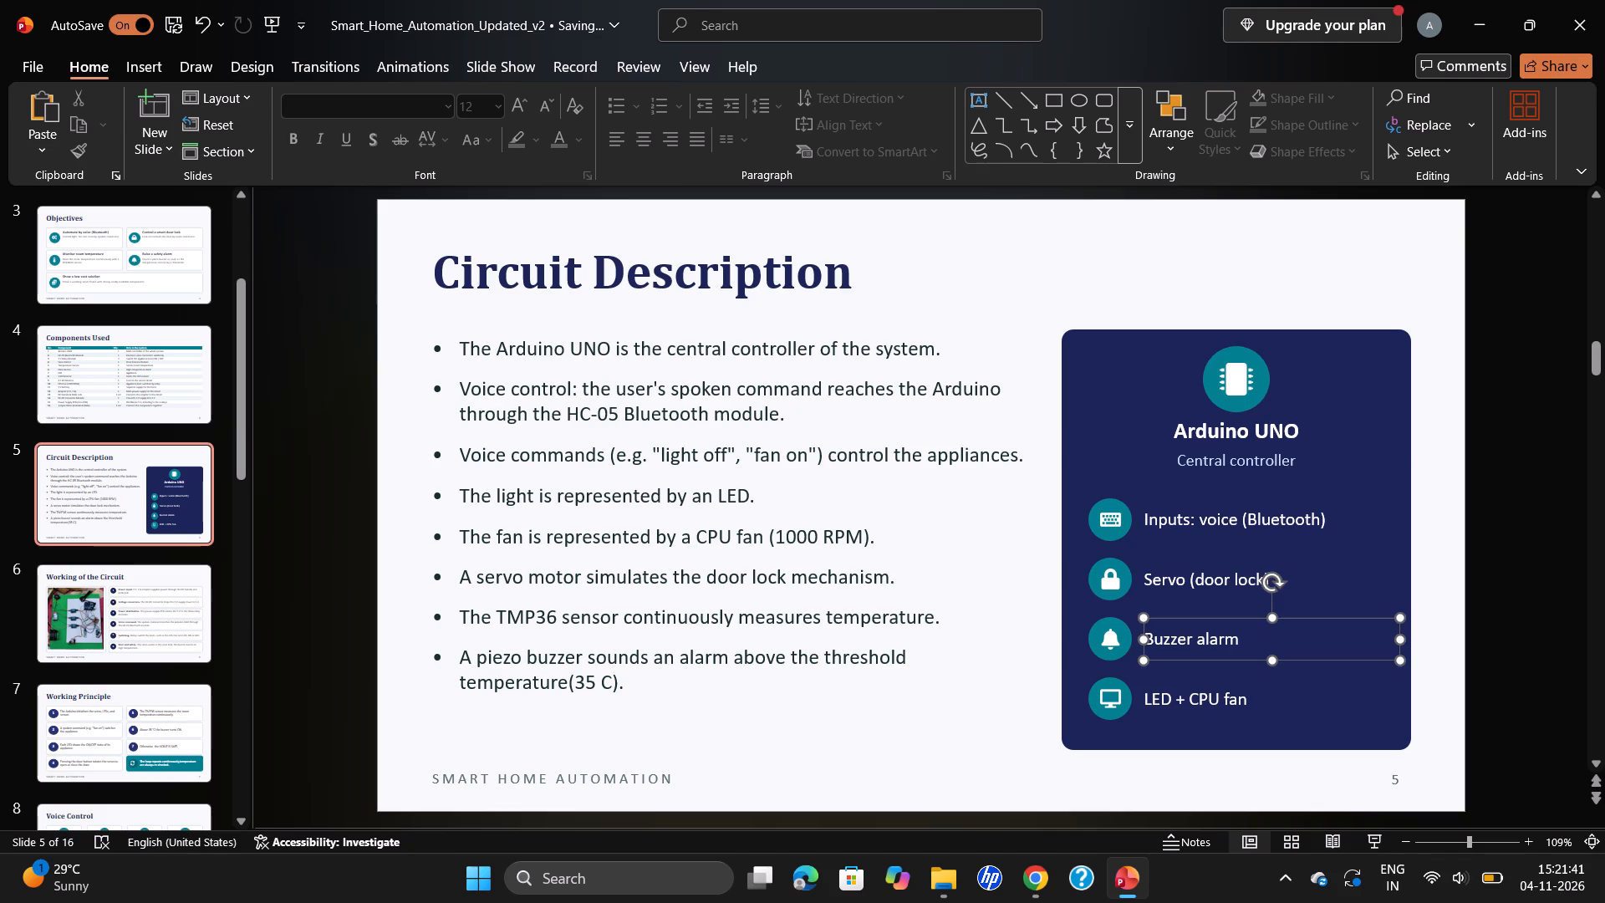
{"action": "left_click", "coordinate": [1242, 638]}
{"action": "double_click", "coordinate": [1242, 638]}
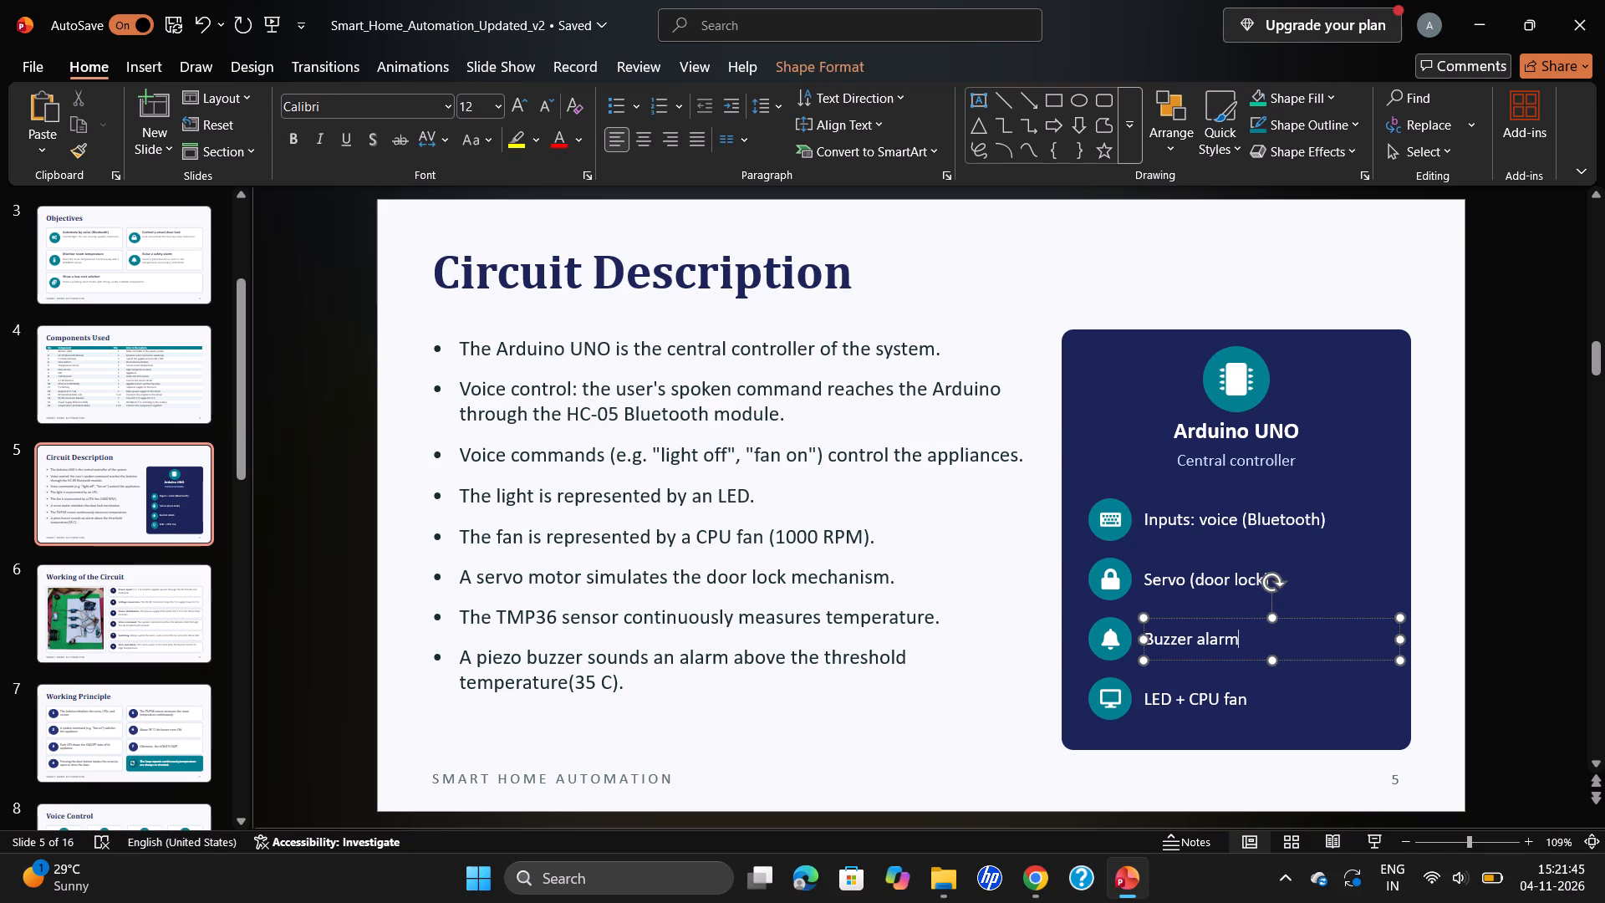
{"action": "type", "text": "(pi"}
{"action": "key", "text": "BackSpace"}
{"action": "type", "text": "ie"}
{"action": "type", "text": "zo"}
{"action": "left_click", "coordinate": [163, 371]}
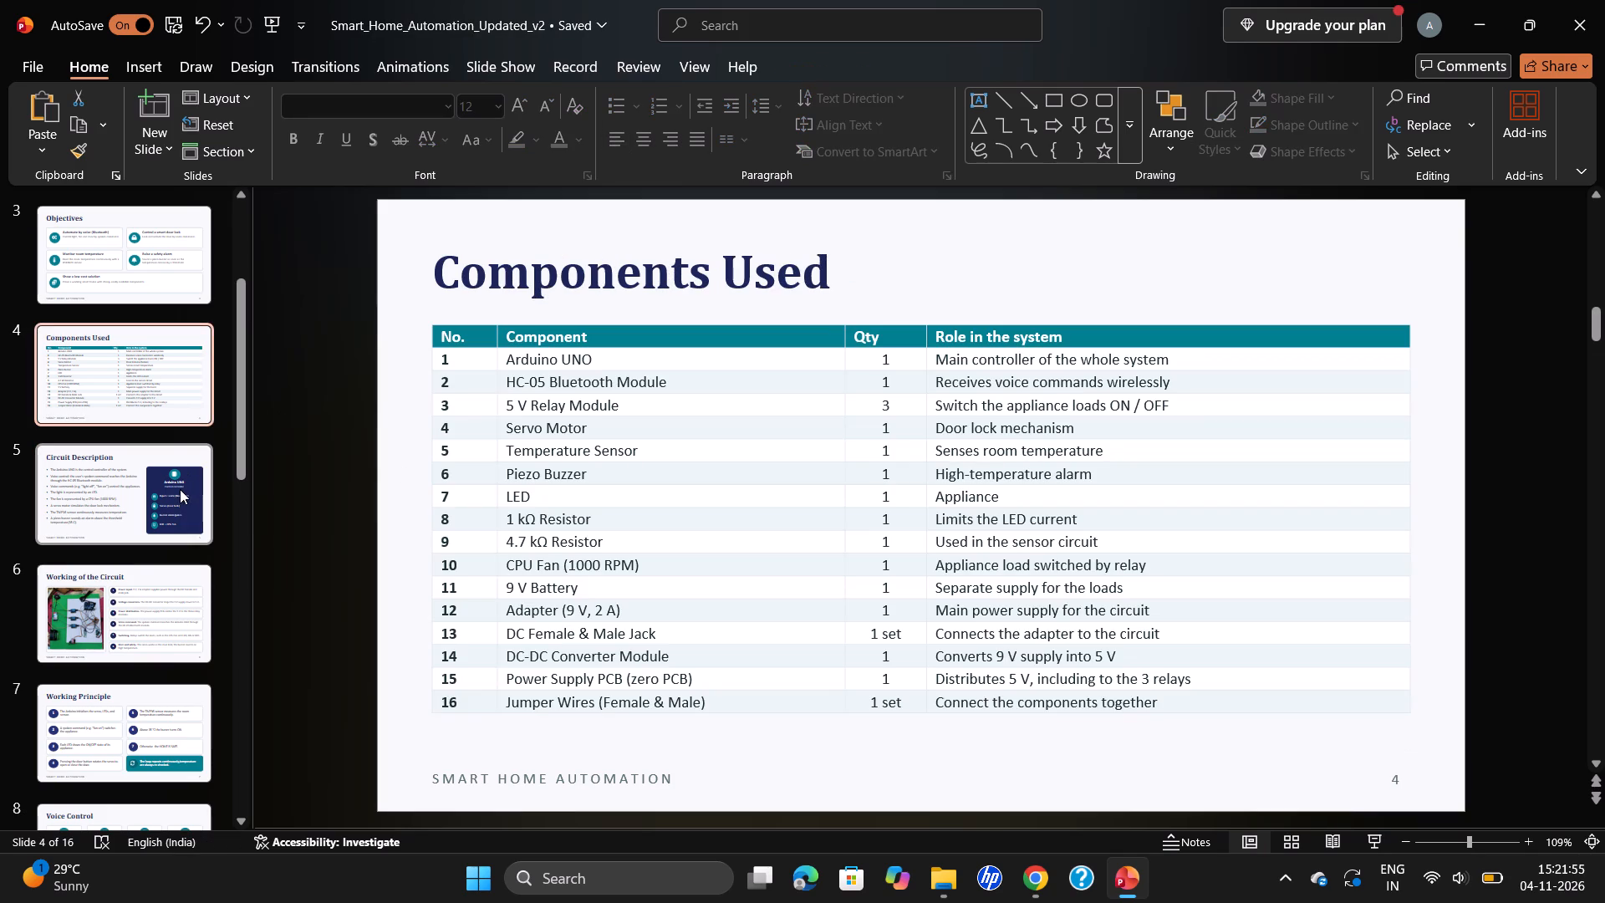
{"action": "left_click", "coordinate": [180, 489]}
{"action": "left_click", "coordinate": [160, 387]}
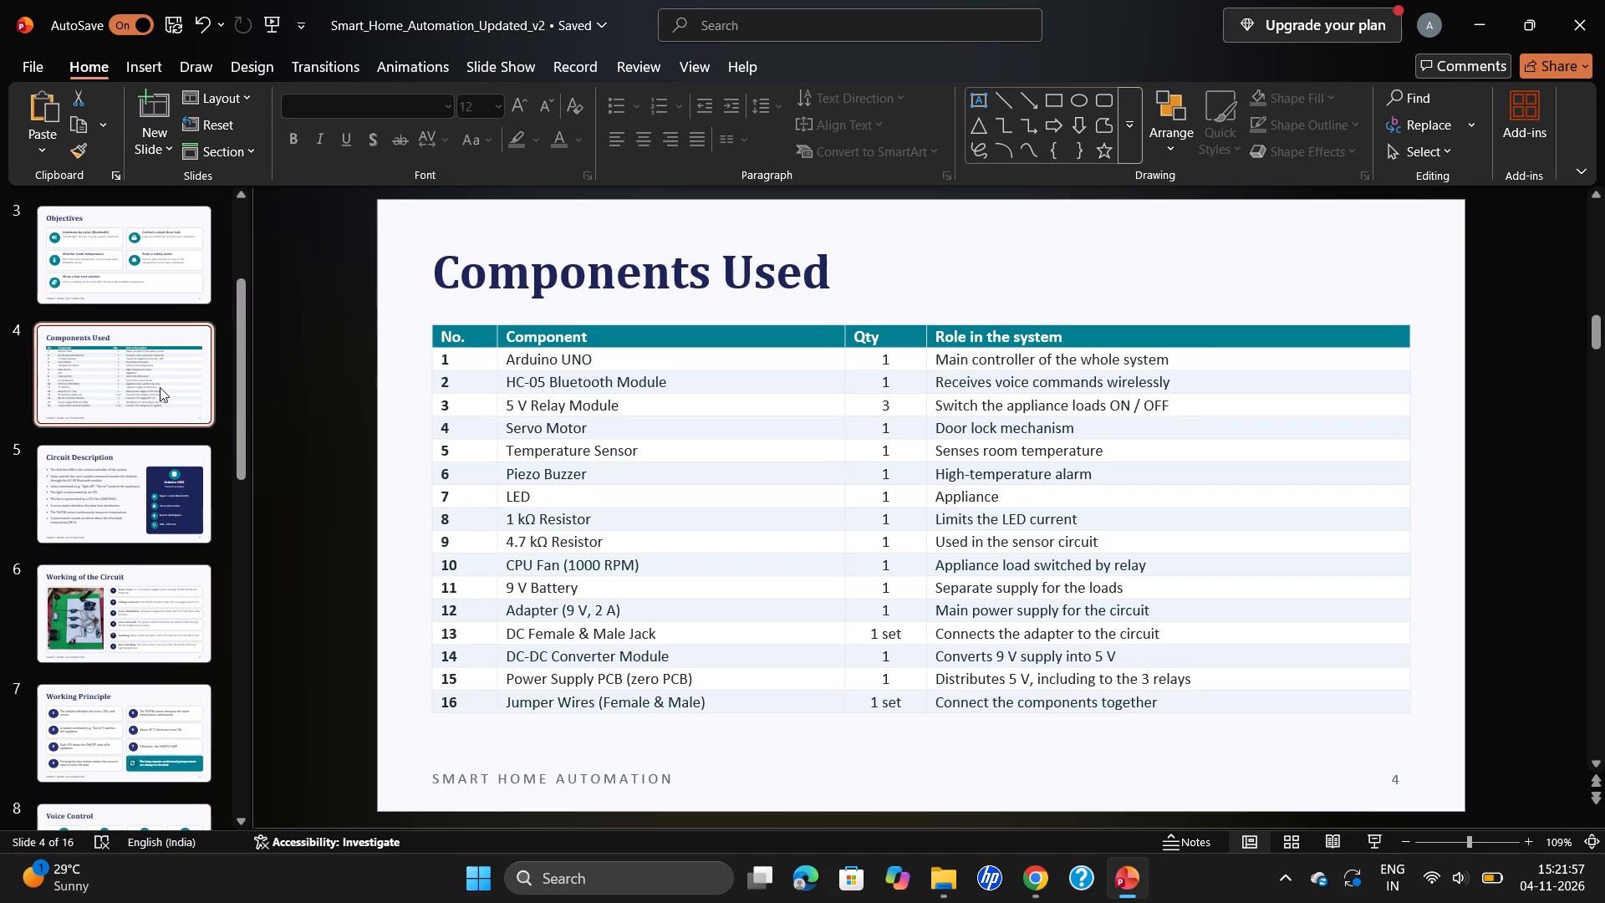
{"action": "left_click", "coordinate": [140, 508]}
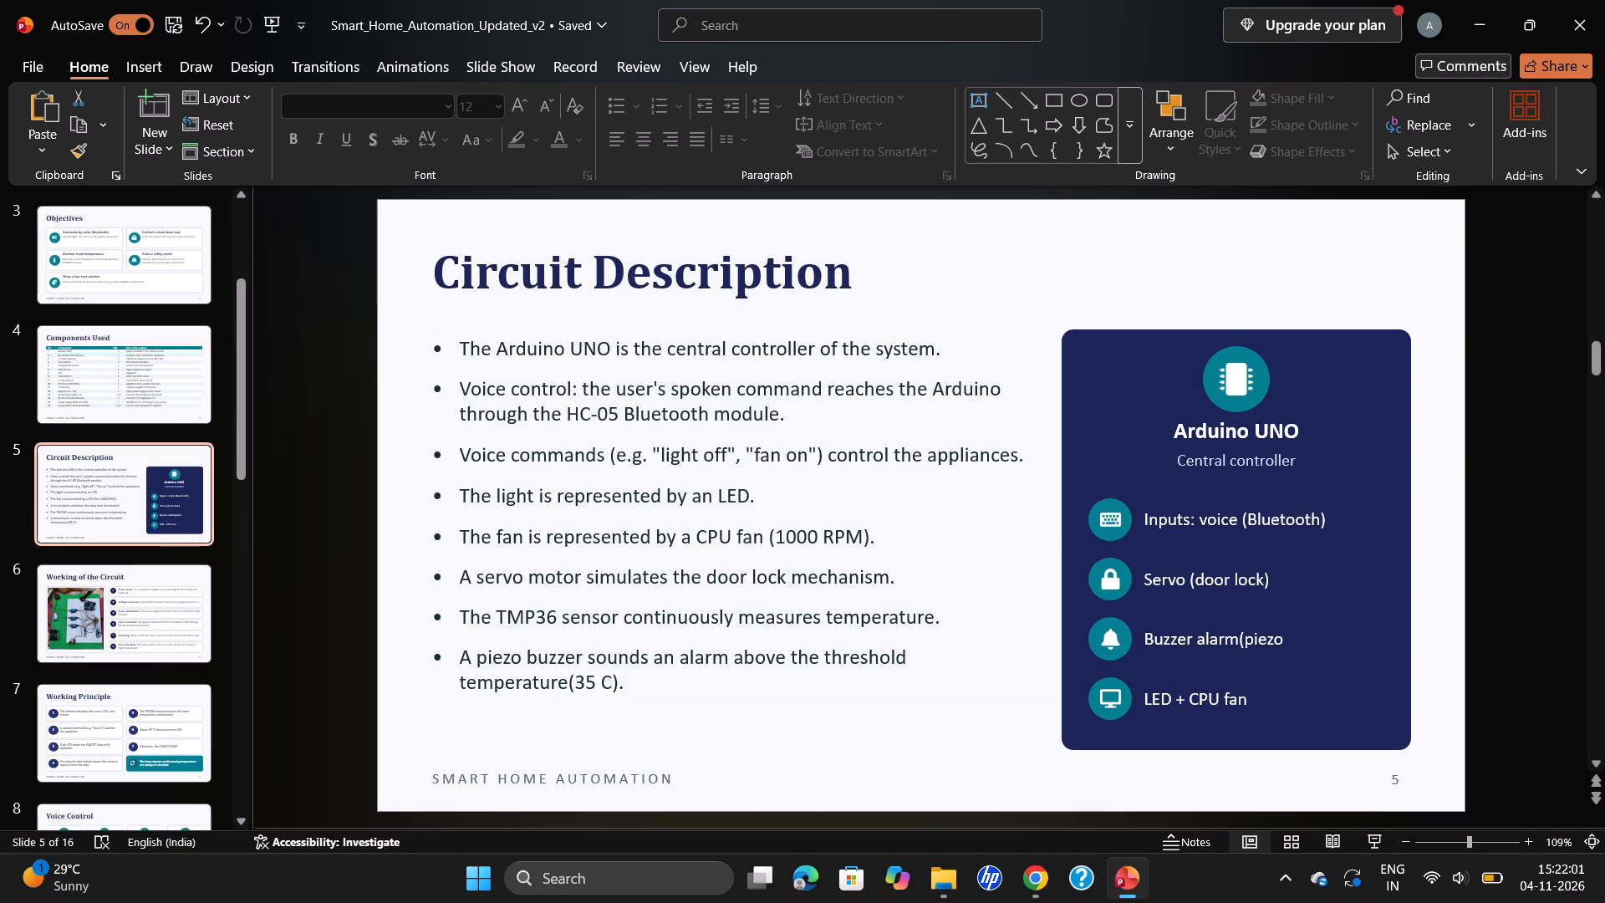
{"action": "left_click", "coordinate": [1292, 630]}
{"action": "left_click", "coordinate": [1292, 635]}
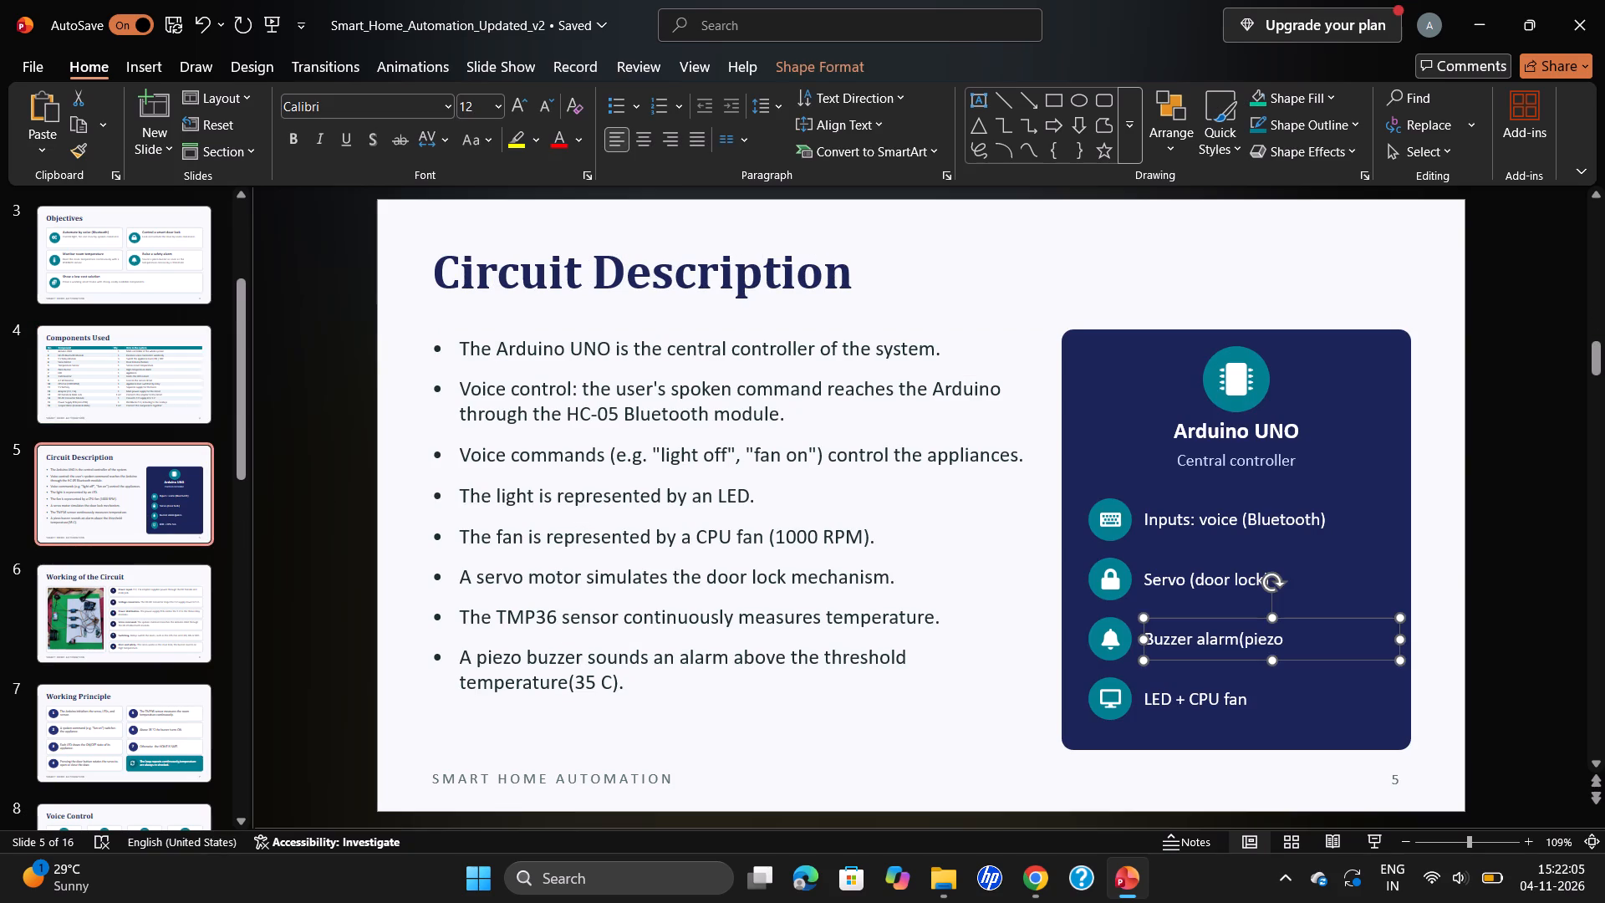
{"action": "left_click", "coordinate": [1281, 640]}
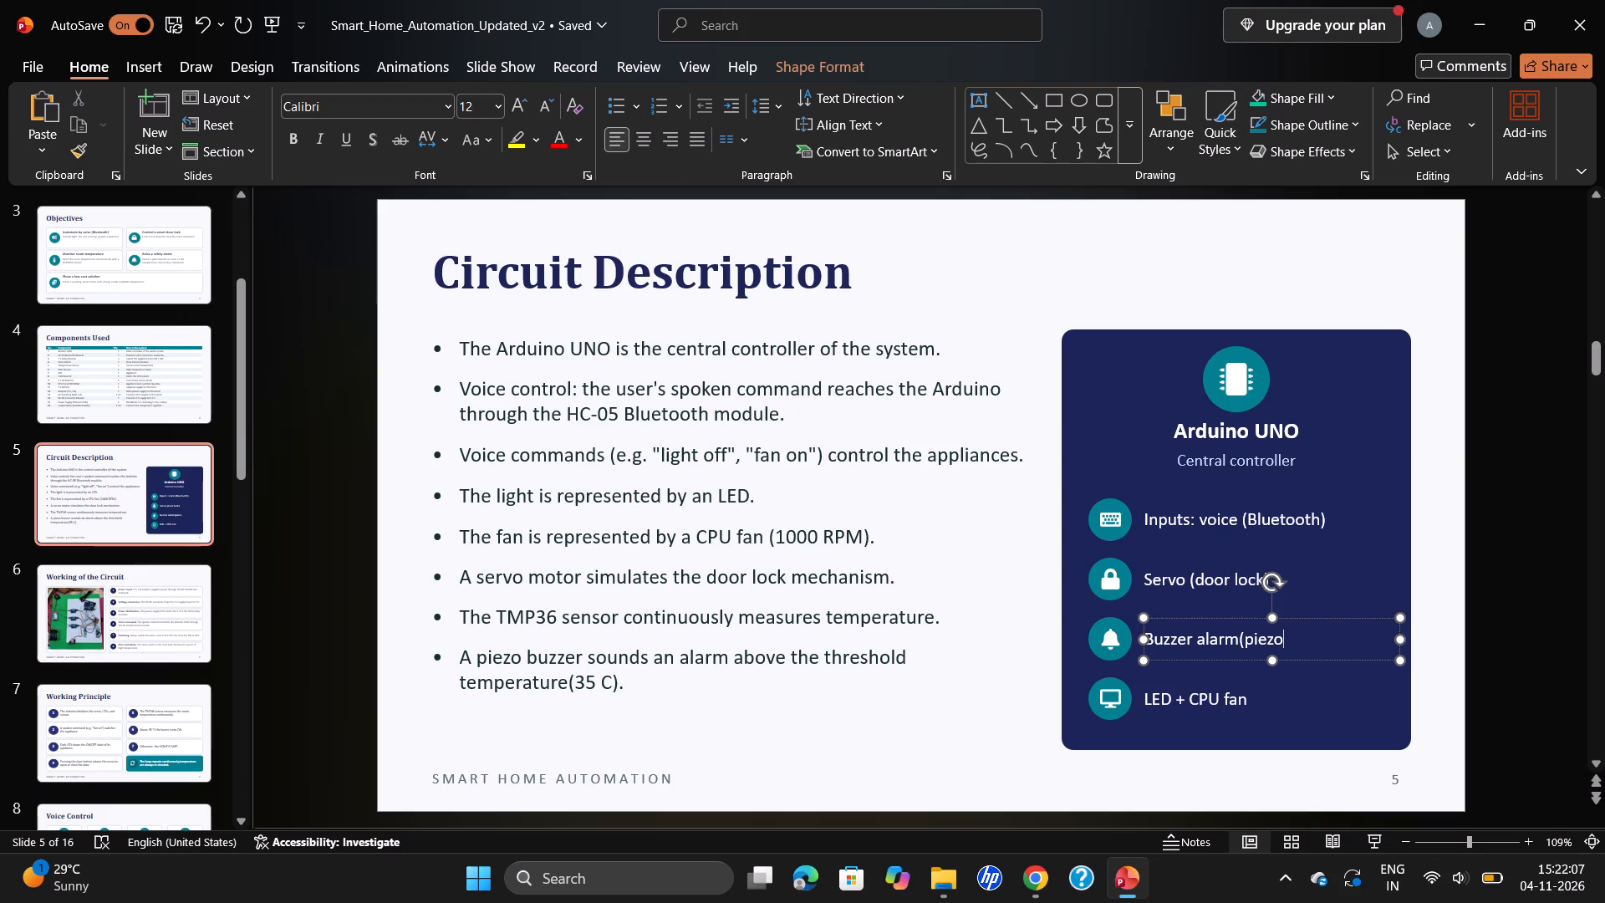
{"action": "key", "text": "space"}
{"action": "type", "text": "n"}
{"action": "key", "text": "BackSpace"}
{"action": "type", "text": "Bu"}
{"action": "type", "text": "zzer"}
{"action": "key", "text": "shift+parenright"}
Capitalise the "p" of "piezo" so the line reads "Buzzer alarm(Piezo Buzzer)".
{"action": "key", "text": "Left"}
{"action": "key", "text": "Left"}
{"action": "key", "text": "Left"}
{"action": "key", "text": "Left"}
{"action": "key", "text": "Left"}
{"action": "key", "text": "Left"}
{"action": "key", "text": "Left"}
{"action": "key", "text": "Left"}
{"action": "key", "text": "Left"}
{"action": "key", "text": "Left"}
{"action": "key", "text": "Left"}
{"action": "key", "text": "Left"}
{"action": "key", "text": "Left"}
{"action": "key", "text": "Right"}
{"action": "key", "text": "BackSpace"}
{"action": "key", "text": "shift+p"}
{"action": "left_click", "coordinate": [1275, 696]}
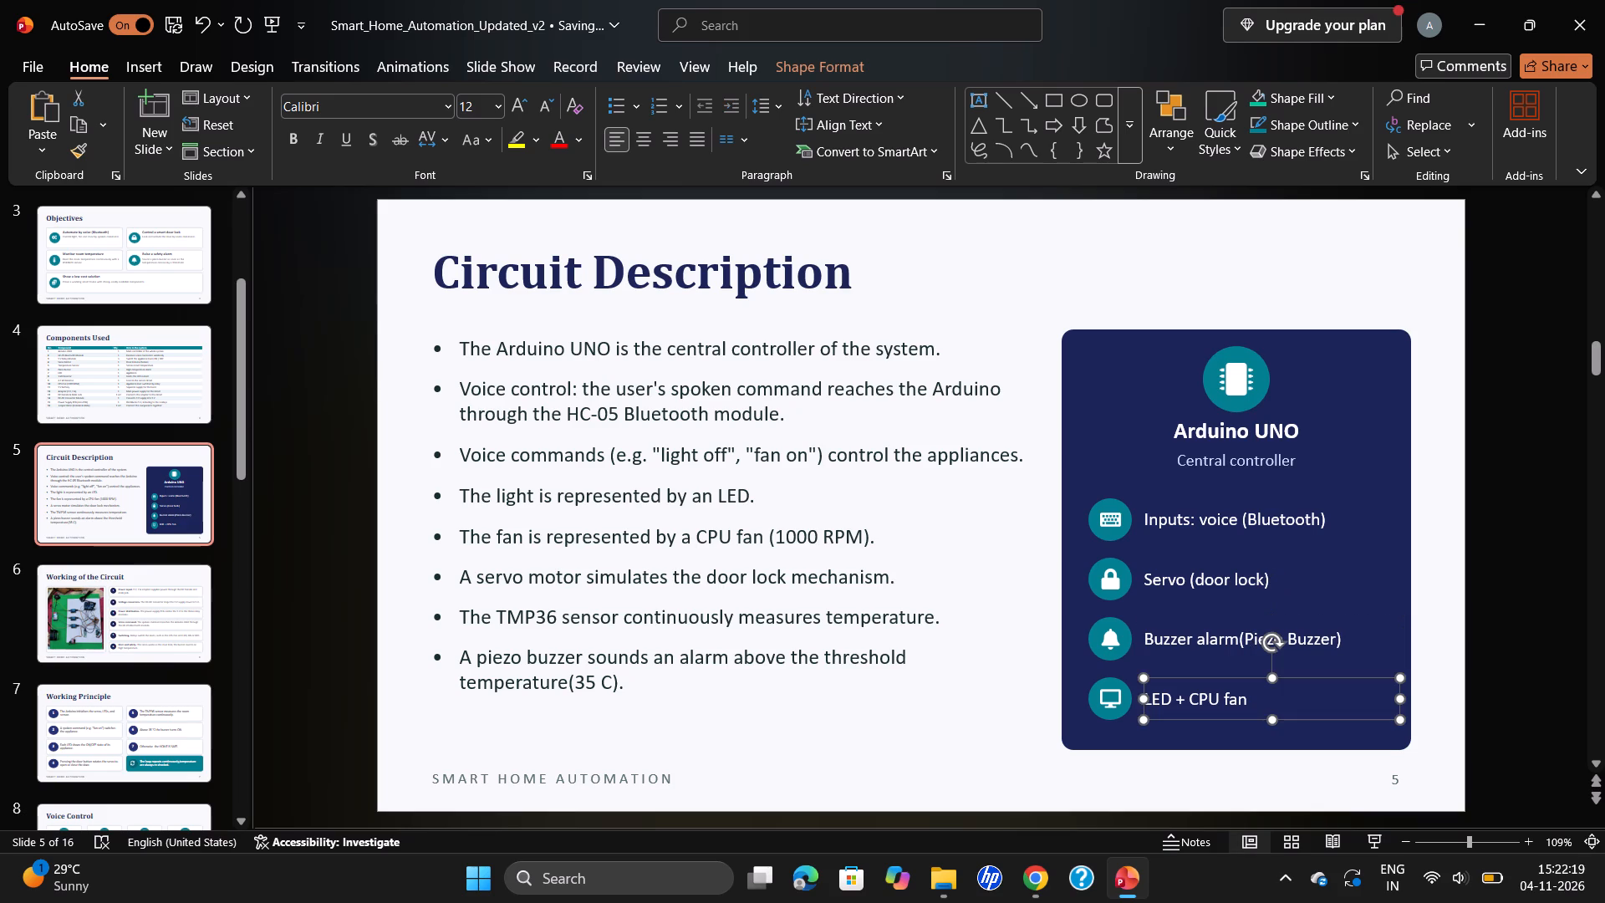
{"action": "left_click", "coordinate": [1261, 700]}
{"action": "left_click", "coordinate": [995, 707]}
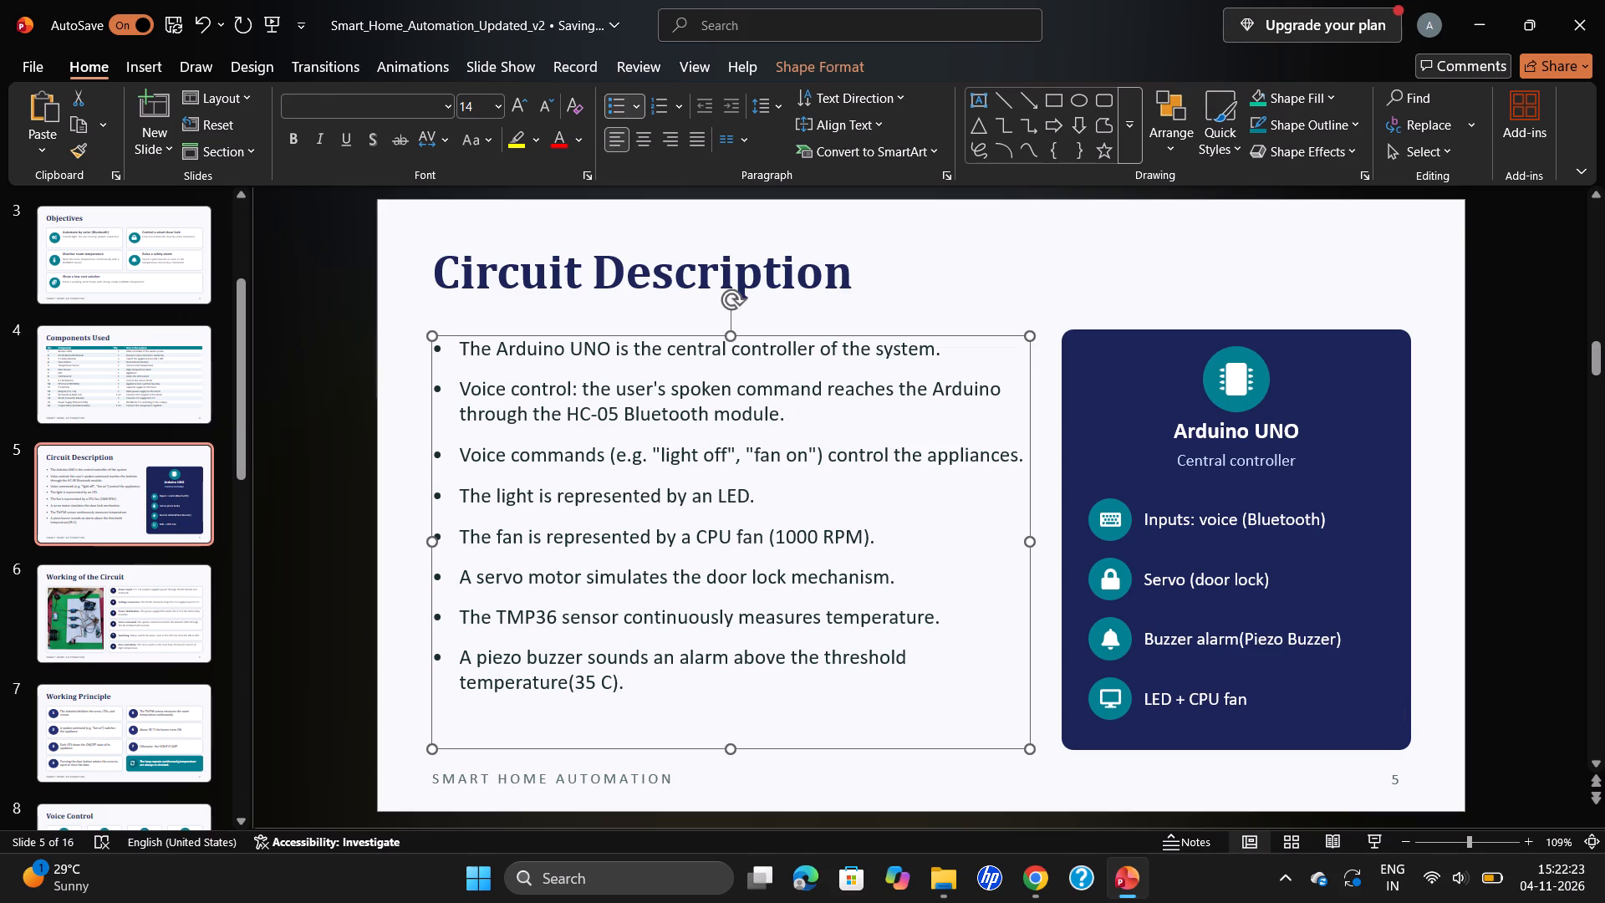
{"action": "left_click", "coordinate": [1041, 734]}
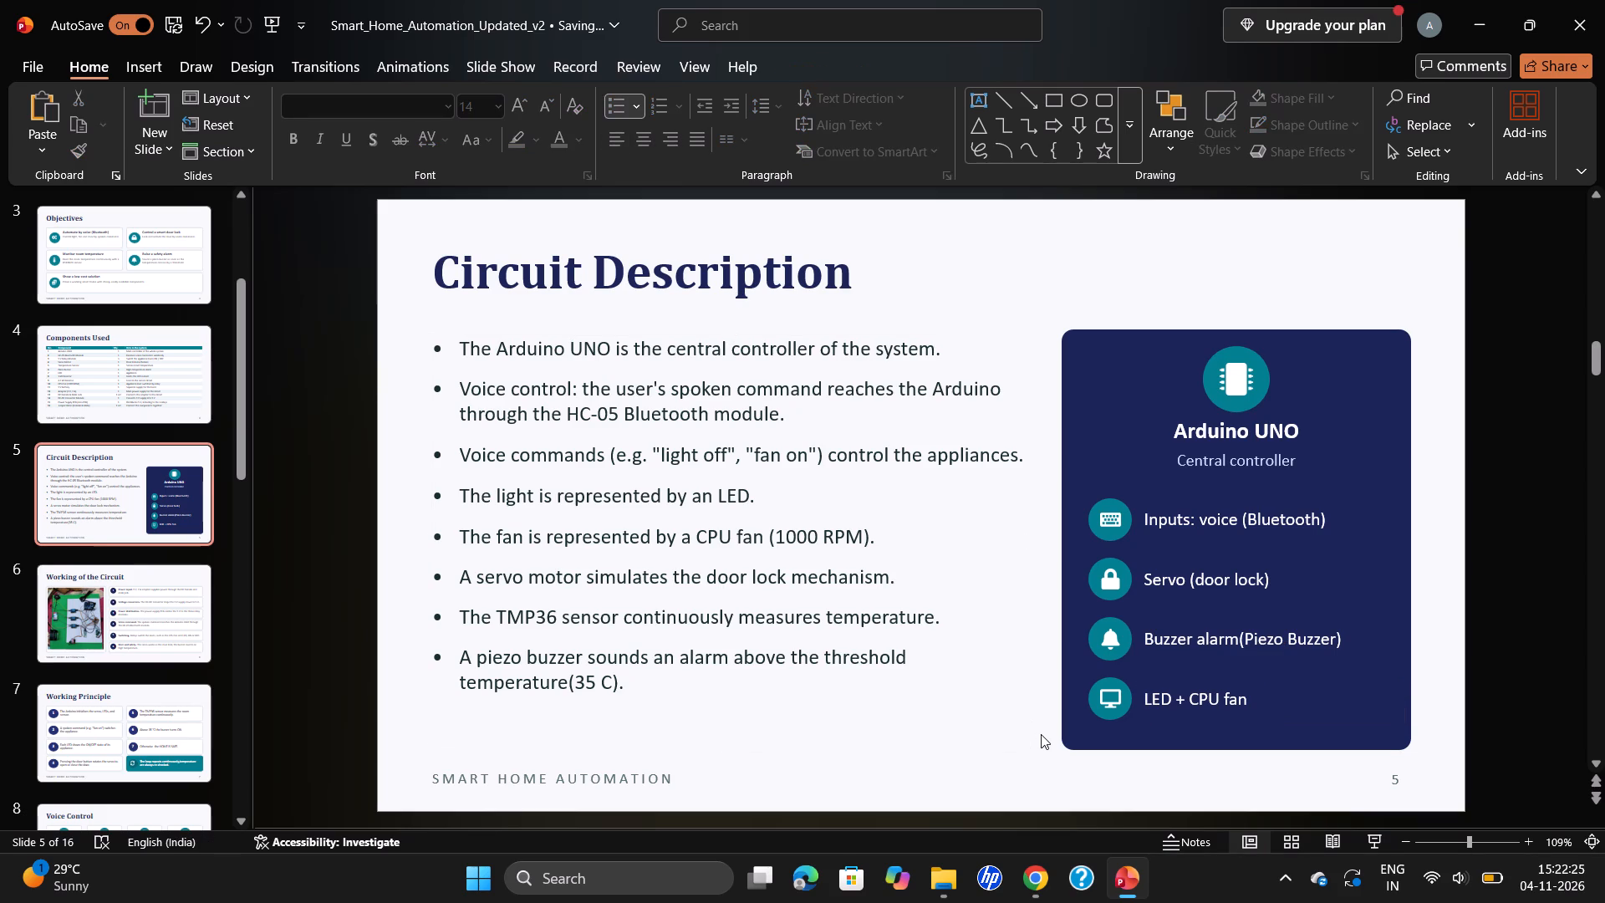
On the Working Principle slide, delete the whole item 7, including its text, card background and number circle.
{"action": "key", "text": "Down"}
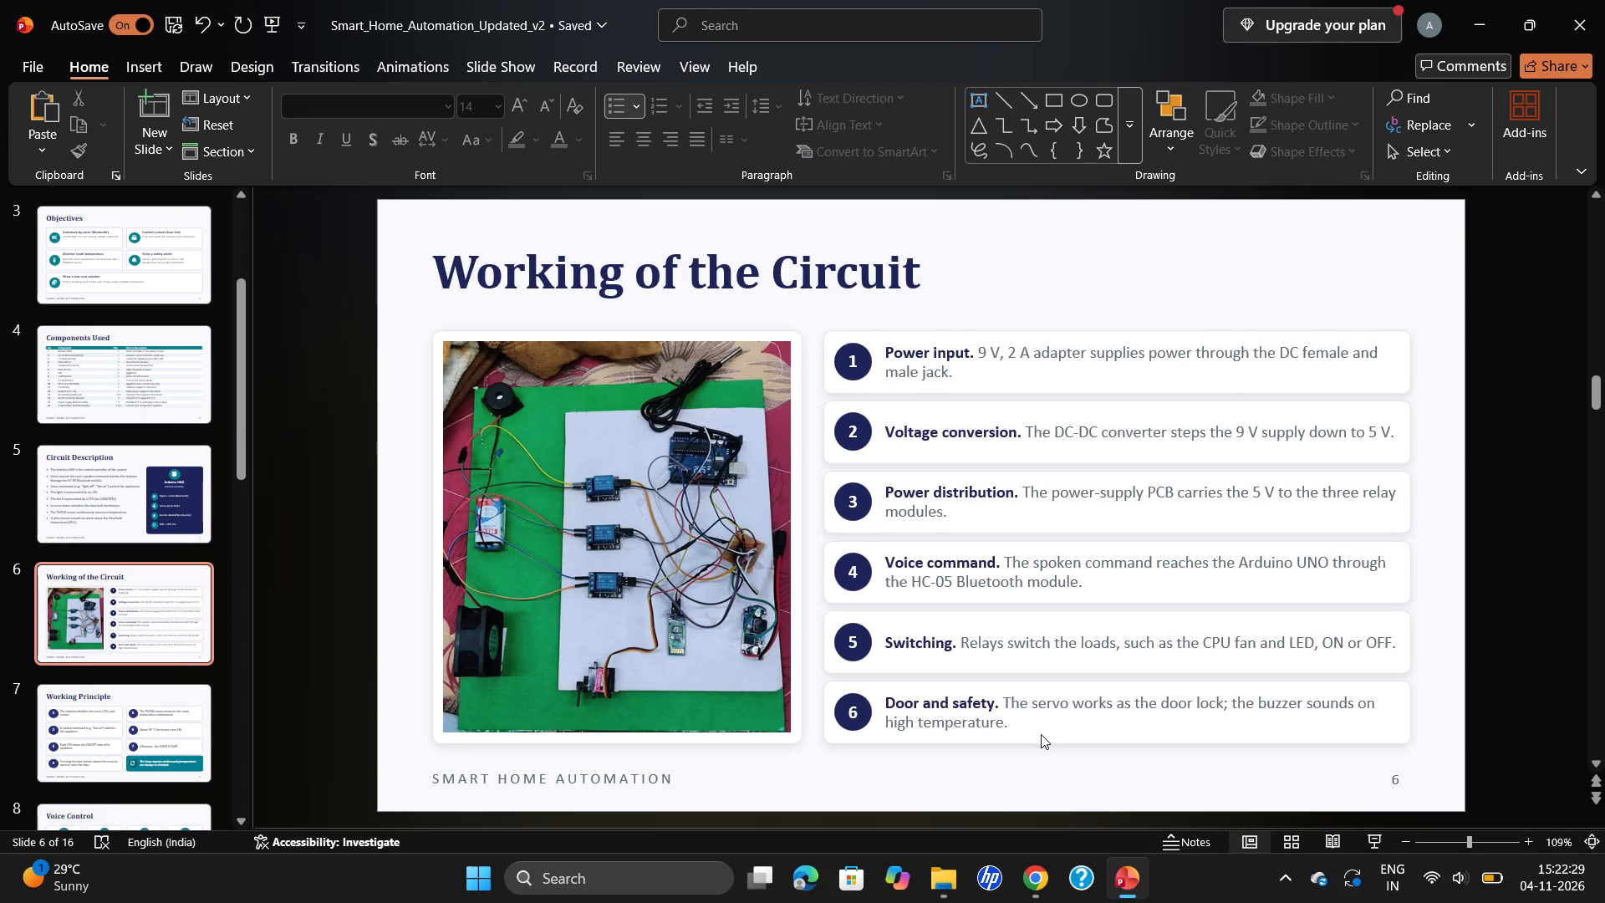
{"action": "key", "text": "Down"}
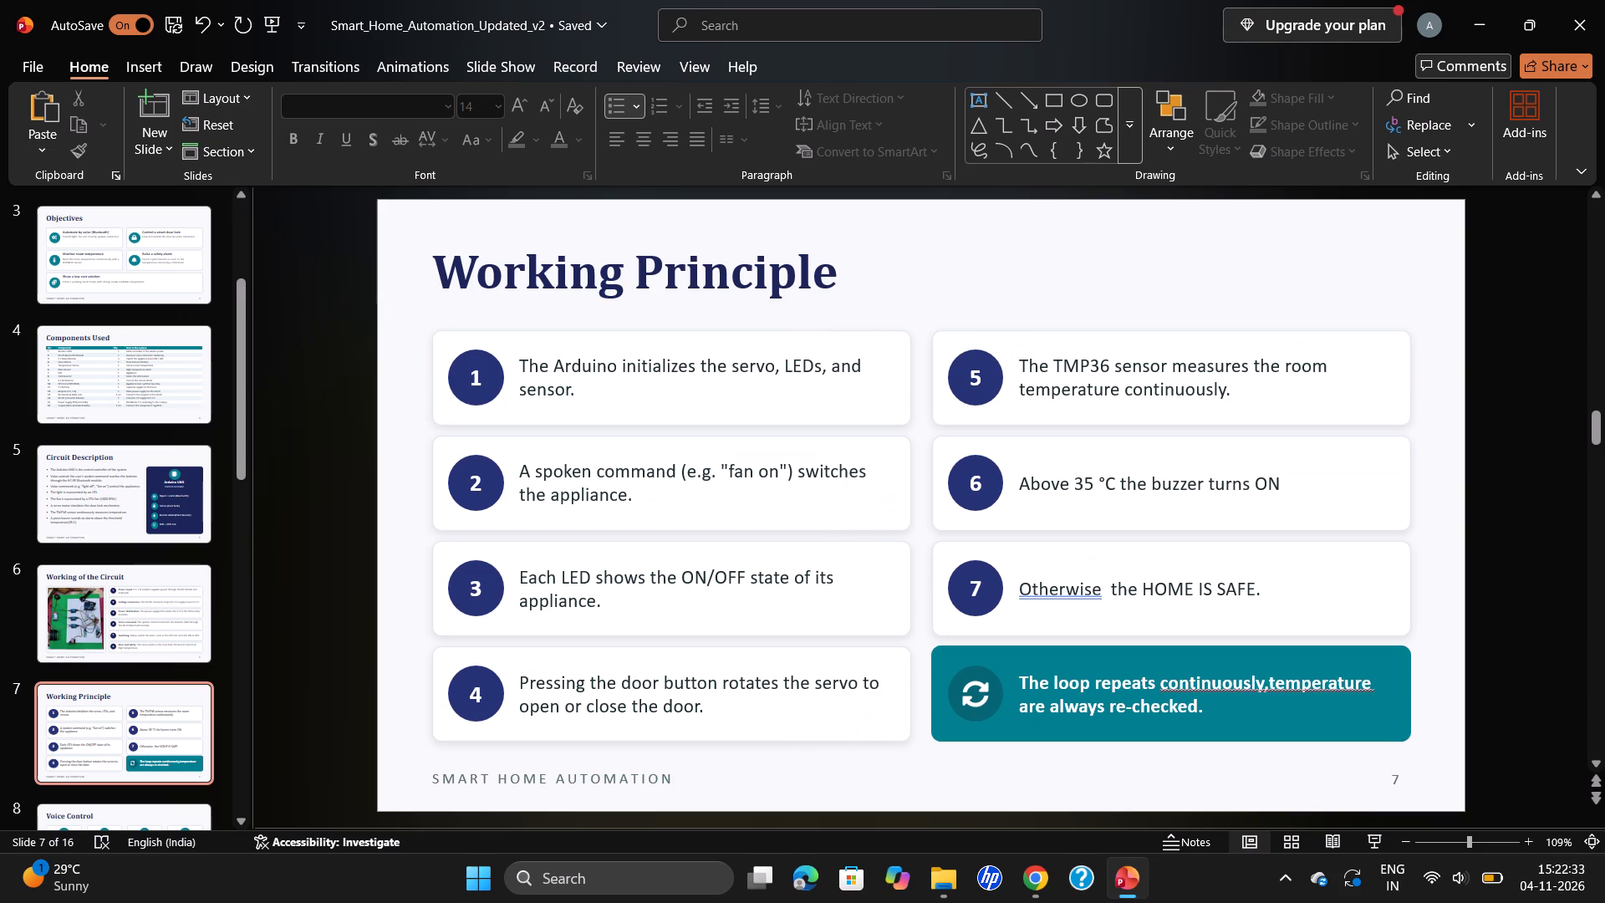
{"action": "left_click", "coordinate": [1314, 599]}
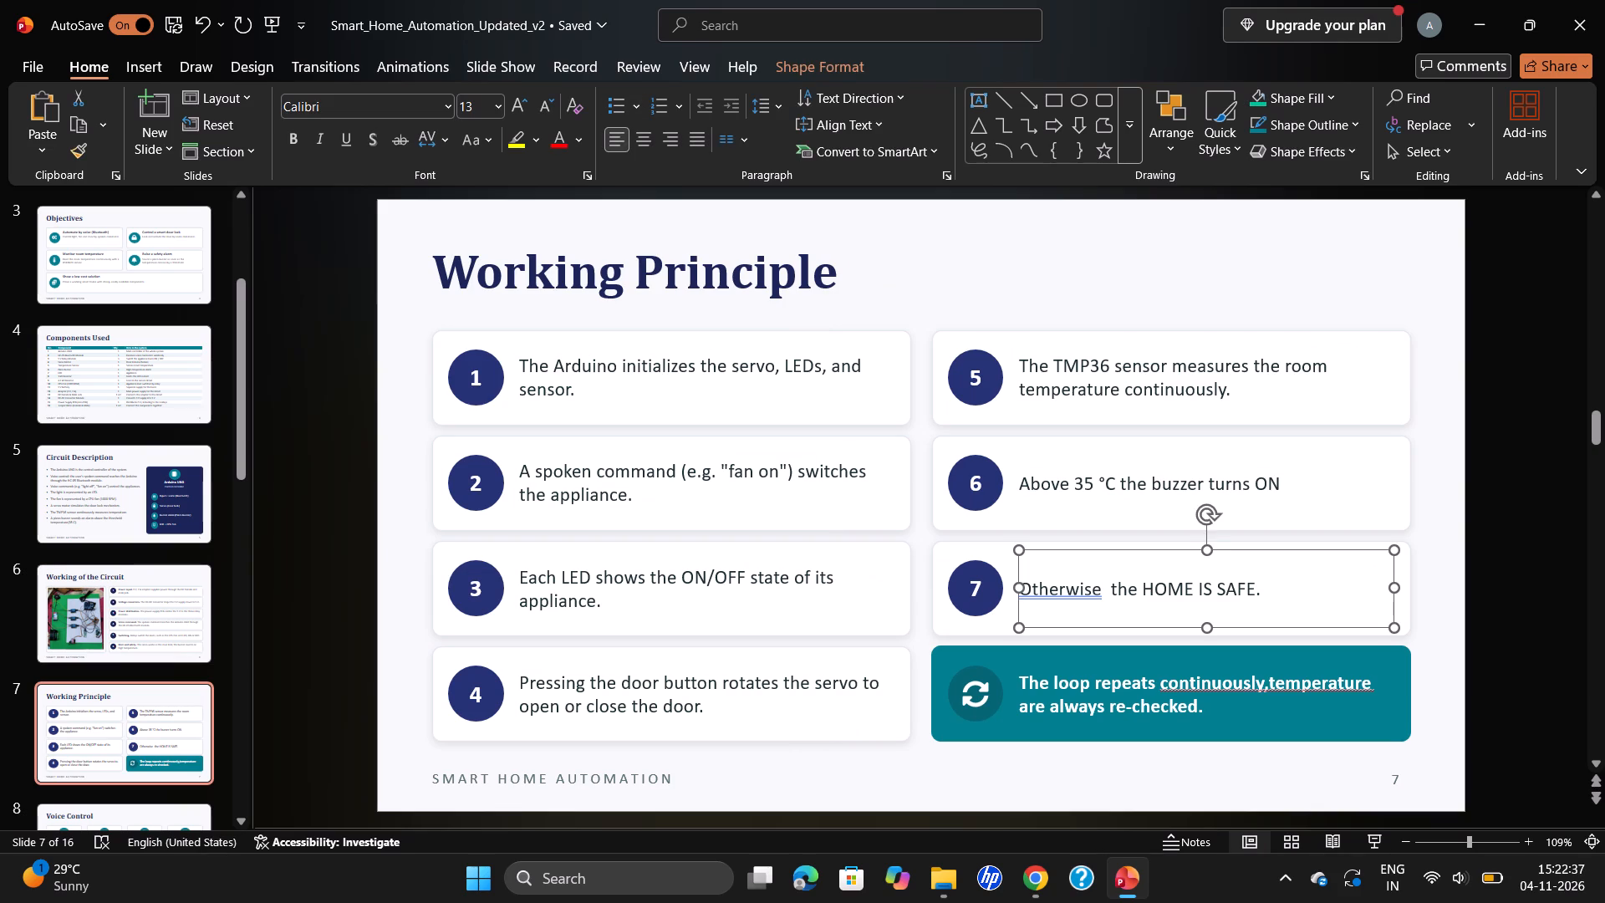
{"action": "key", "text": "BackSpace"}
{"action": "left_click", "coordinate": [1318, 579]}
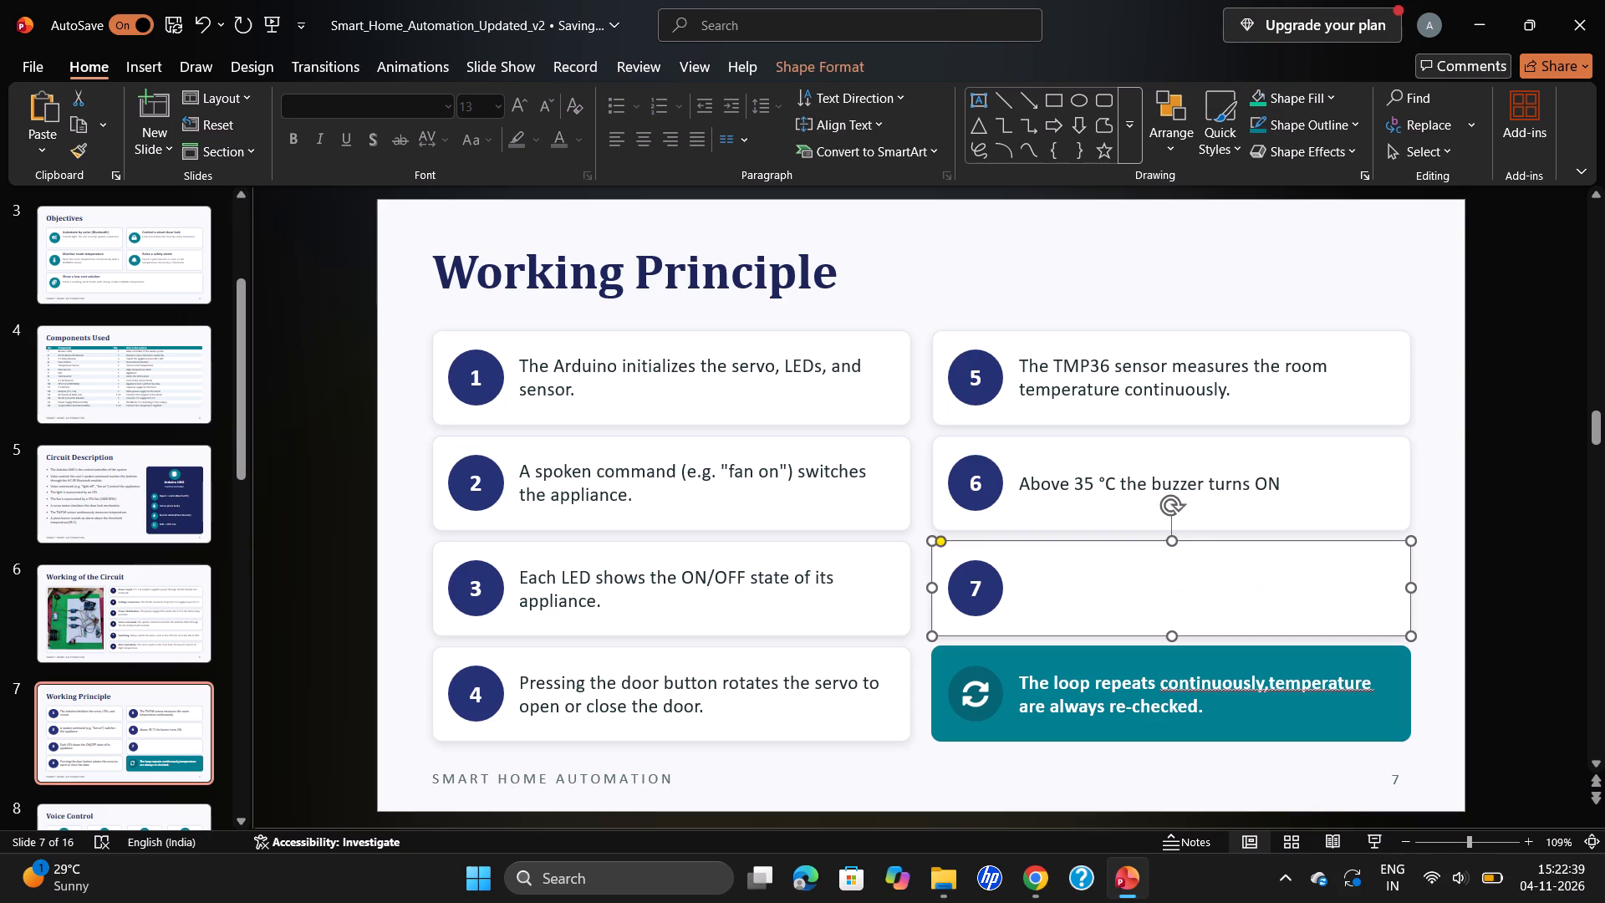
{"action": "key", "text": "BackSpace"}
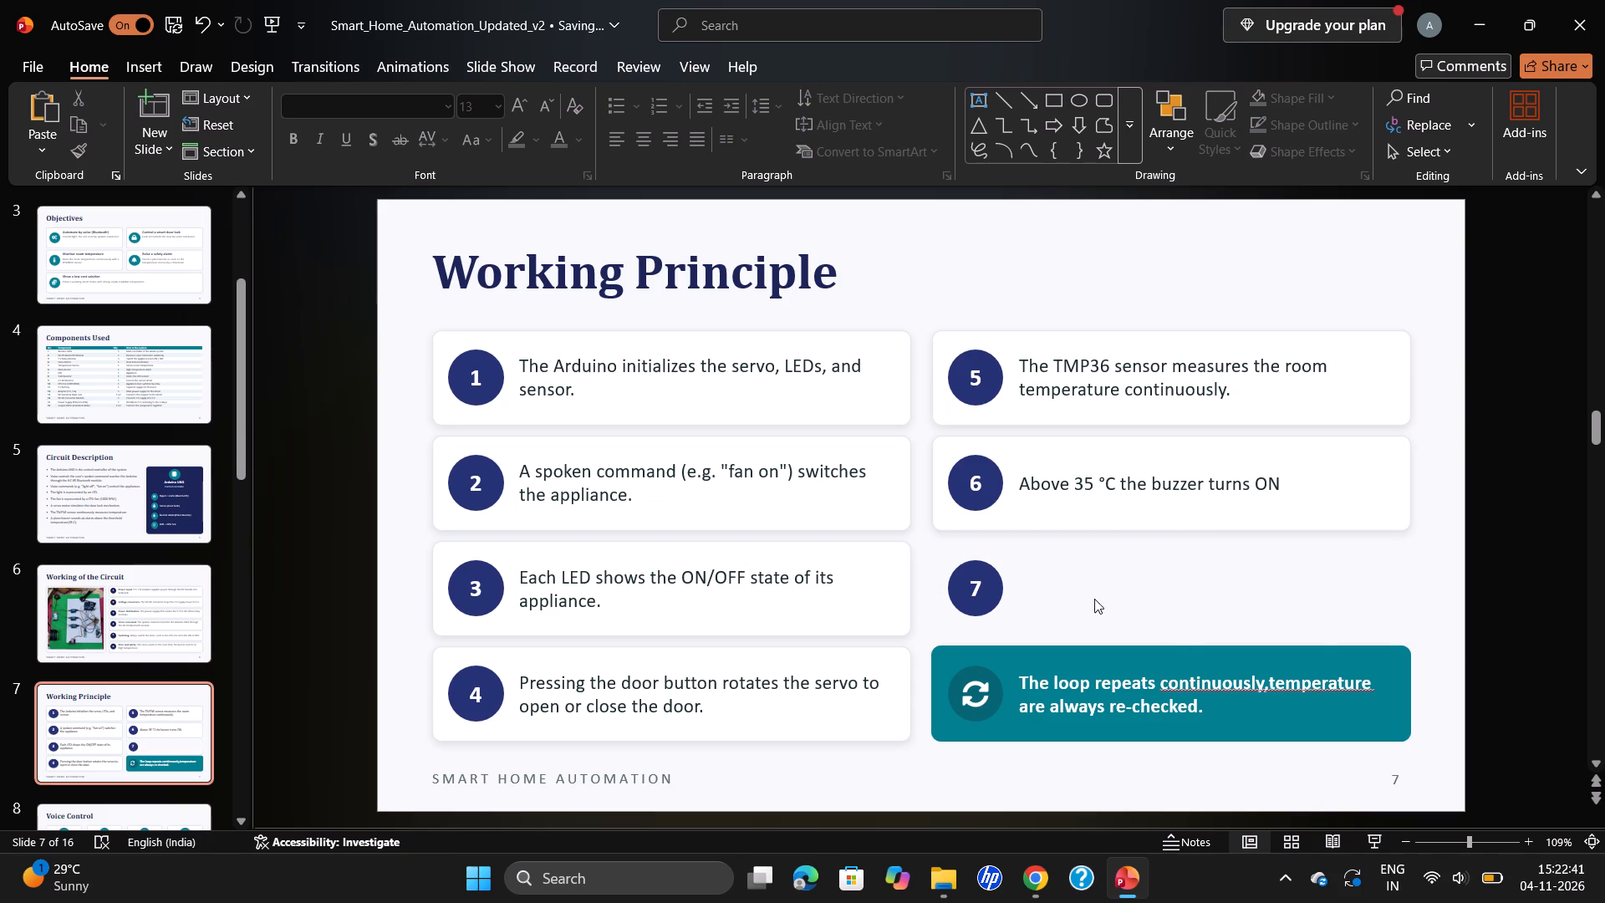
{"action": "left_click", "coordinate": [1001, 580]}
{"action": "key", "text": "BackSpace"}
{"action": "key", "text": "backslash"}
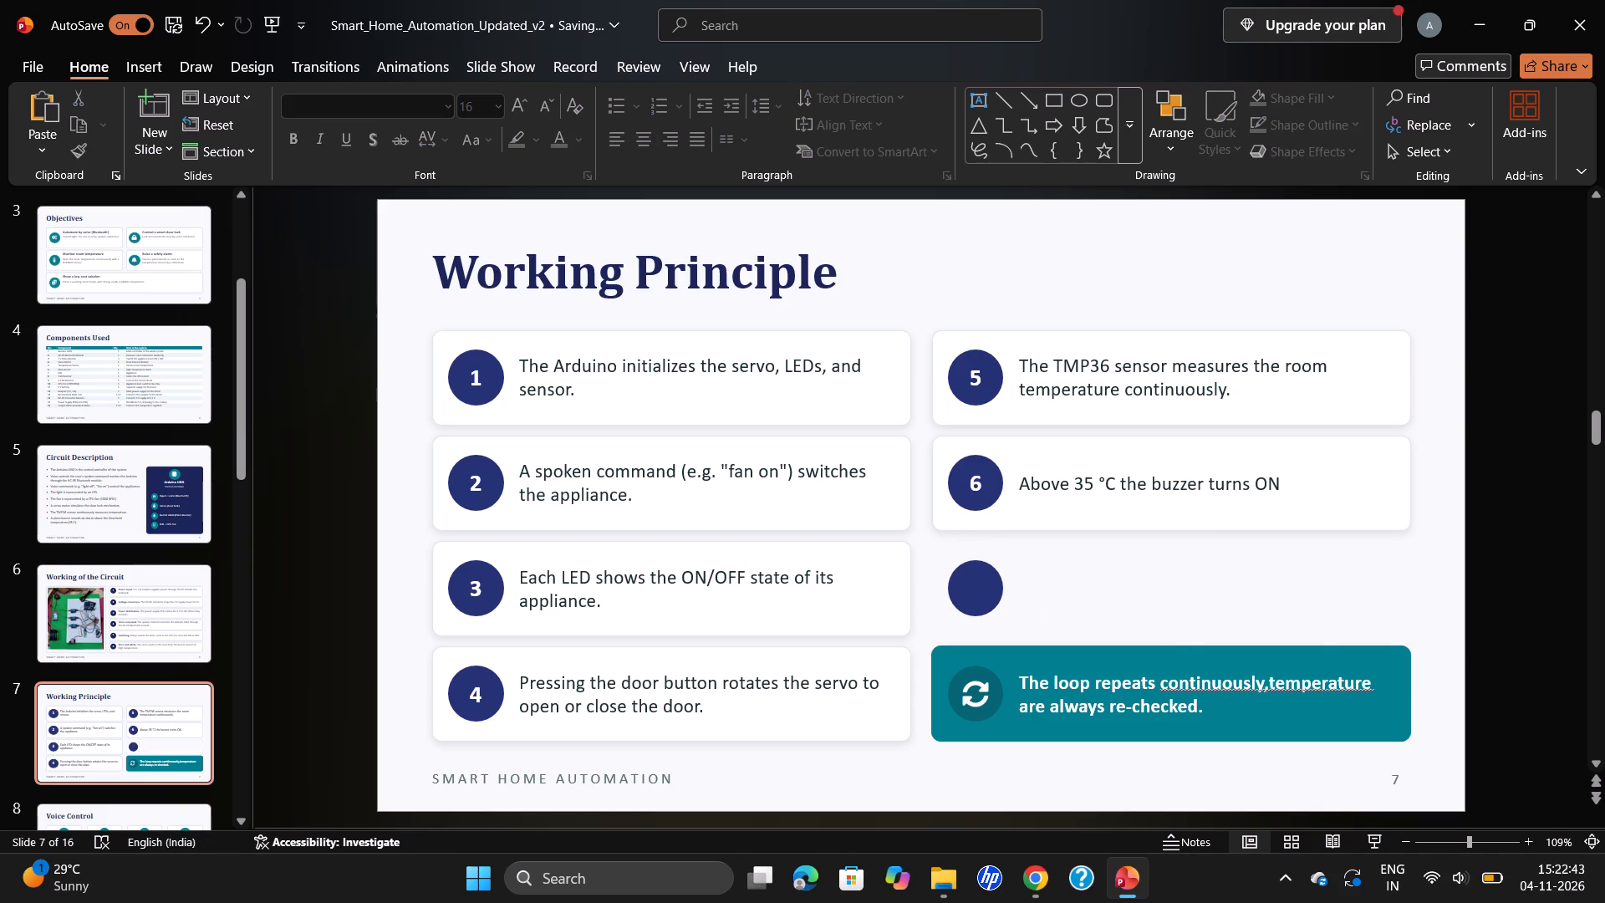
{"action": "left_click", "coordinate": [1001, 580]}
{"action": "key", "text": "BackSpace"}
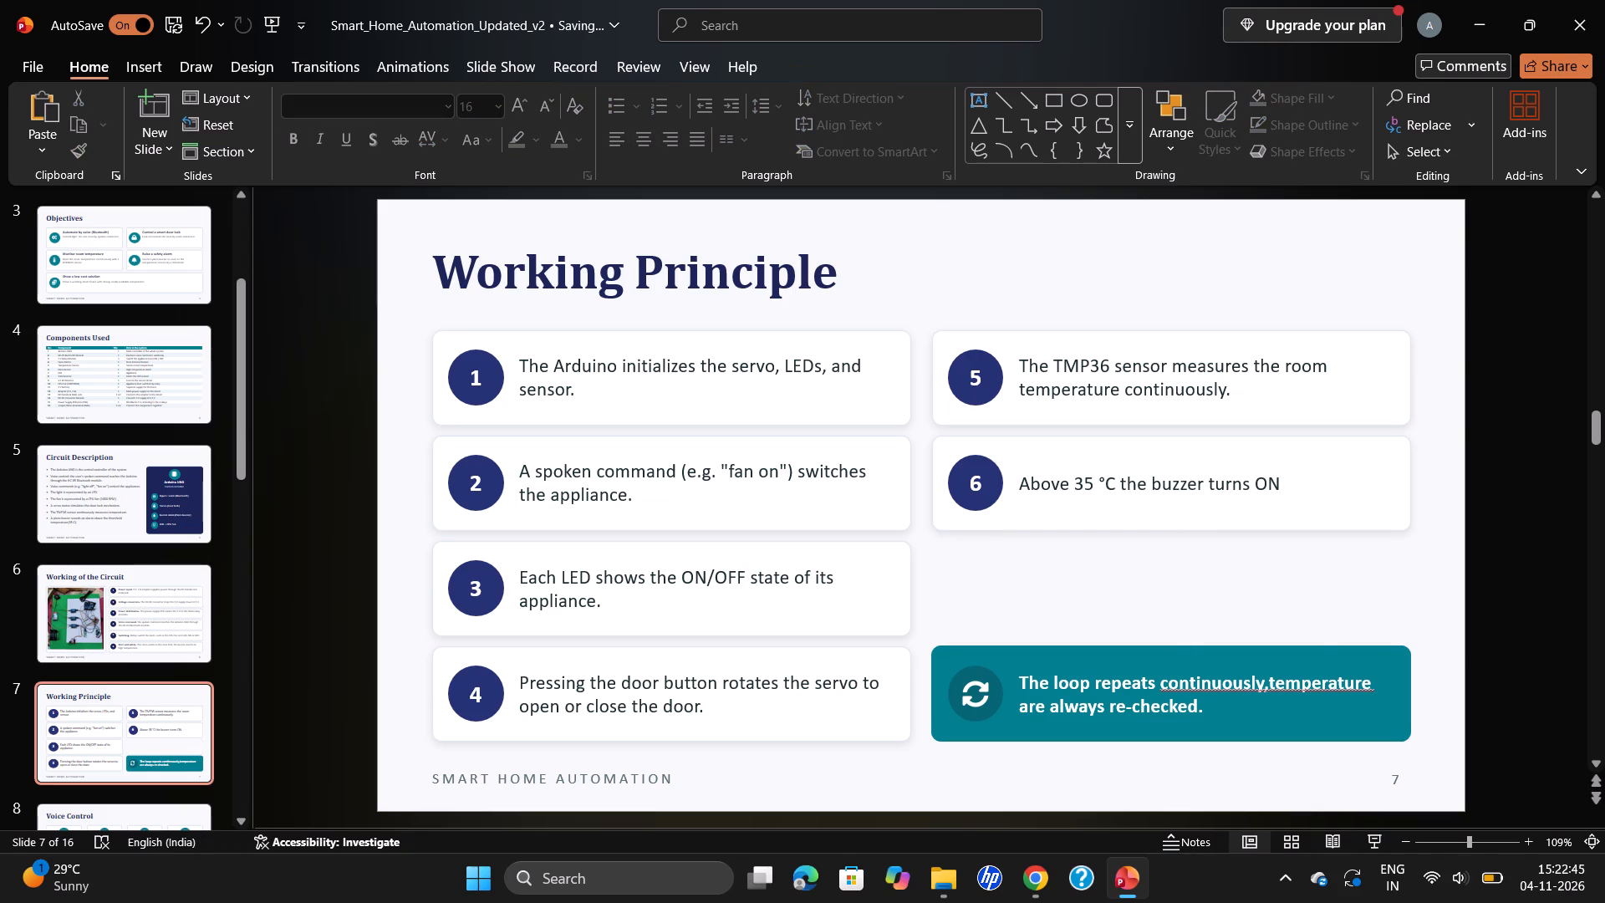
{"action": "left_click", "coordinate": [1121, 710]}
{"action": "left_click", "coordinate": [1035, 608]}
Replace "TMP36" with the copied sensor name "DS18B20" in item 5 of the Working Principle slide.
{"action": "left_click_drag", "start_coordinate": [1106, 364], "coordinate": [1056, 360]}
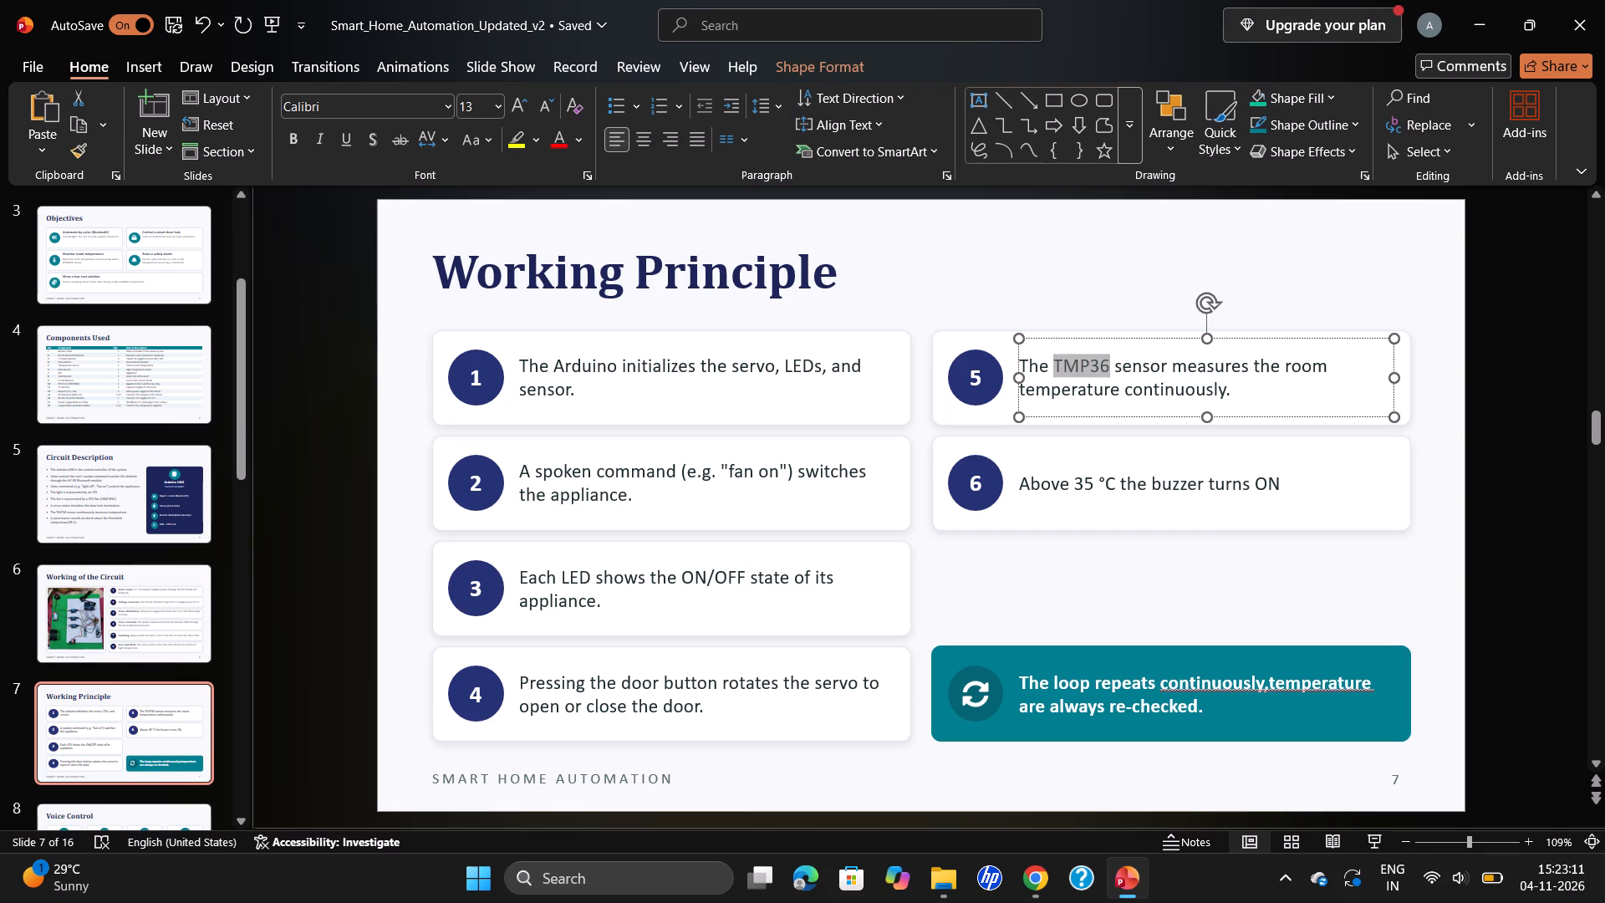
{"action": "left_click_drag", "start_coordinate": [1056, 360], "coordinate": [1056, 360]}
{"action": "key", "text": "ctrl+v"}
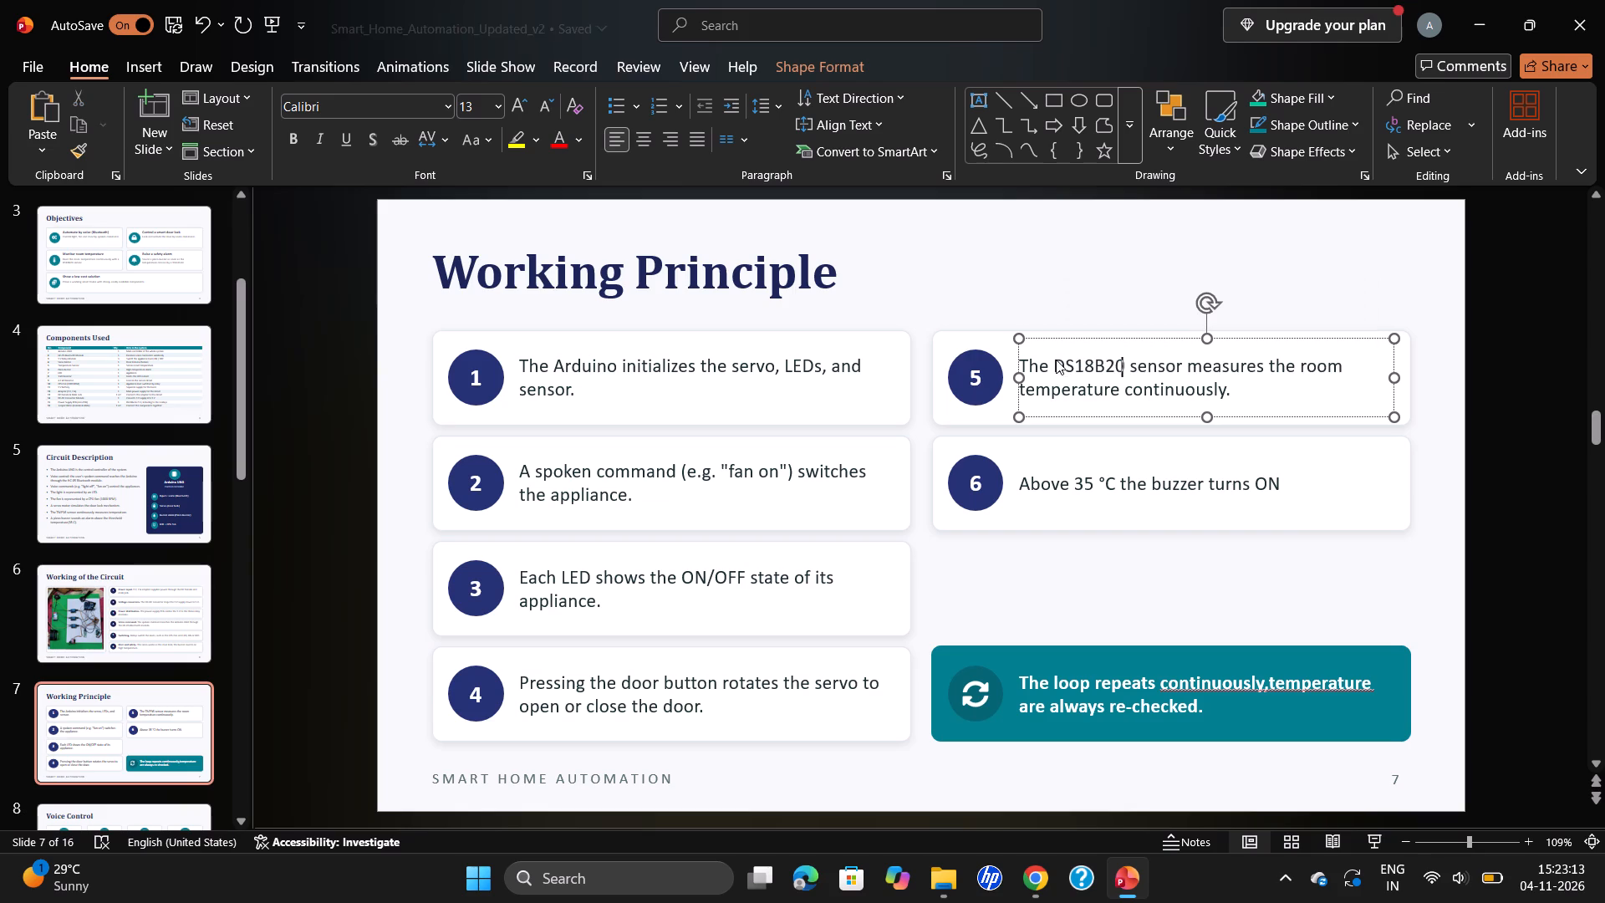
{"action": "left_click", "coordinate": [1240, 566]}
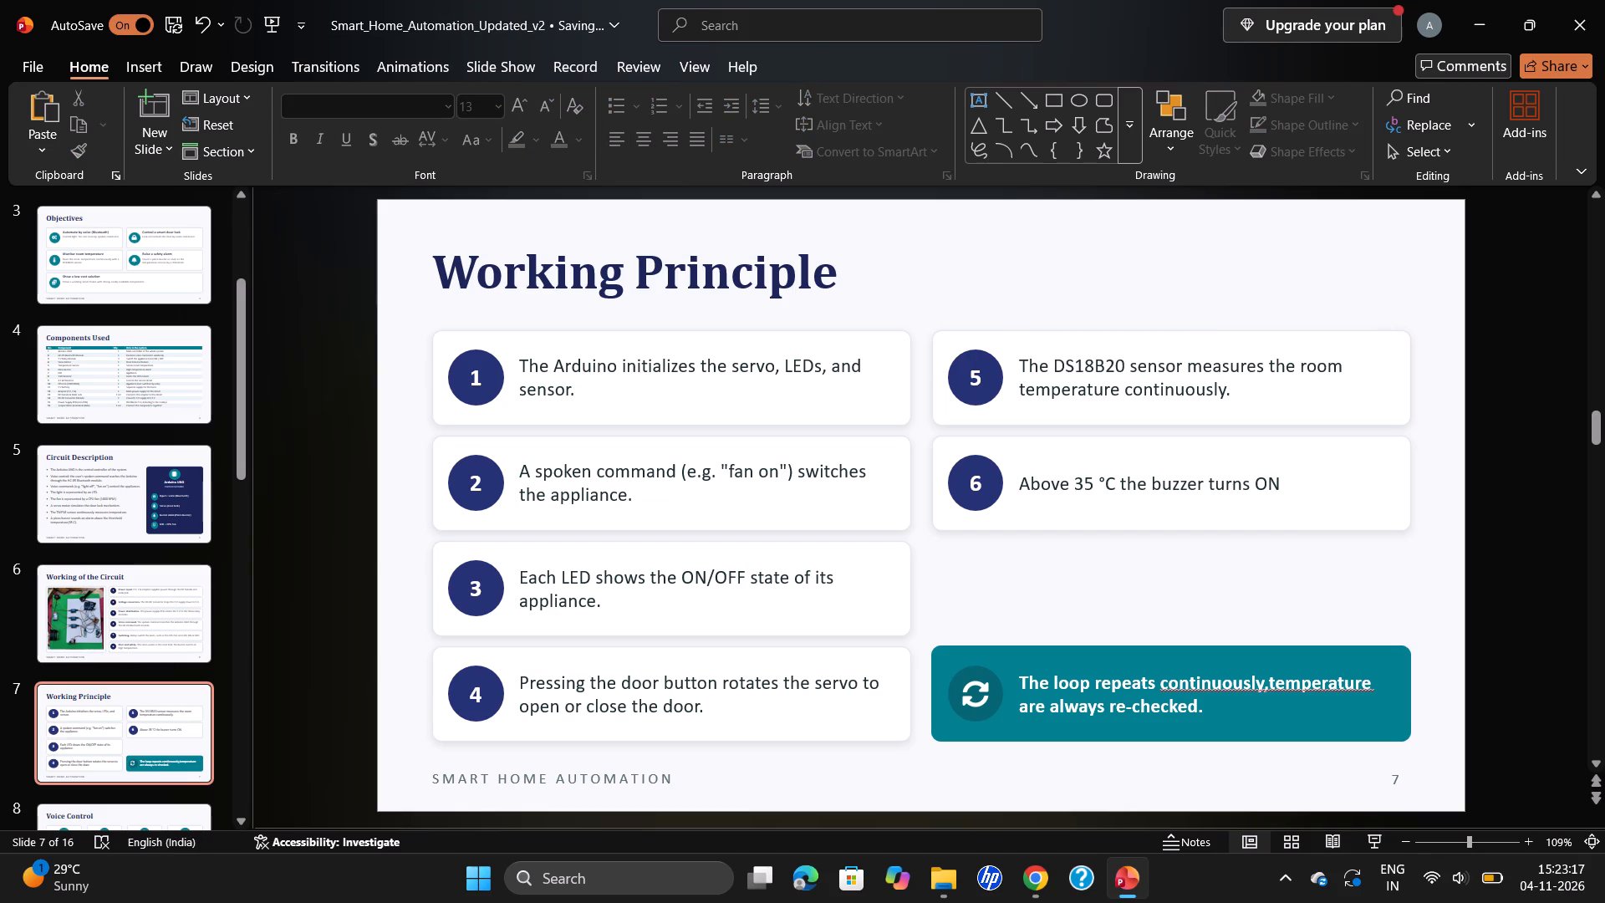
{"action": "left_click", "coordinate": [1128, 368]}
{"action": "left_click", "coordinate": [1206, 578]}
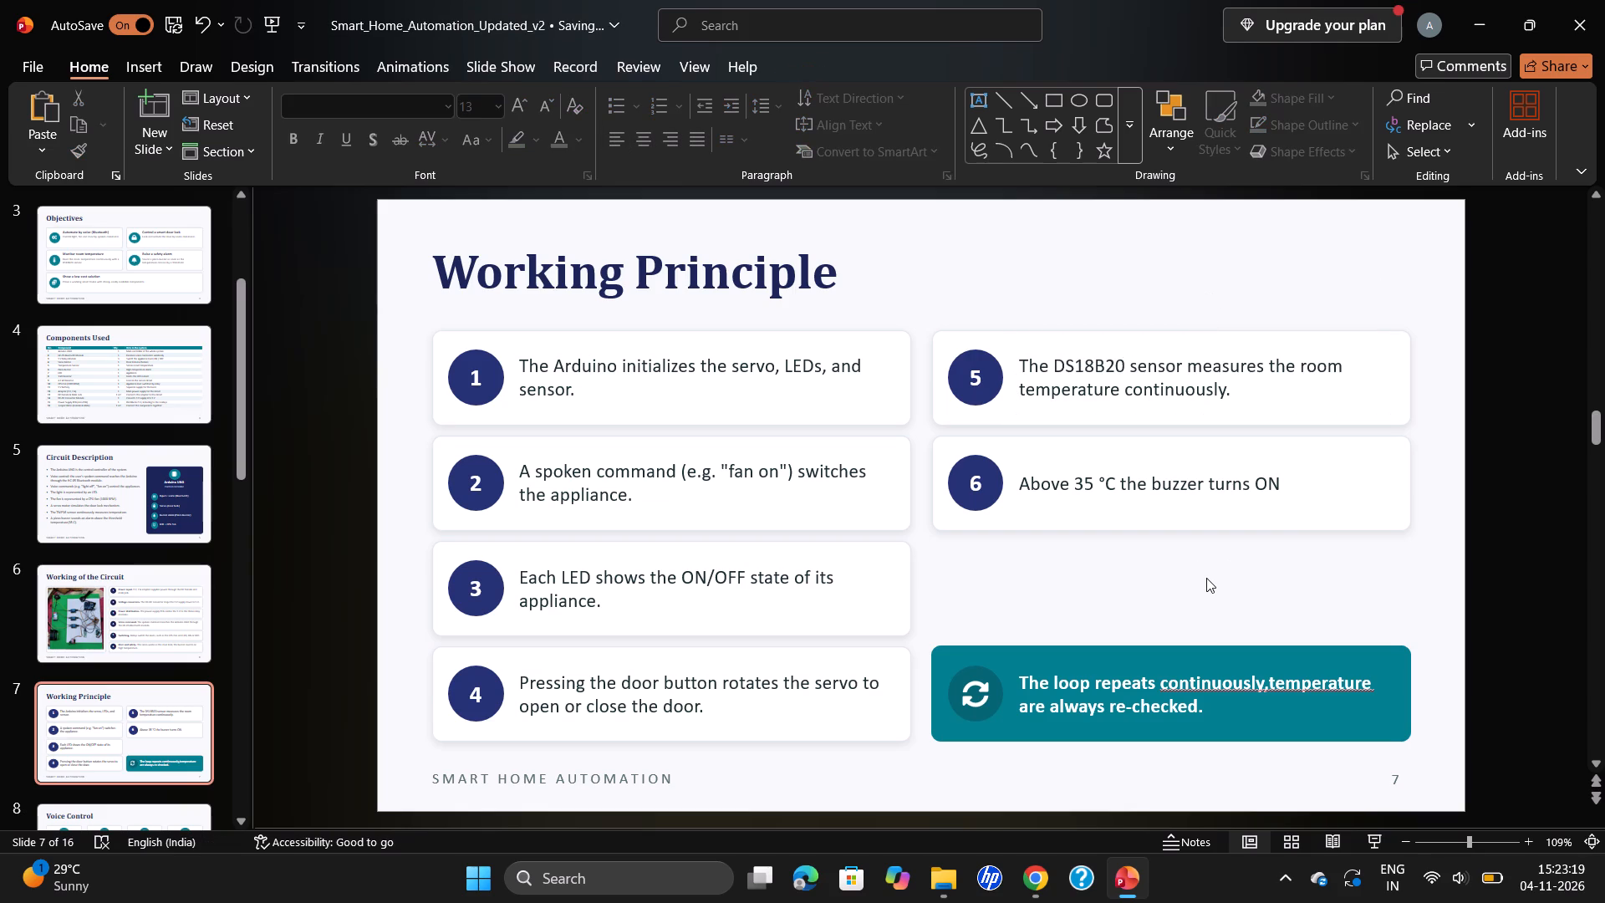
On the Features slide, replace "TMP36" with "DS18B20" in the Live Temperature card's description.
{"action": "key", "text": "Down"}
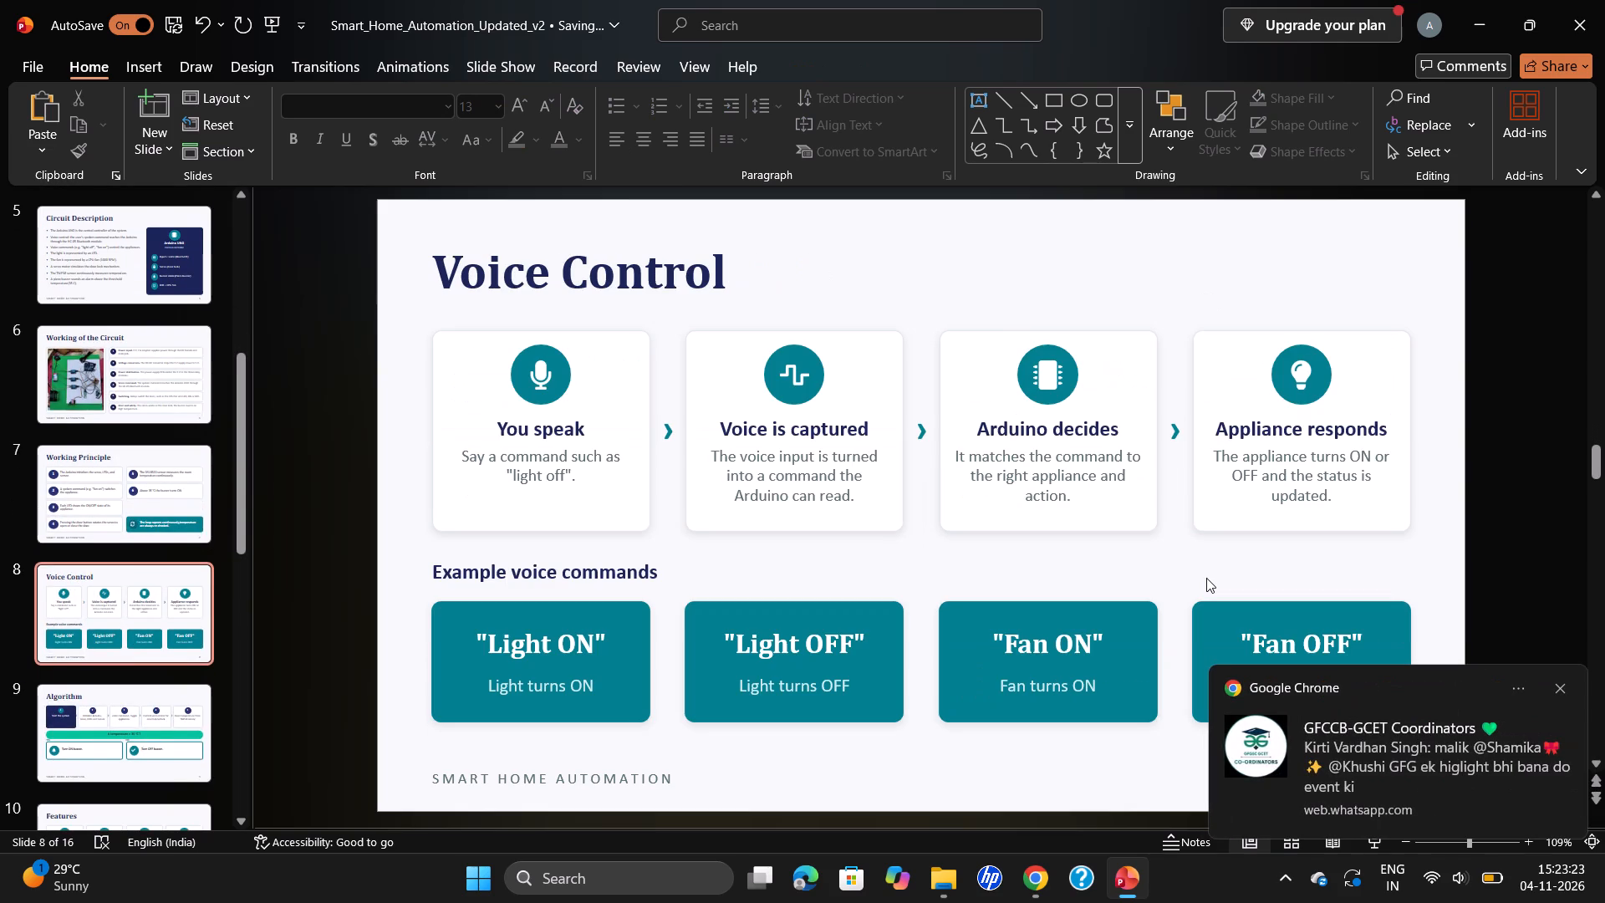
{"action": "key", "text": "Down"}
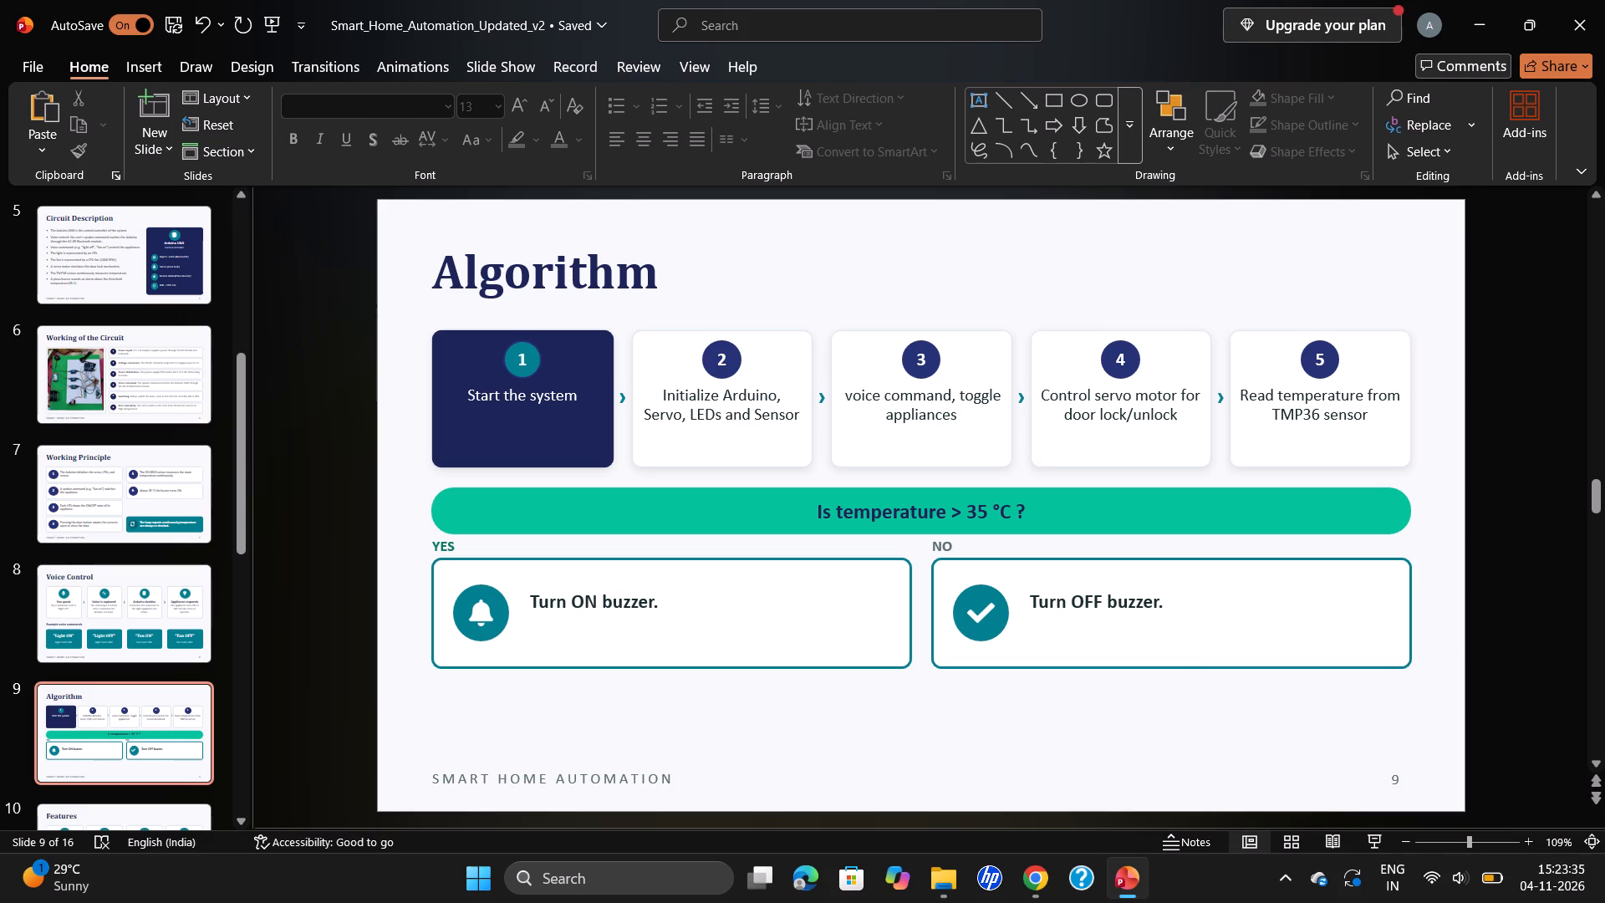
{"action": "key", "text": "Down"}
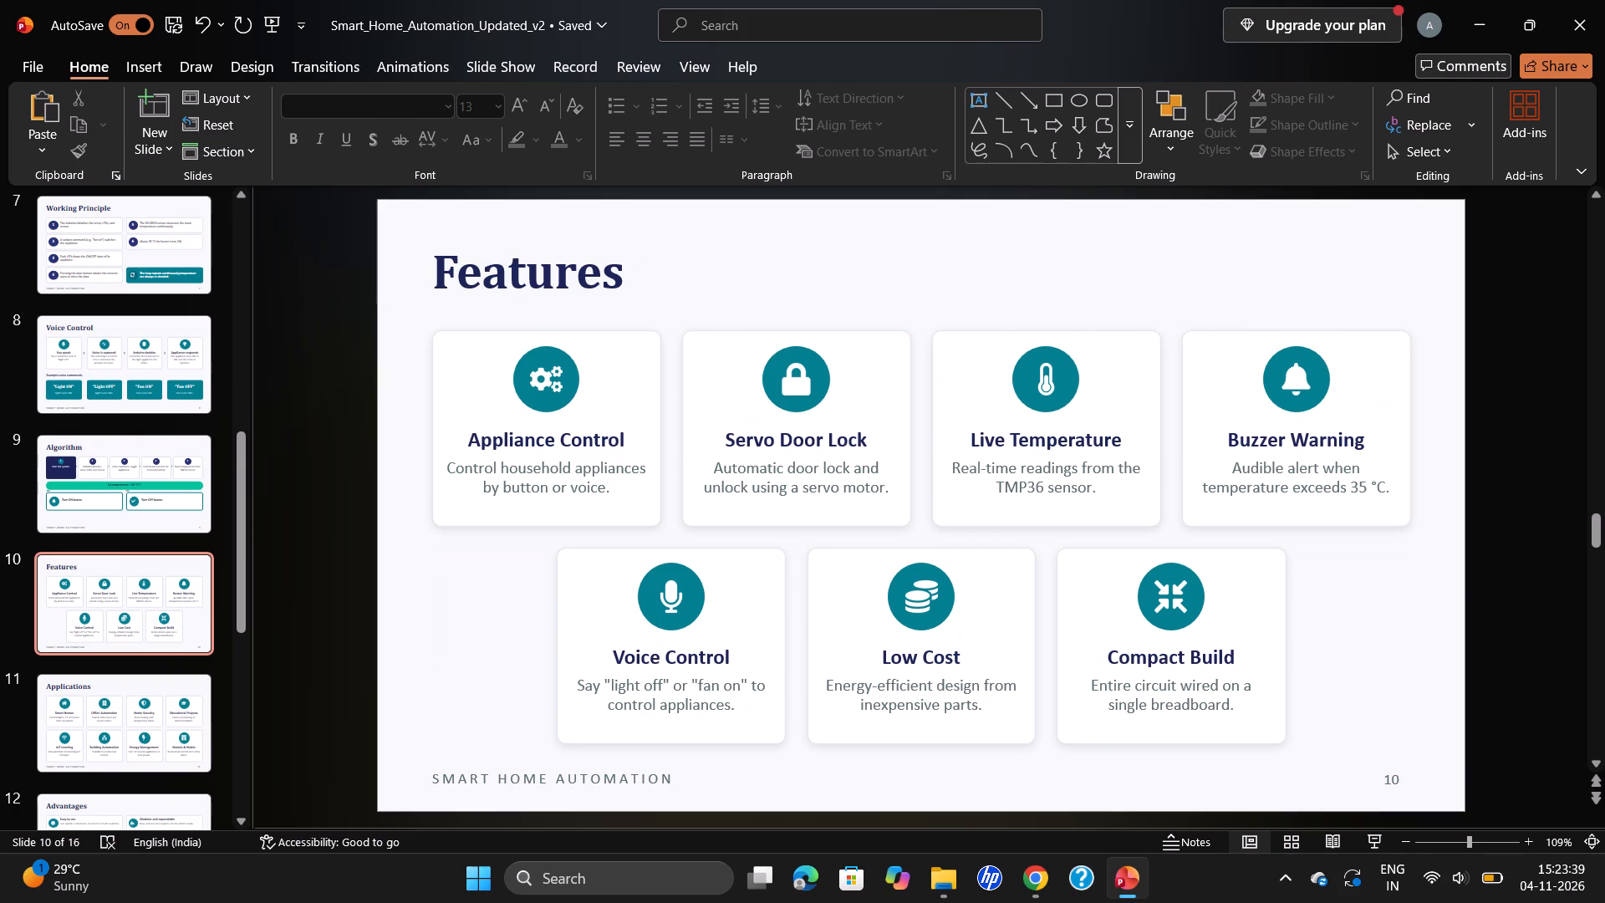
{"action": "left_click", "coordinate": [1042, 487]}
{"action": "left_click_drag", "start_coordinate": [1042, 487], "coordinate": [988, 480]}
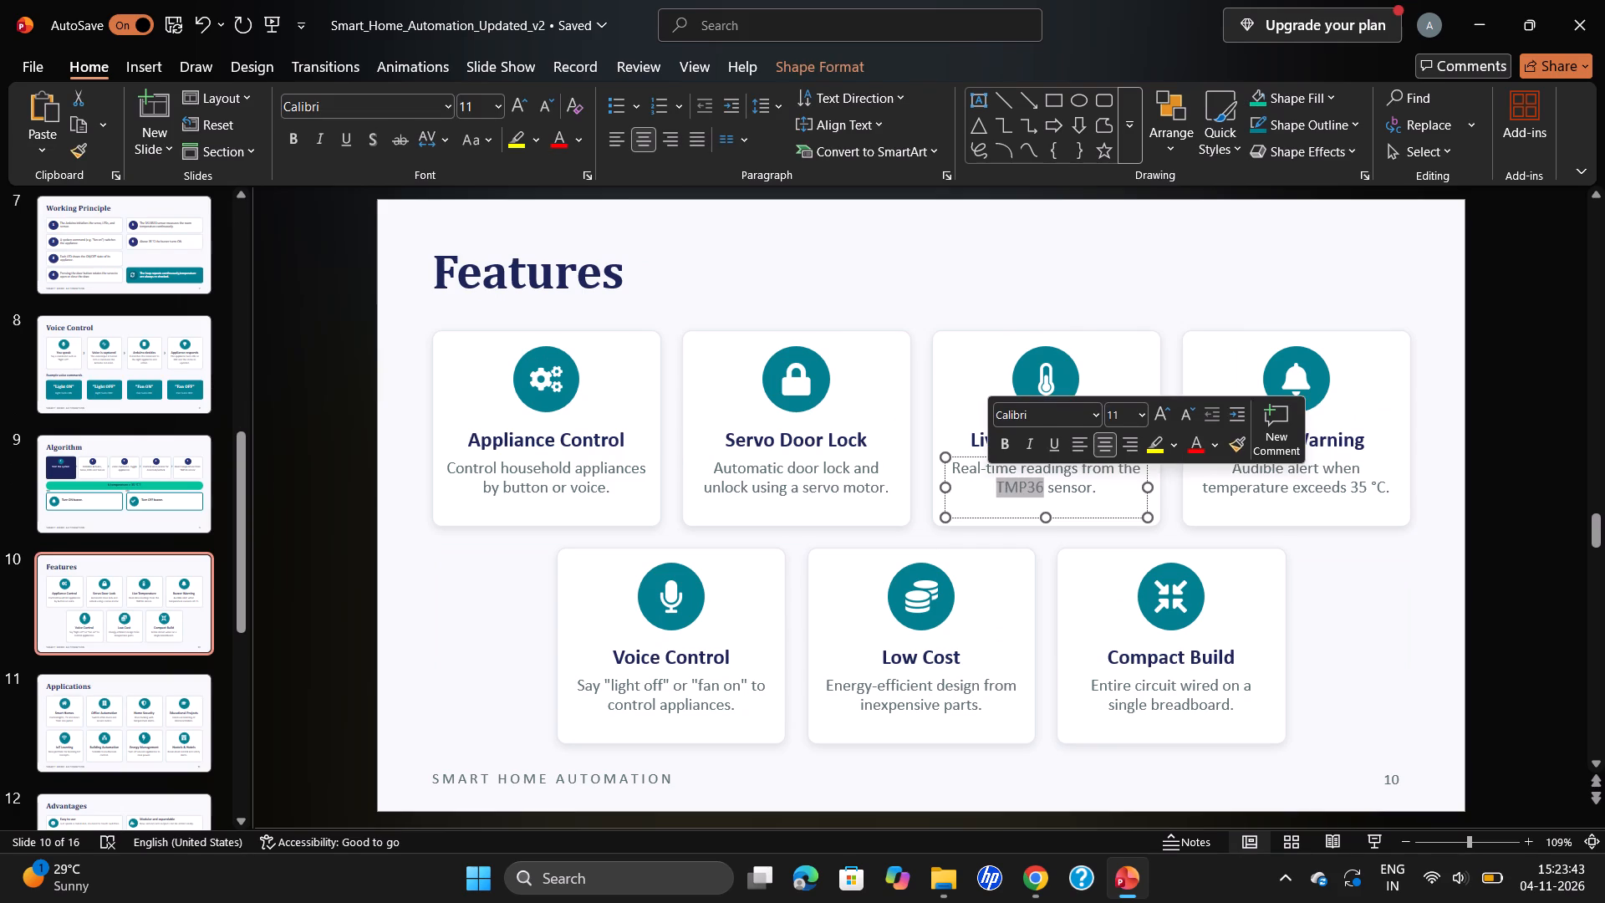
{"action": "key", "text": "ctrl+v"}
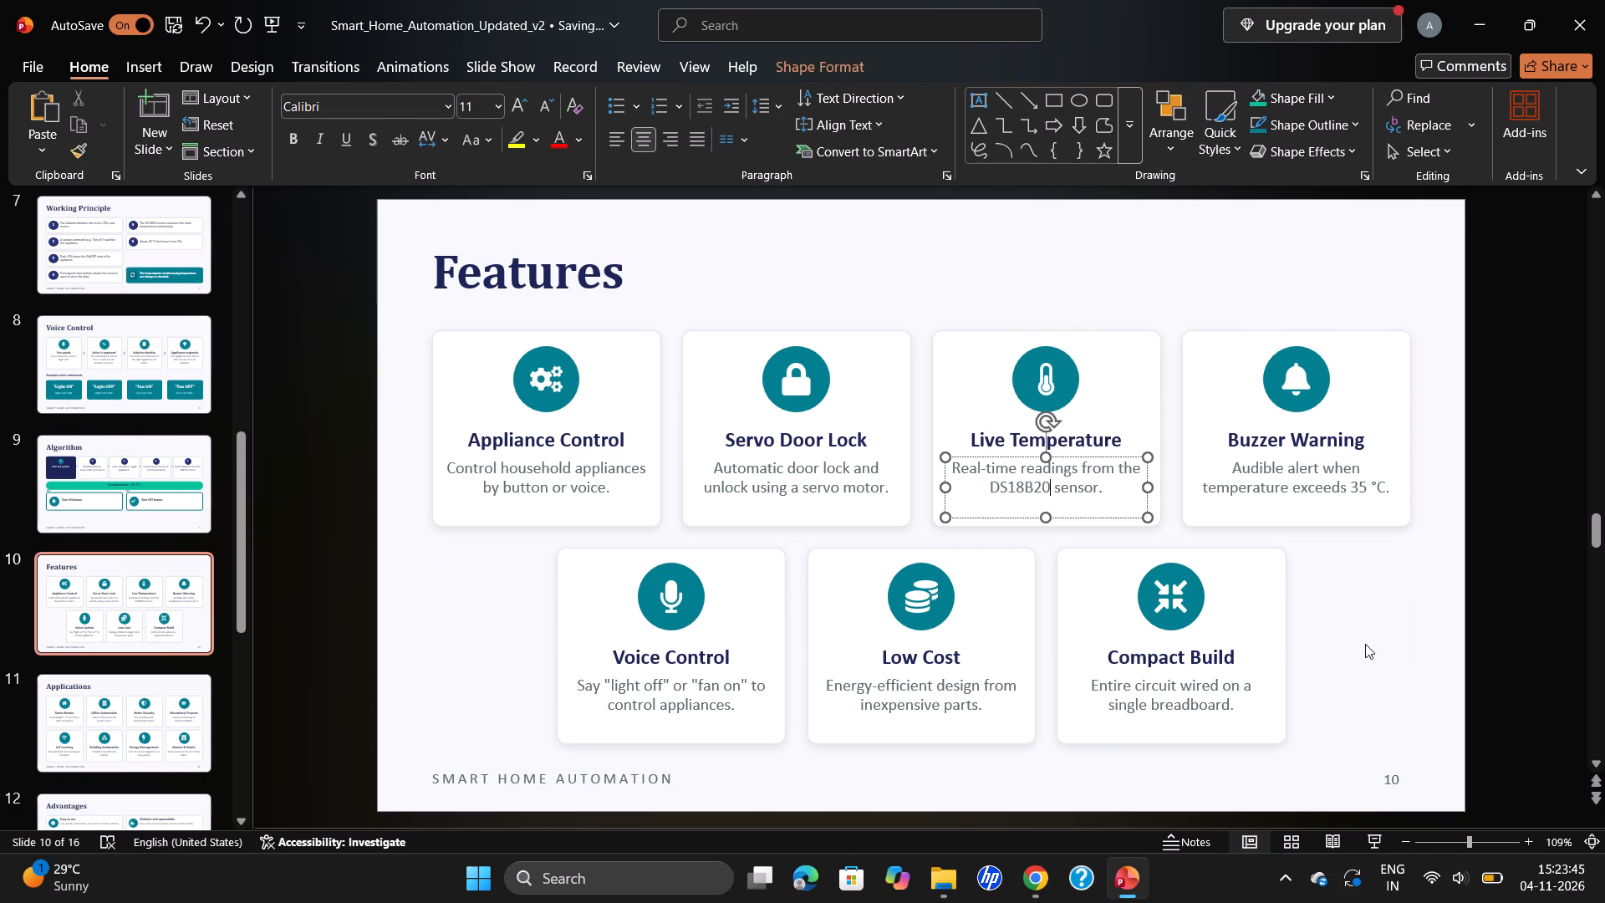
Review the Applications slide and the Real-time monitoring card's description on the Advantages slide.
{"action": "left_click", "coordinate": [1365, 644]}
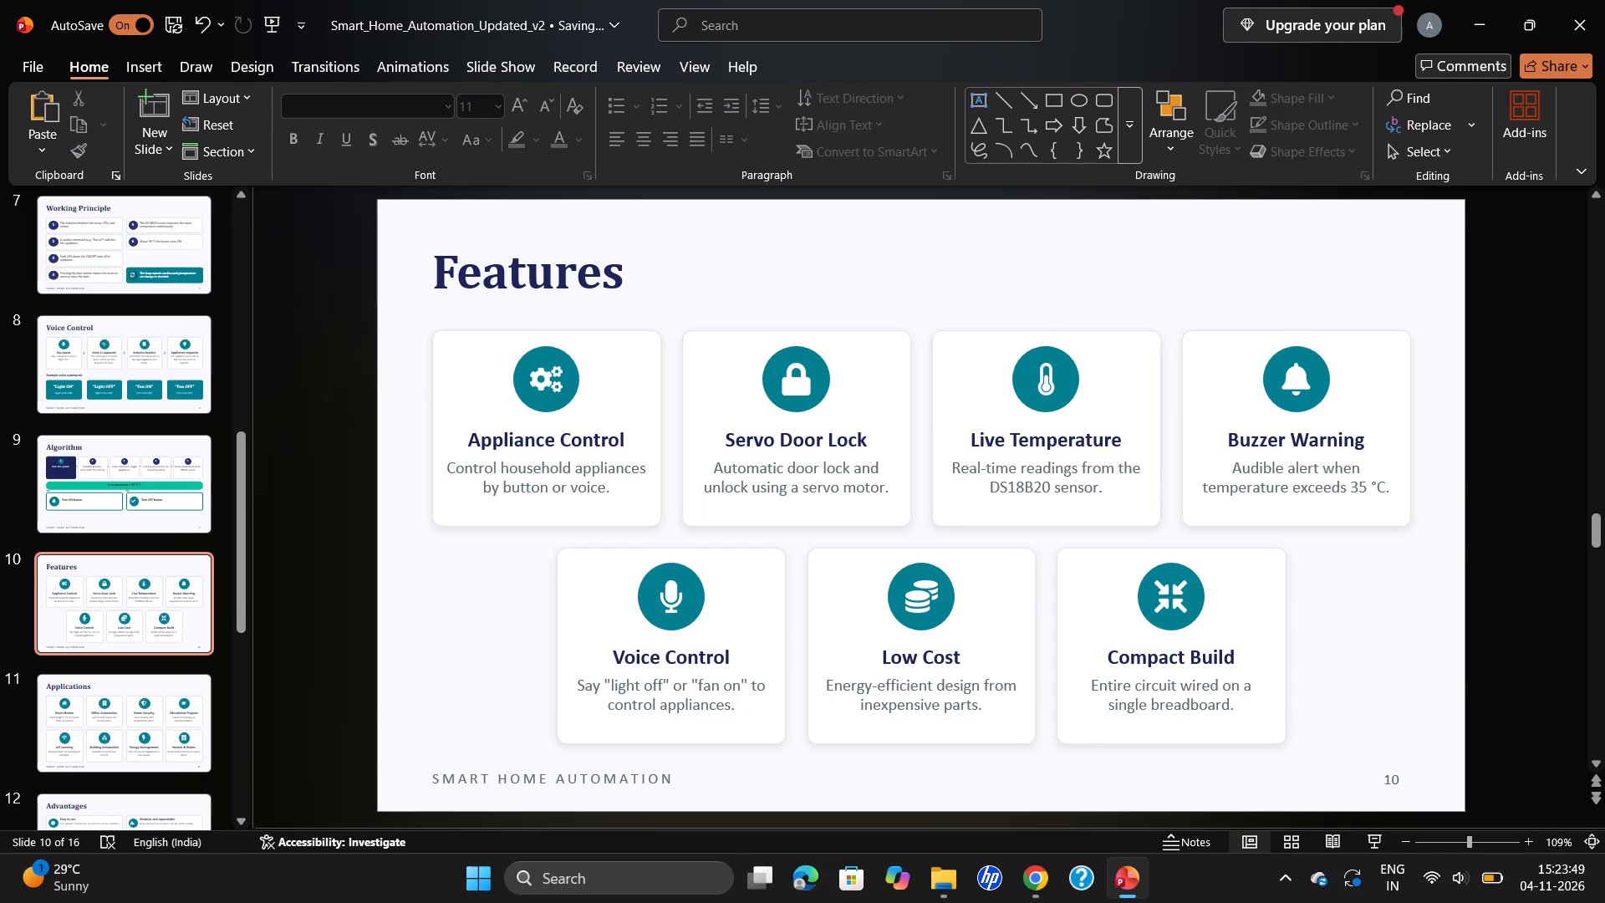
{"action": "left_click", "coordinate": [1372, 681]}
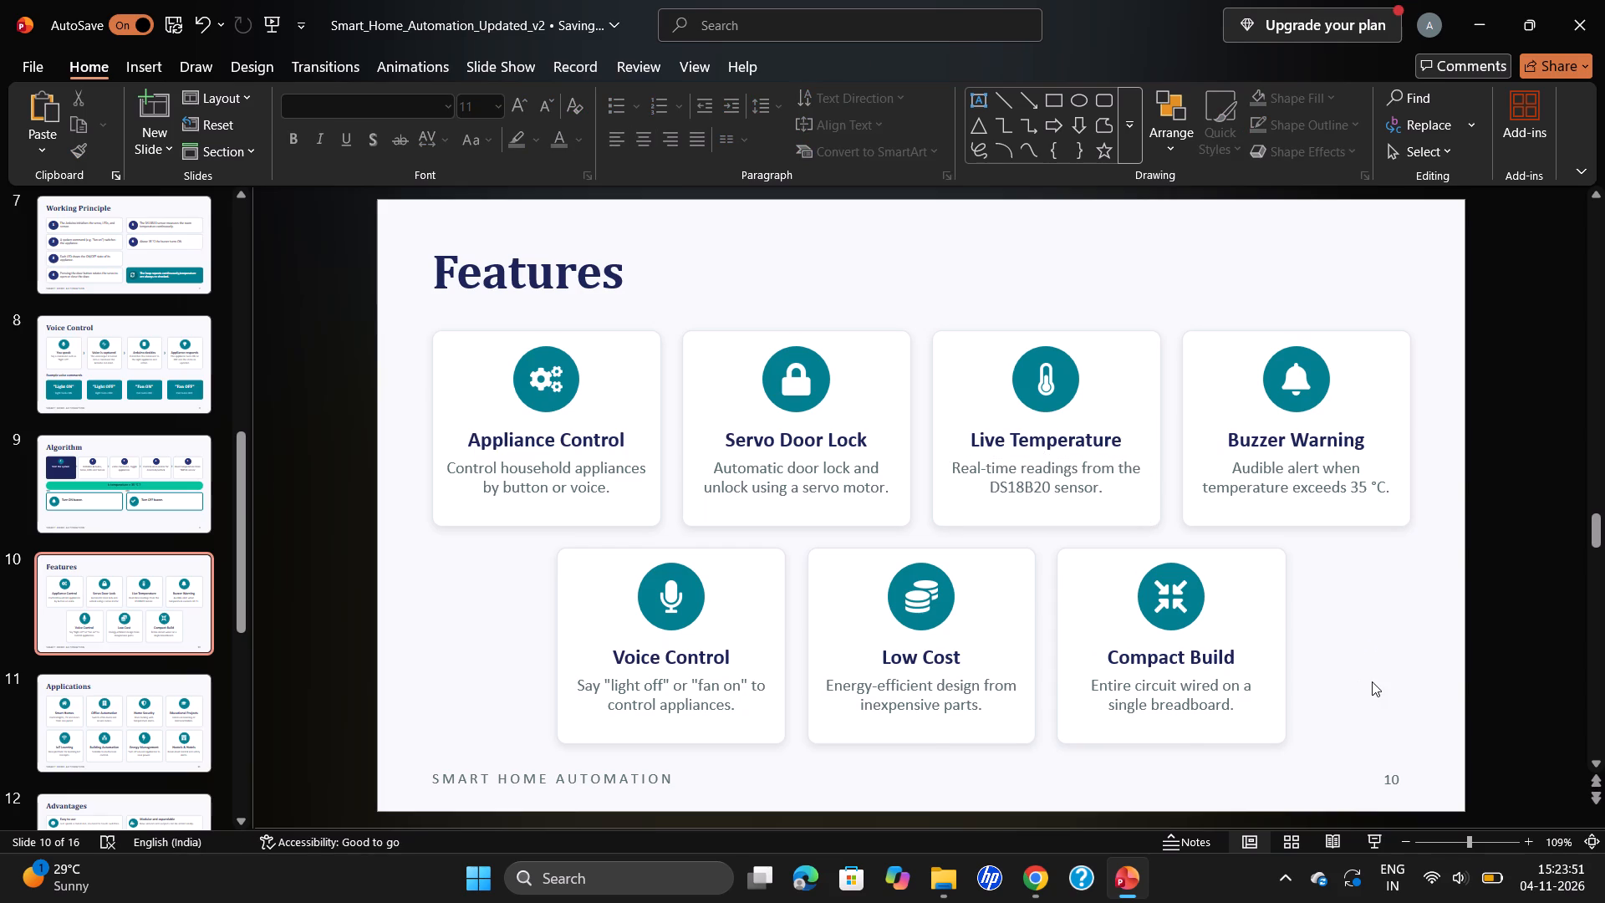
{"action": "key", "text": "Down"}
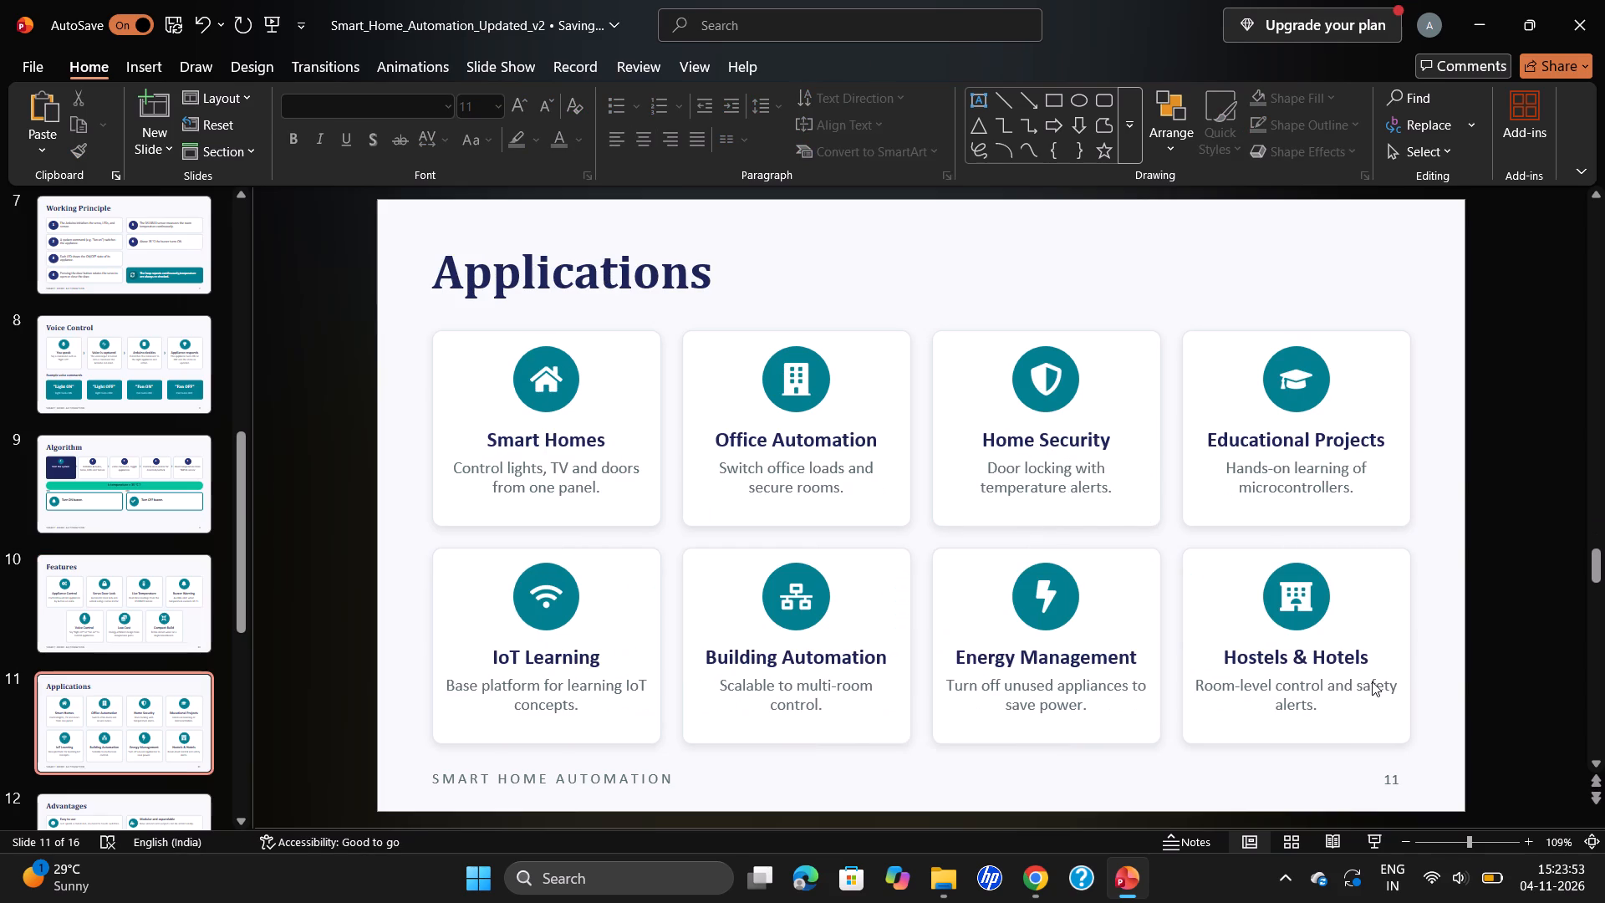
{"action": "key", "text": "Down"}
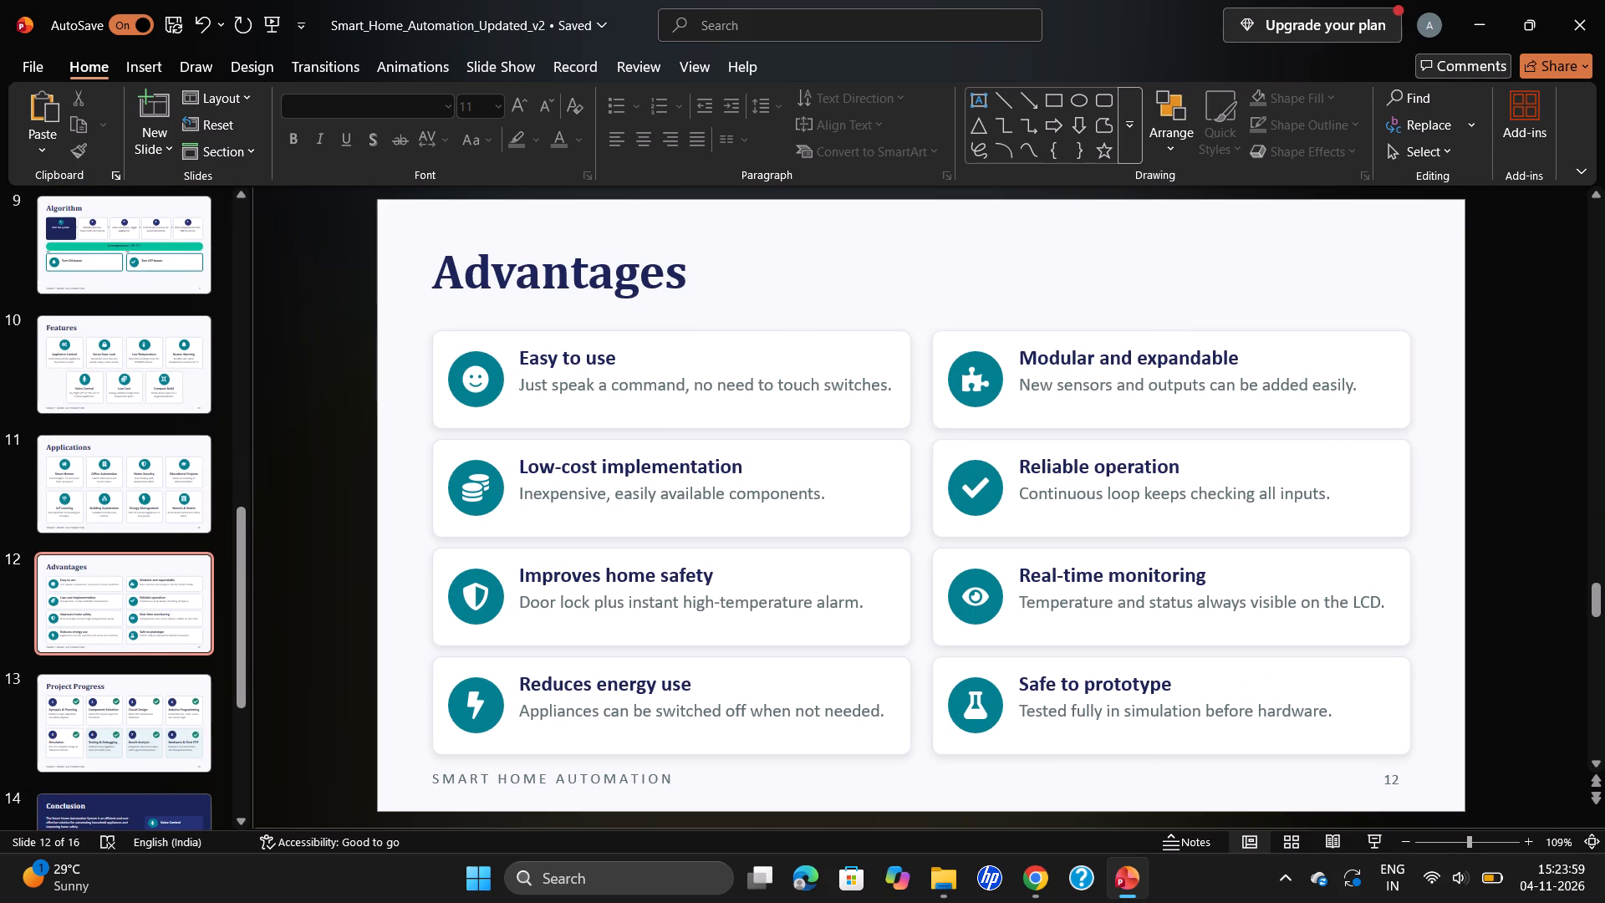
{"action": "left_click", "coordinate": [1384, 602]}
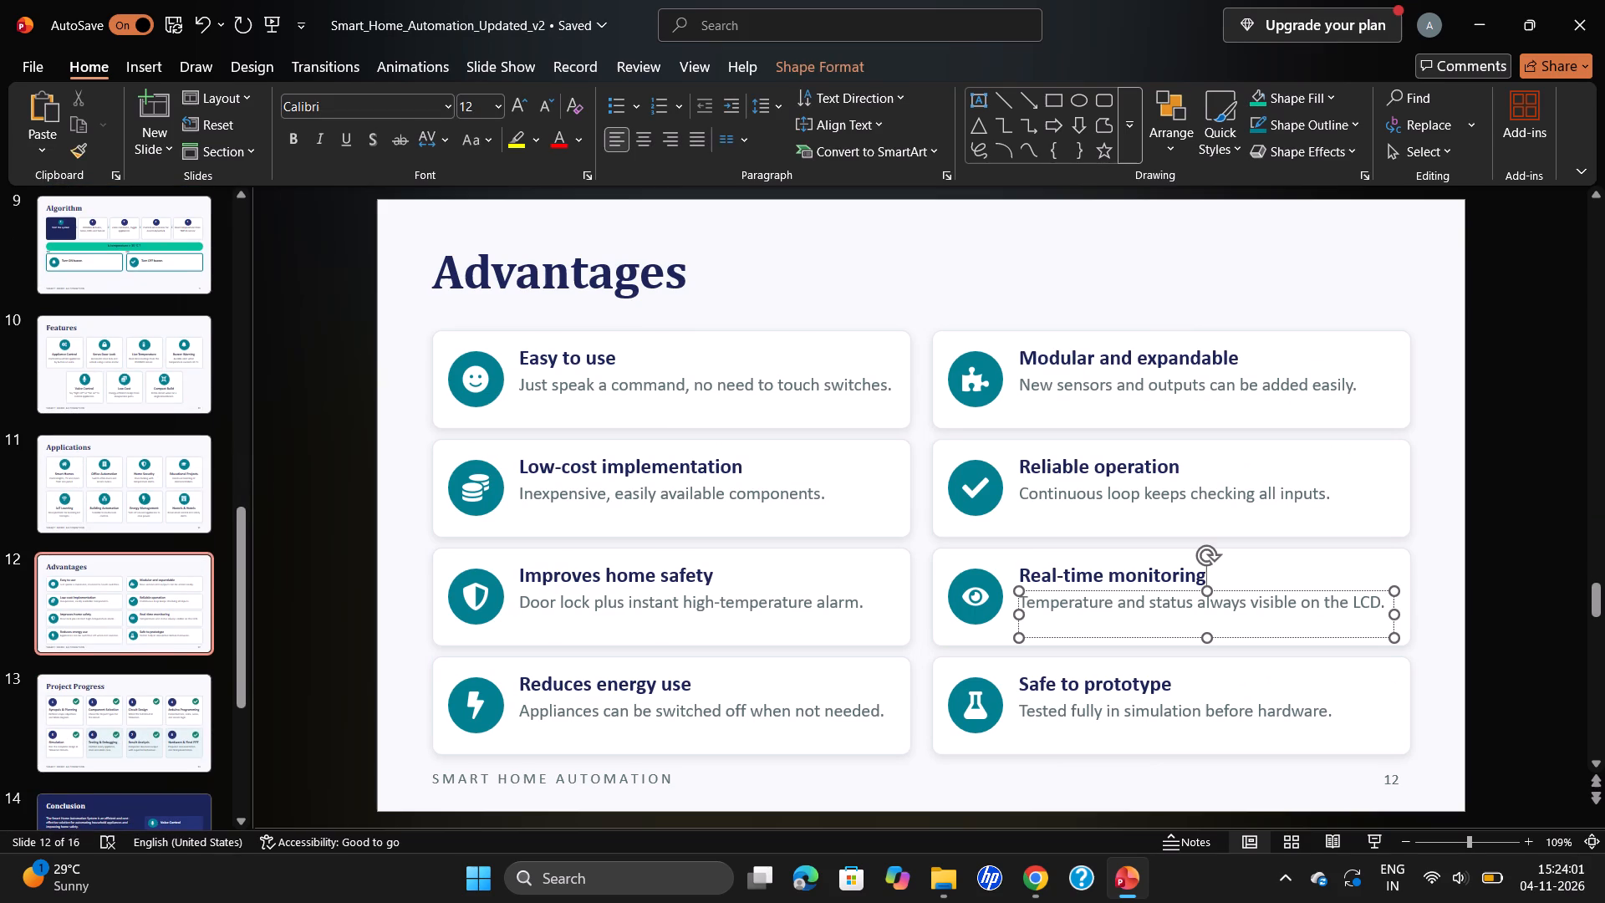
{"action": "left_click", "coordinate": [1435, 624]}
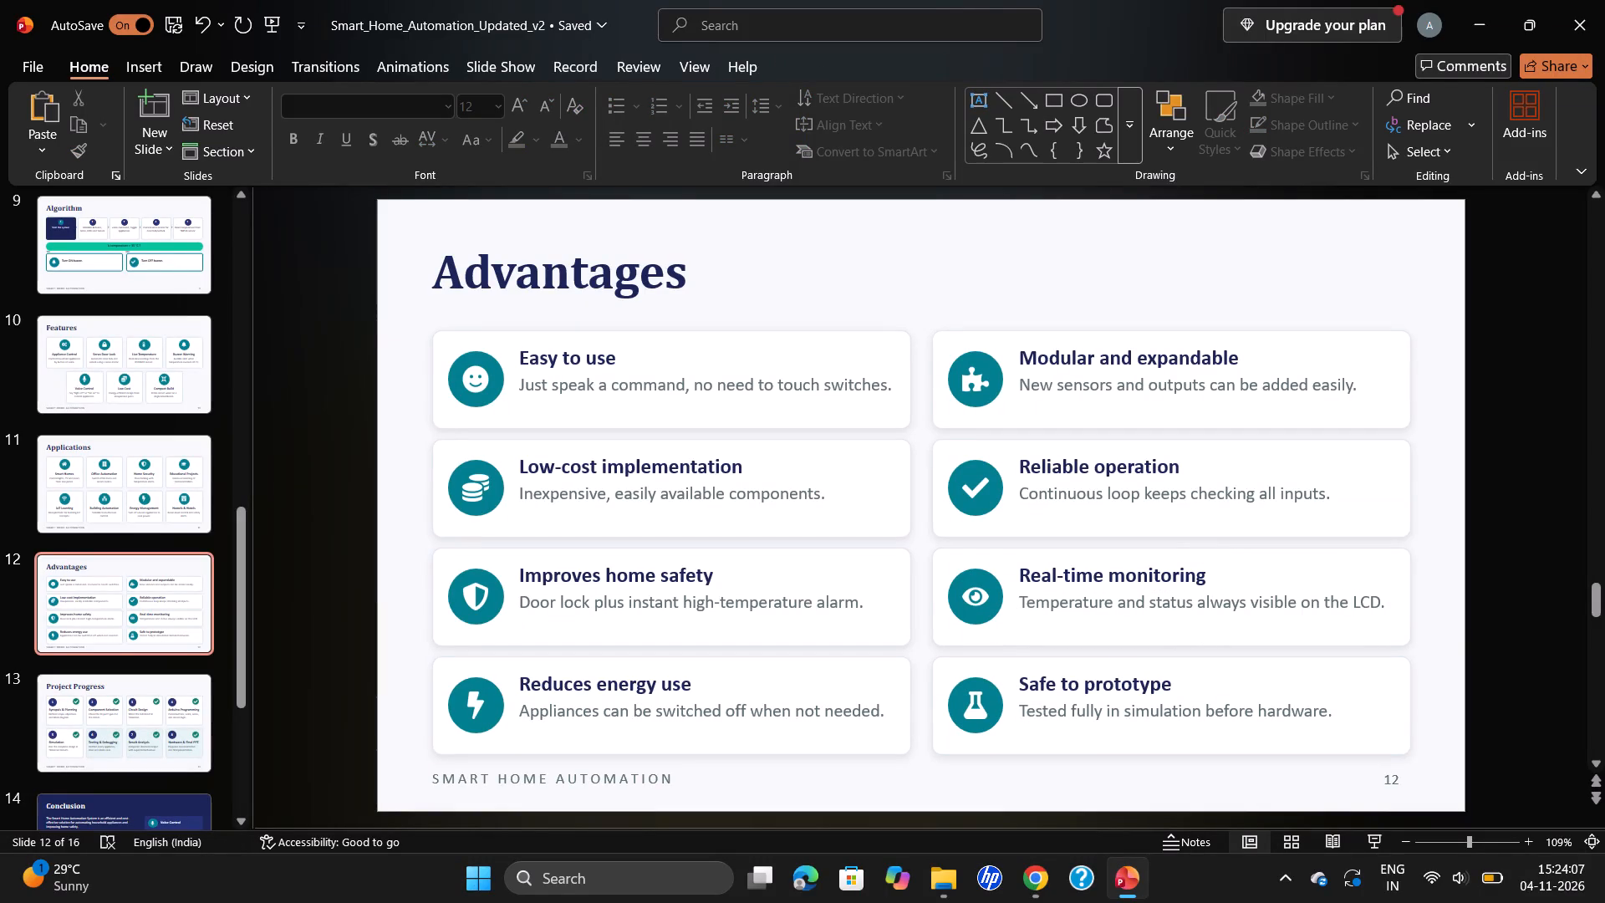
{"action": "left_click", "coordinate": [1379, 605]}
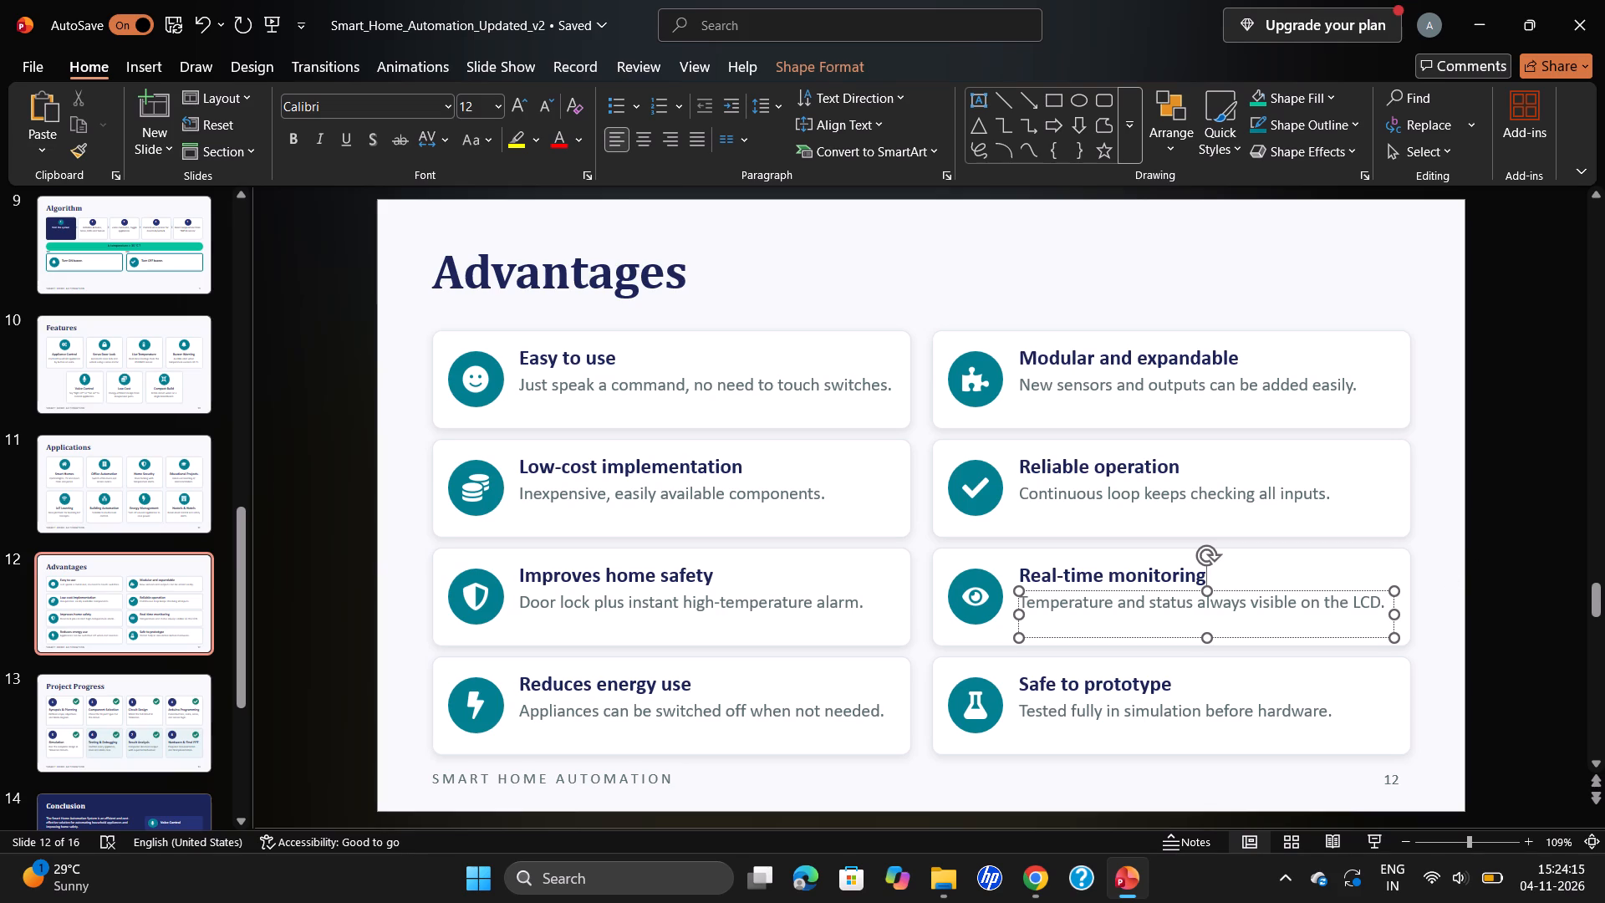
{"action": "left_click_drag", "start_coordinate": [1380, 605], "coordinate": [1361, 606]}
{"action": "left_click_drag", "start_coordinate": [1361, 606], "coordinate": [1381, 607]}
{"action": "left_click_drag", "start_coordinate": [1381, 607], "coordinate": [1334, 601]}
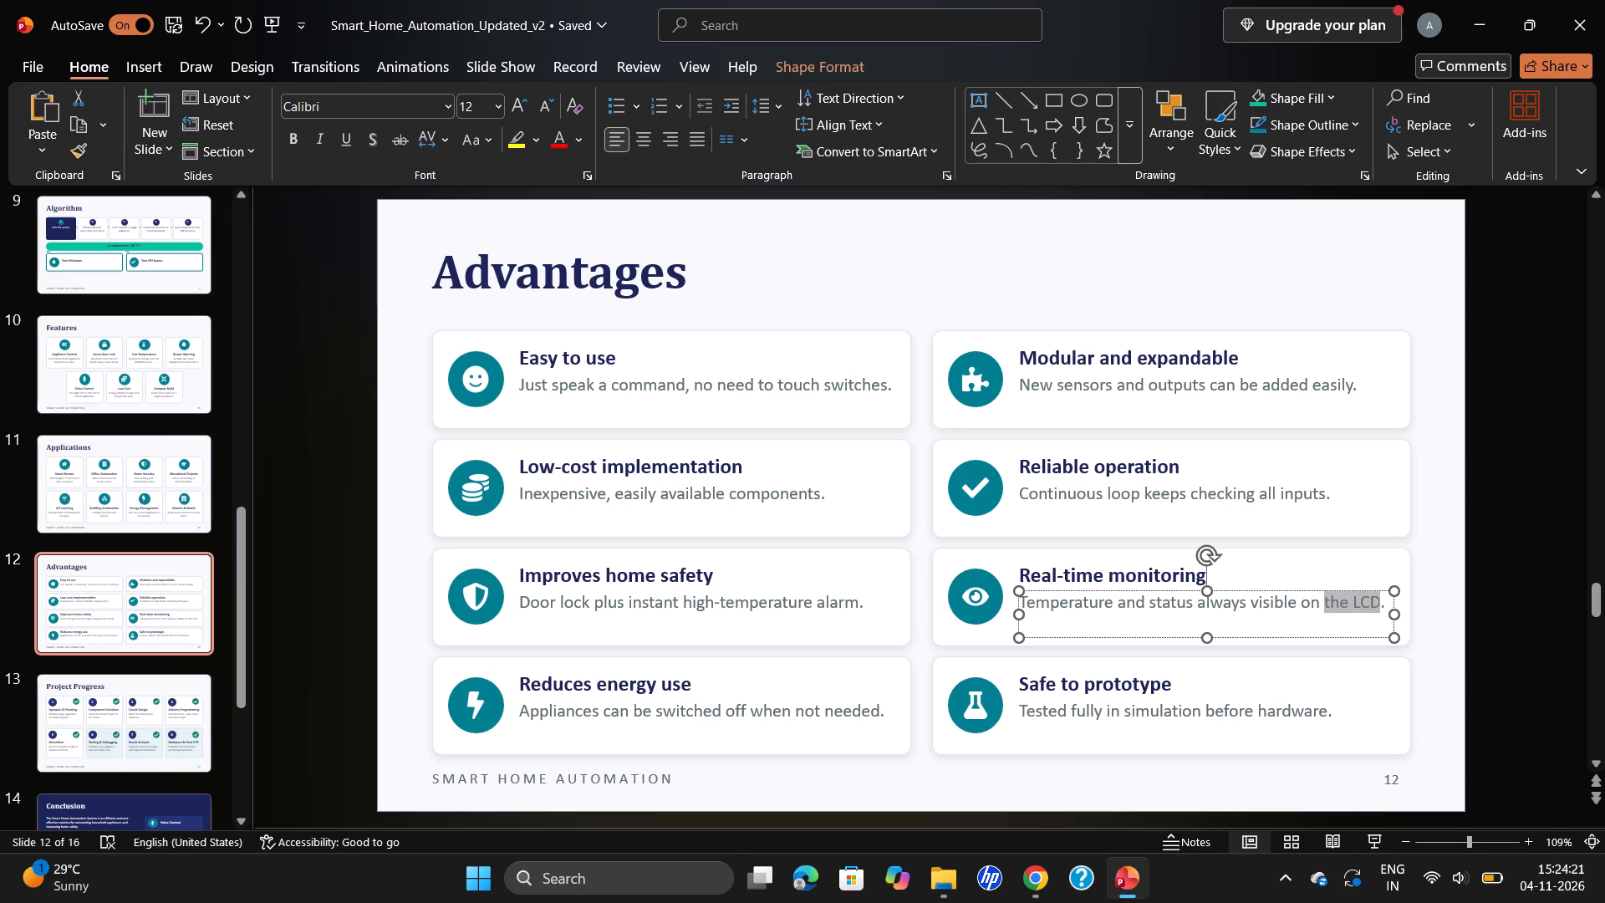
{"action": "left_click_drag", "start_coordinate": [1334, 601], "coordinate": [1302, 607]}
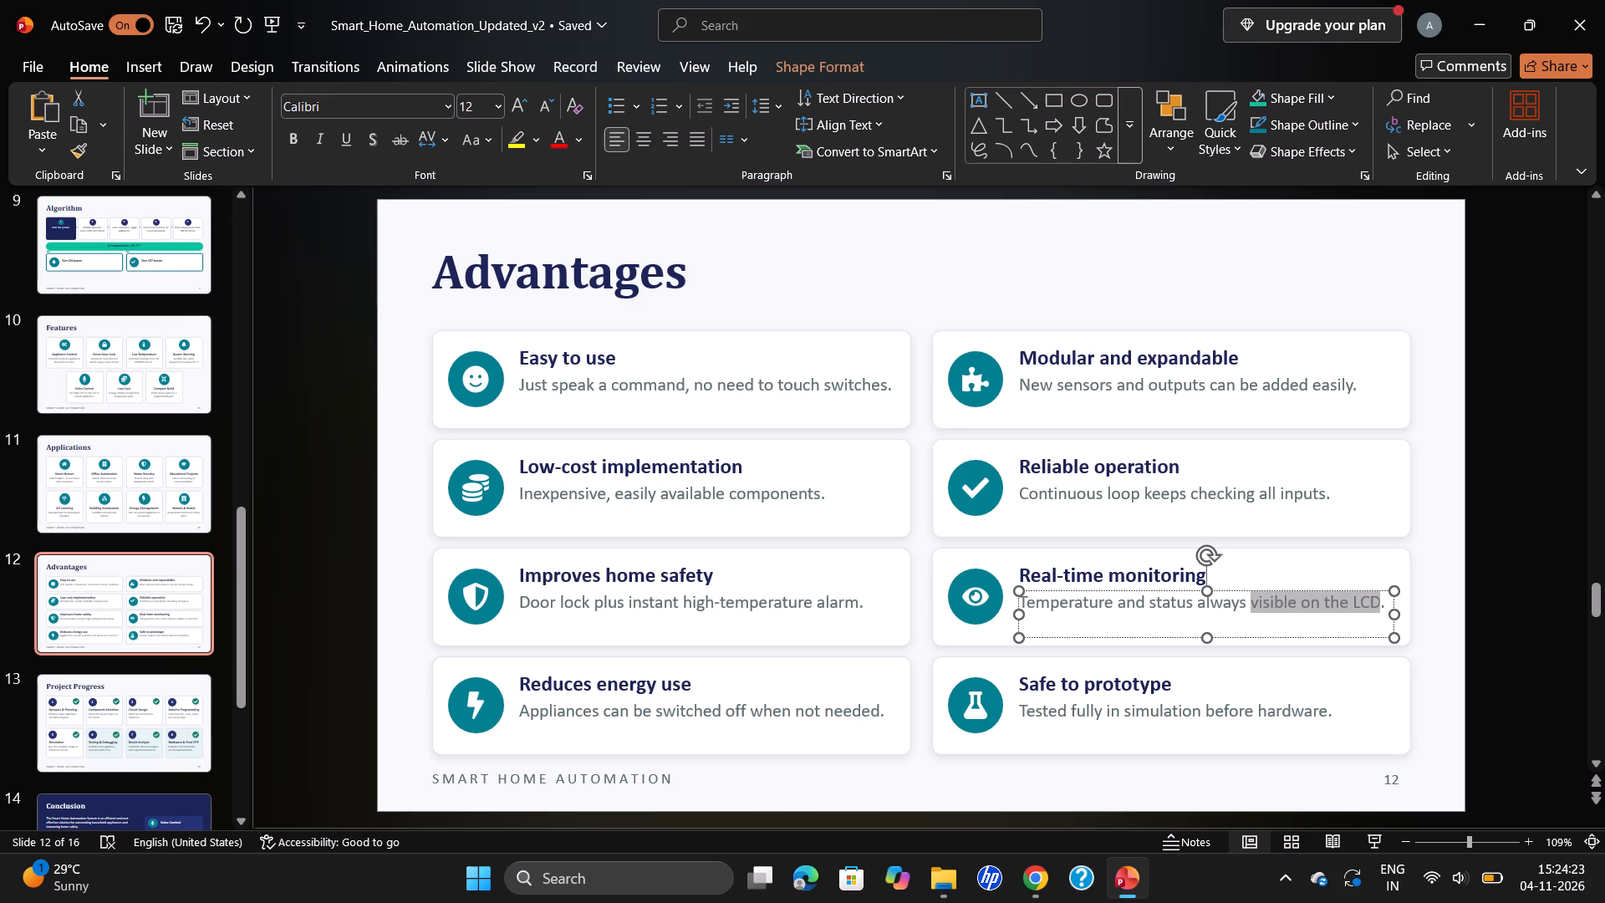
{"action": "left_click_drag", "start_coordinate": [1302, 607], "coordinate": [1394, 602]}
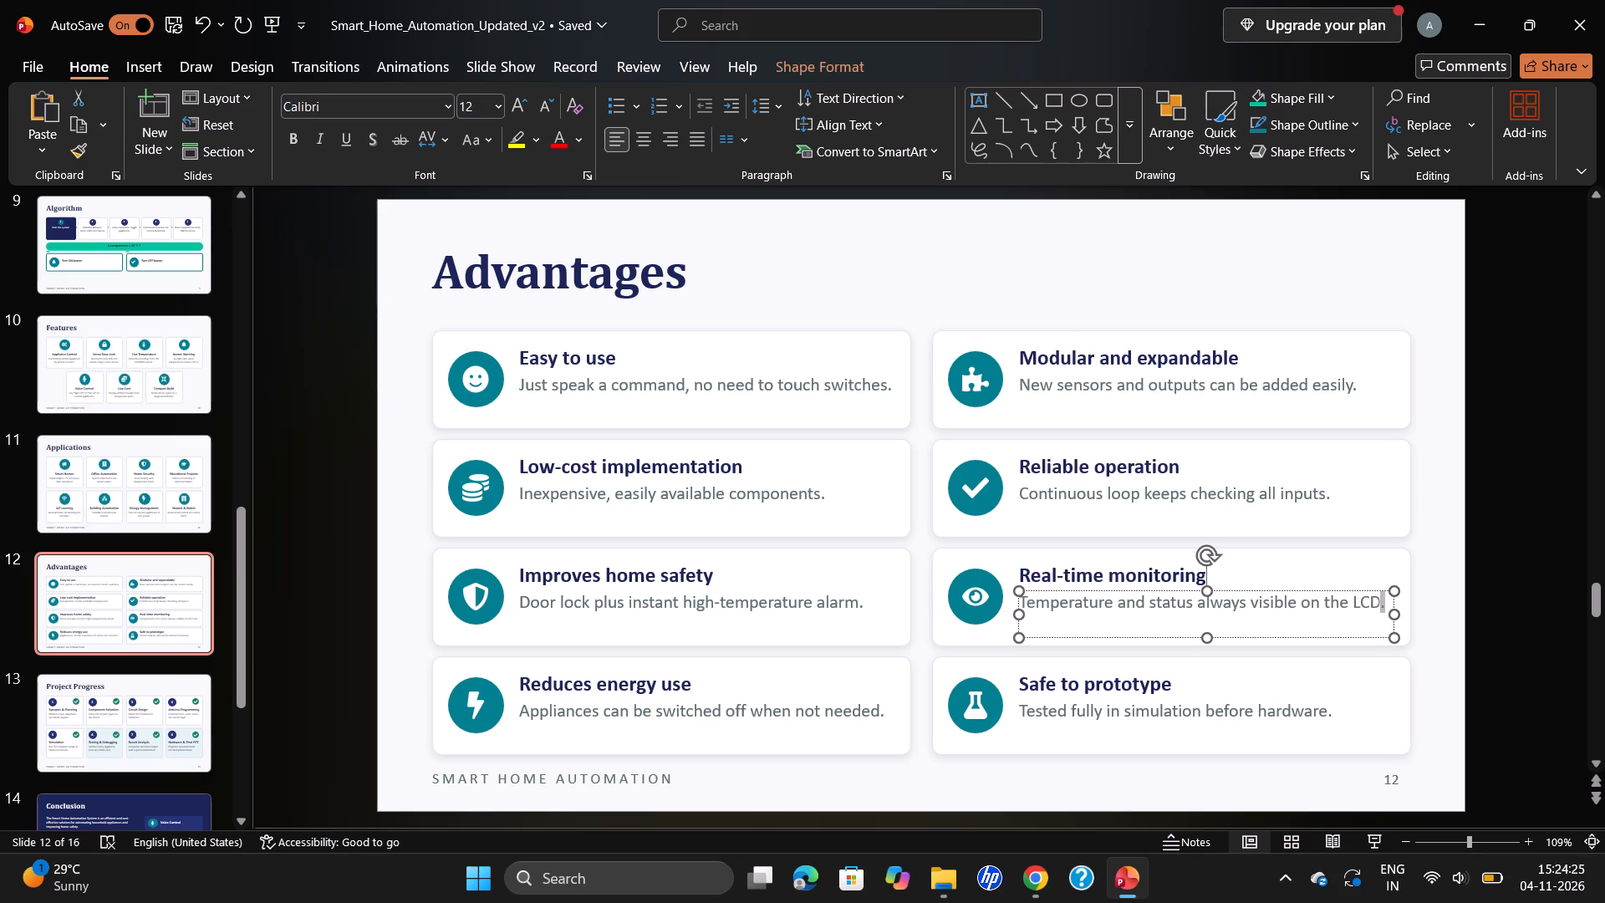
{"action": "left_click_drag", "start_coordinate": [1394, 602], "coordinate": [1388, 600]}
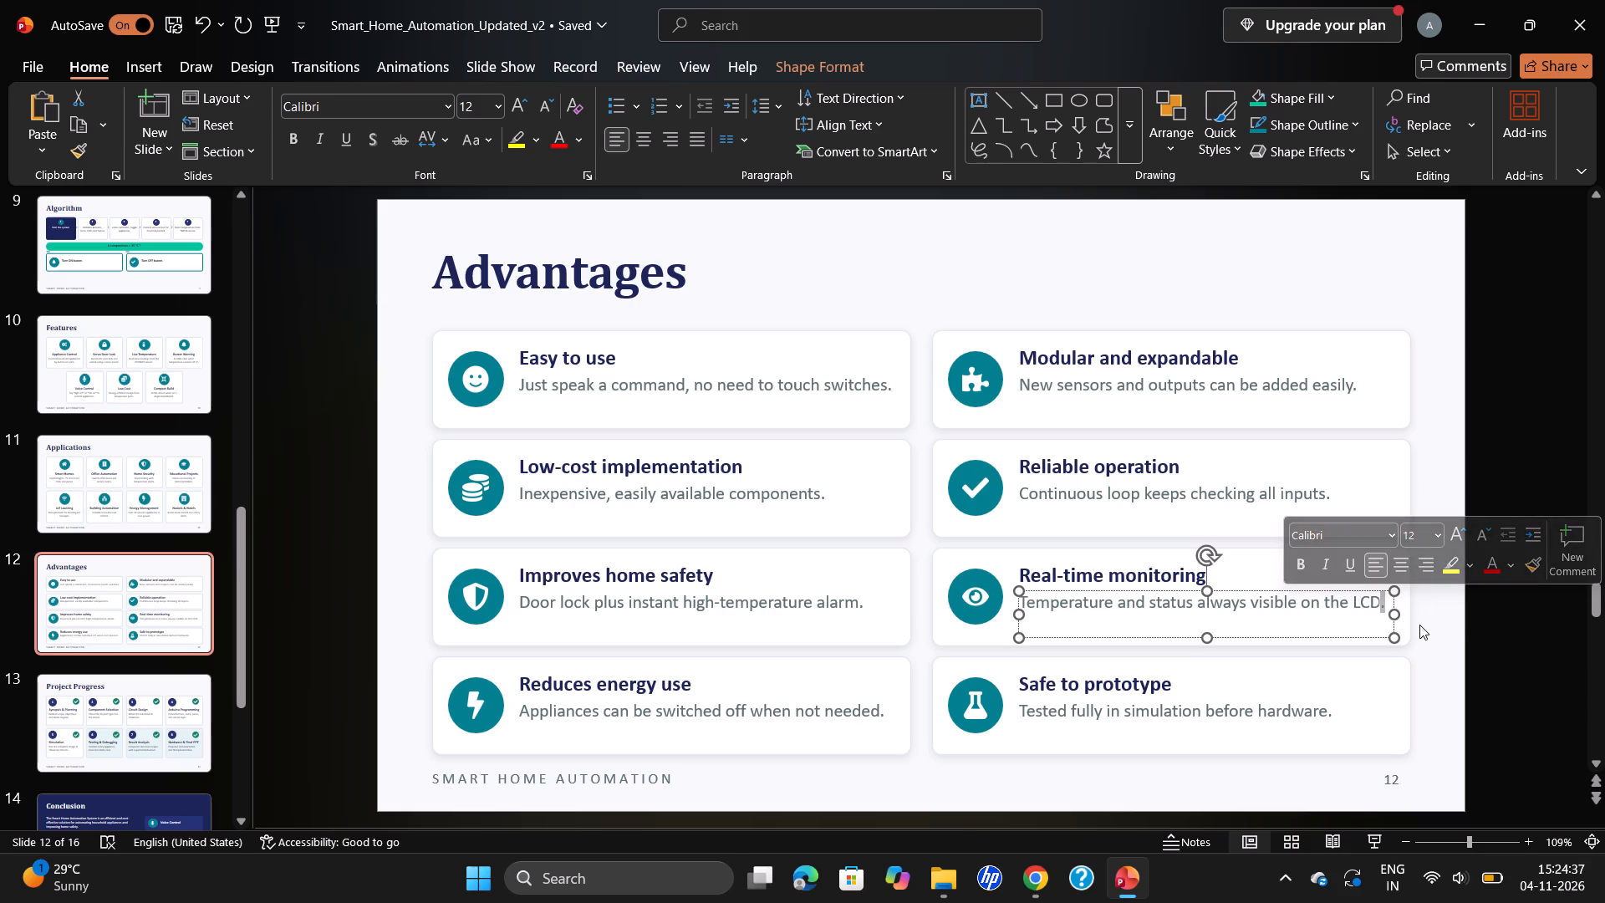
{"action": "left_click", "coordinate": [1419, 625]}
On the Advantages slide, delete the whole Real-time monitoring card, including its description, background, title, eye icon and circle.
{"action": "left_click", "coordinate": [1059, 630]}
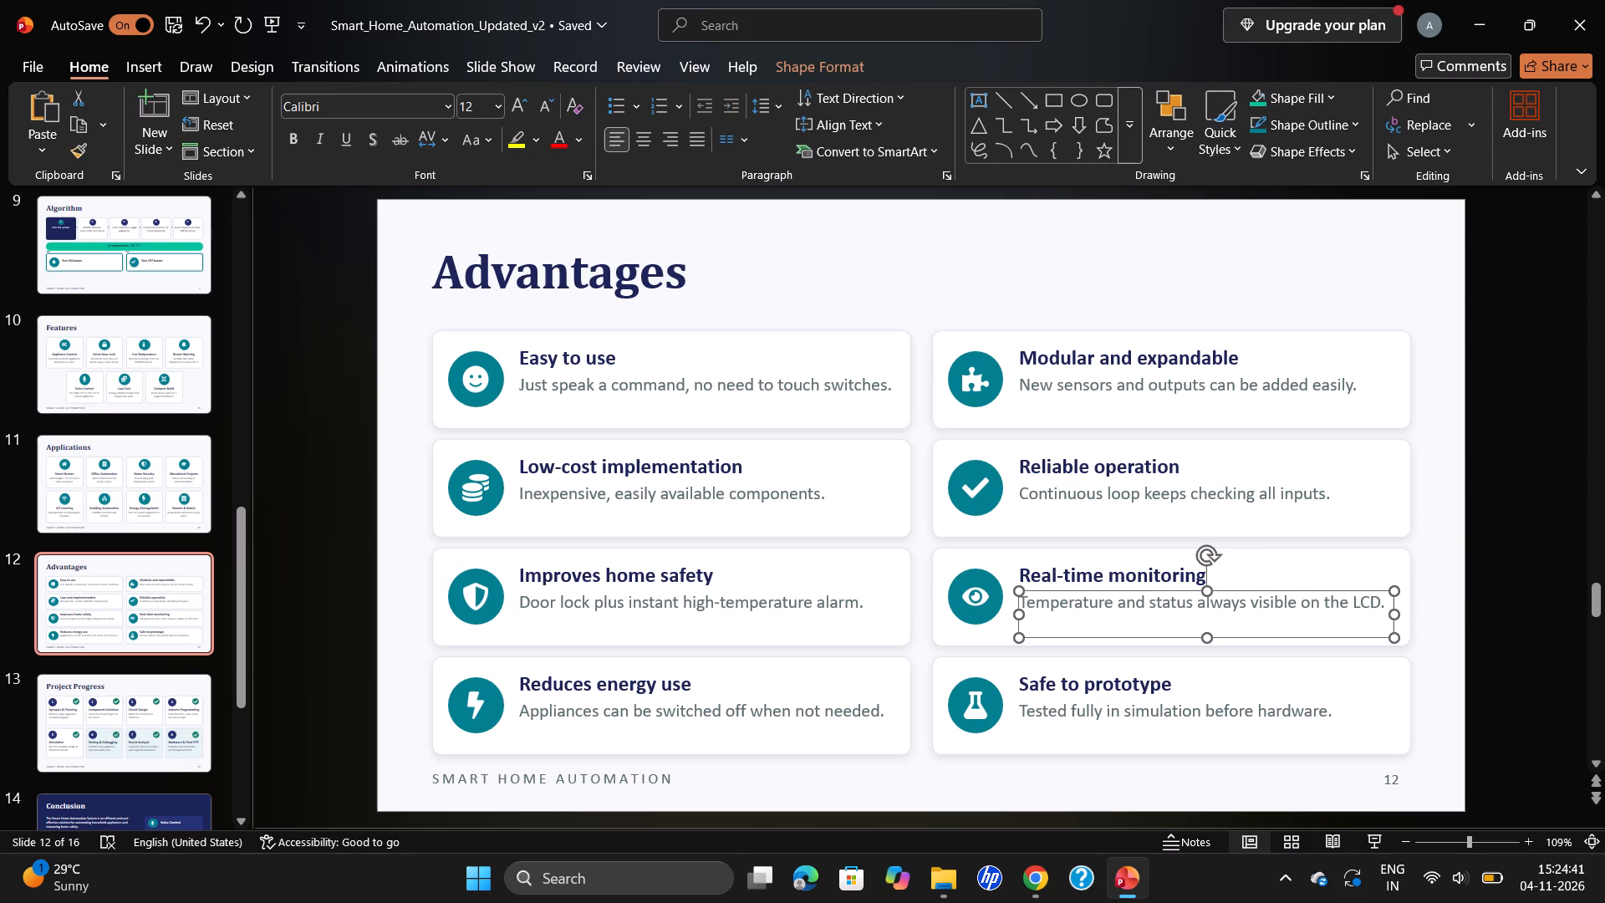
{"action": "key", "text": "BackSpace"}
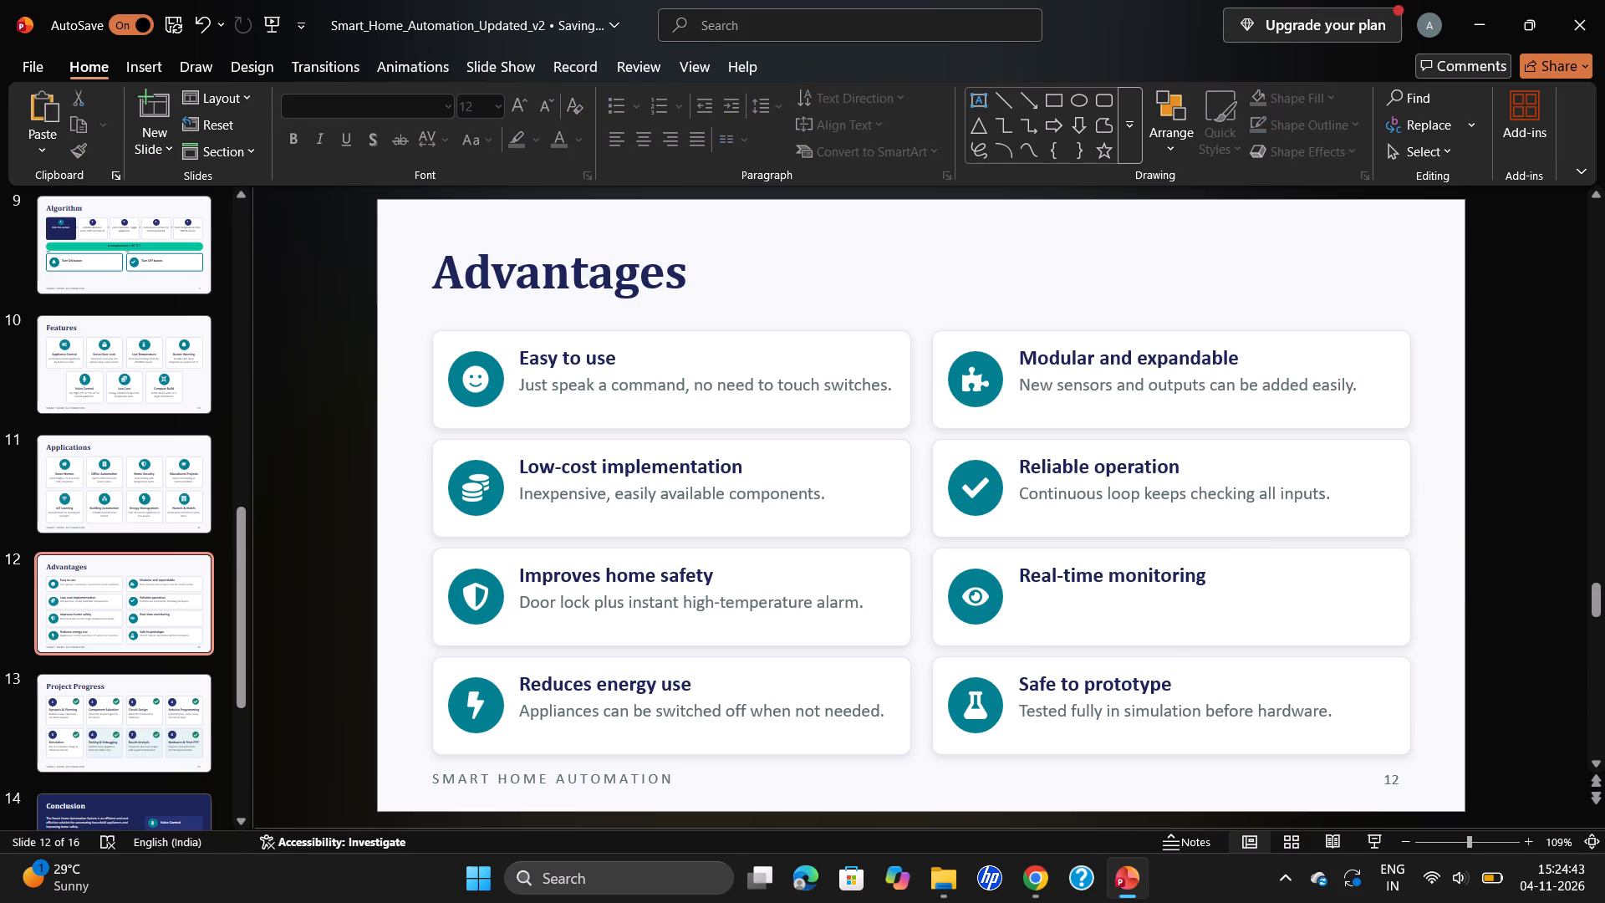
{"action": "left_click", "coordinate": [1243, 613]}
{"action": "key", "text": "BackSpace"}
{"action": "left_click", "coordinate": [1144, 574]}
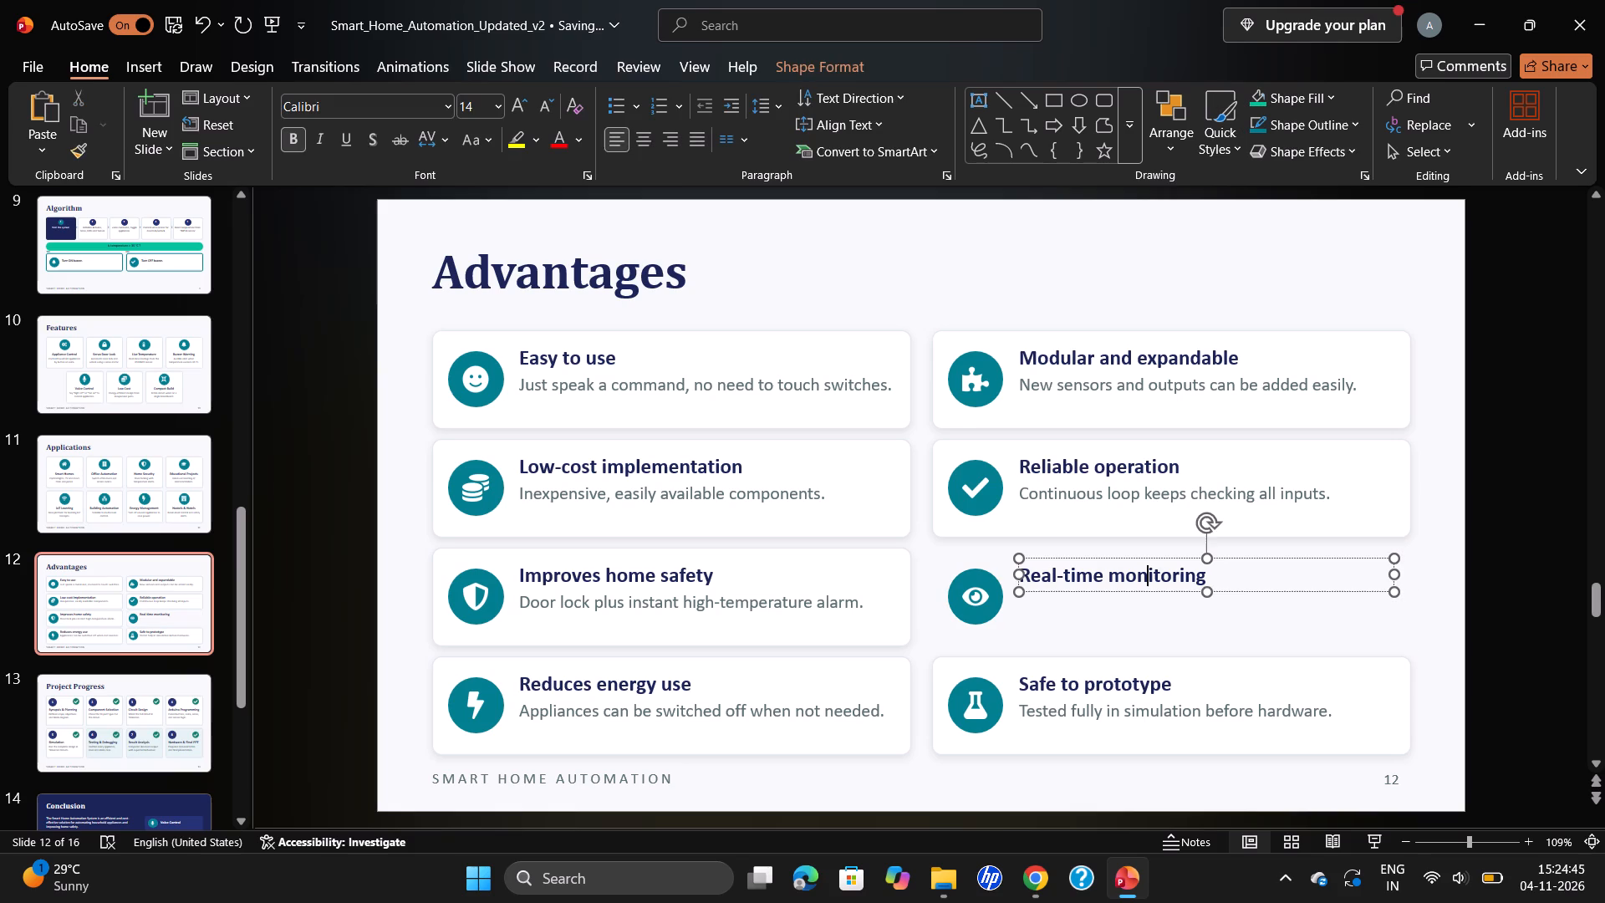
{"action": "key", "text": "BackSpace"}
{"action": "left_click", "coordinate": [1233, 577]}
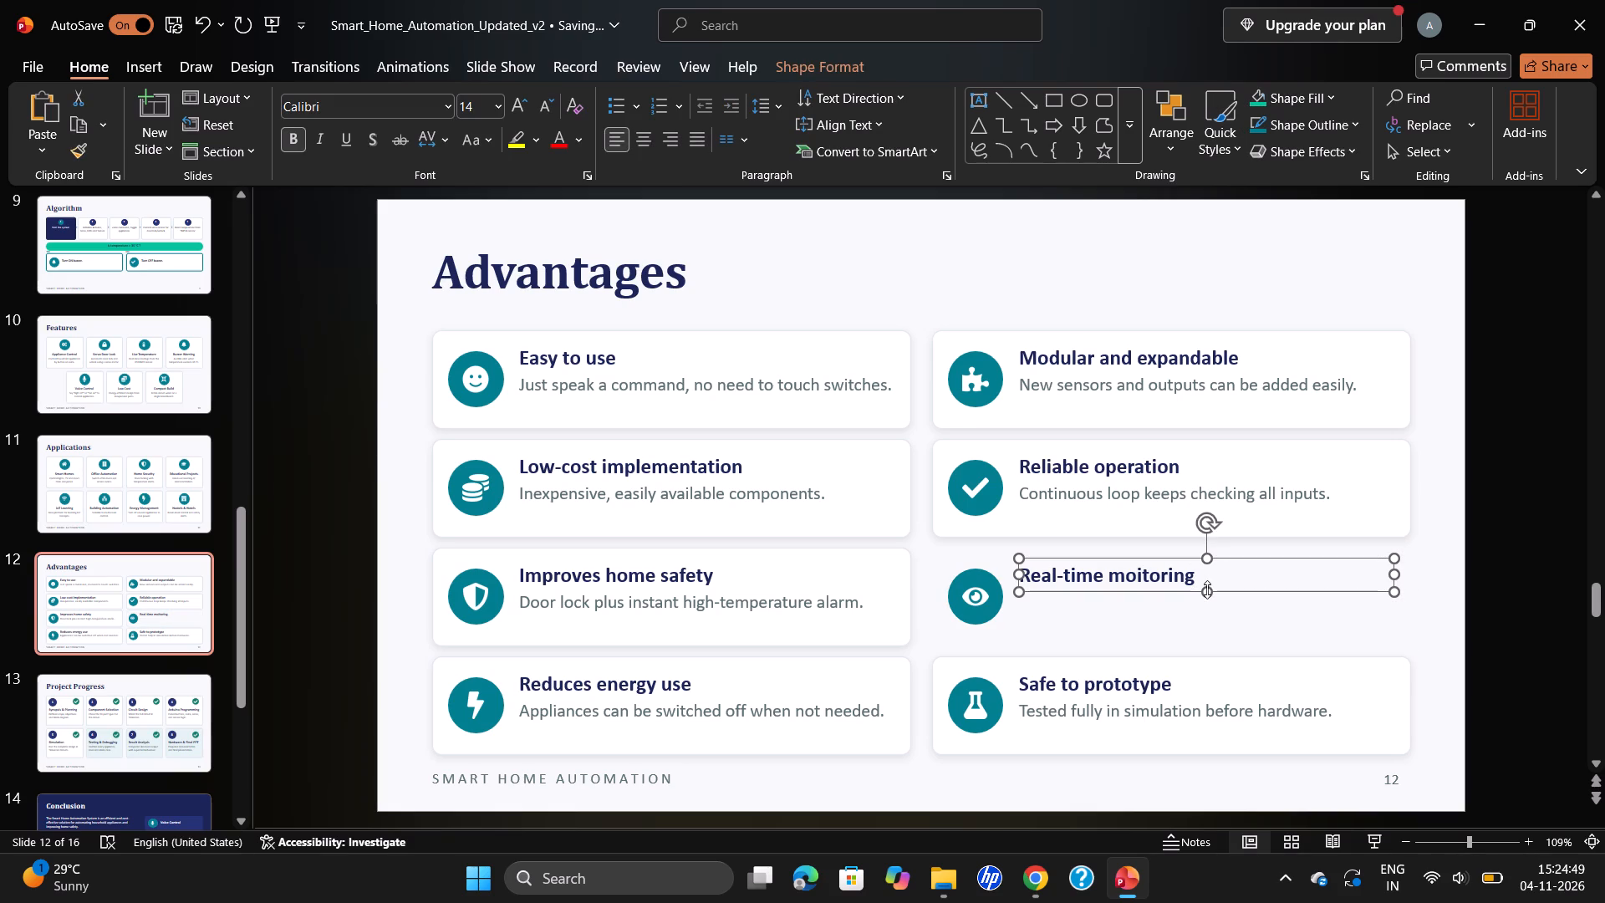
{"action": "left_click", "coordinate": [1207, 589]}
{"action": "key", "text": "BackSpace"}
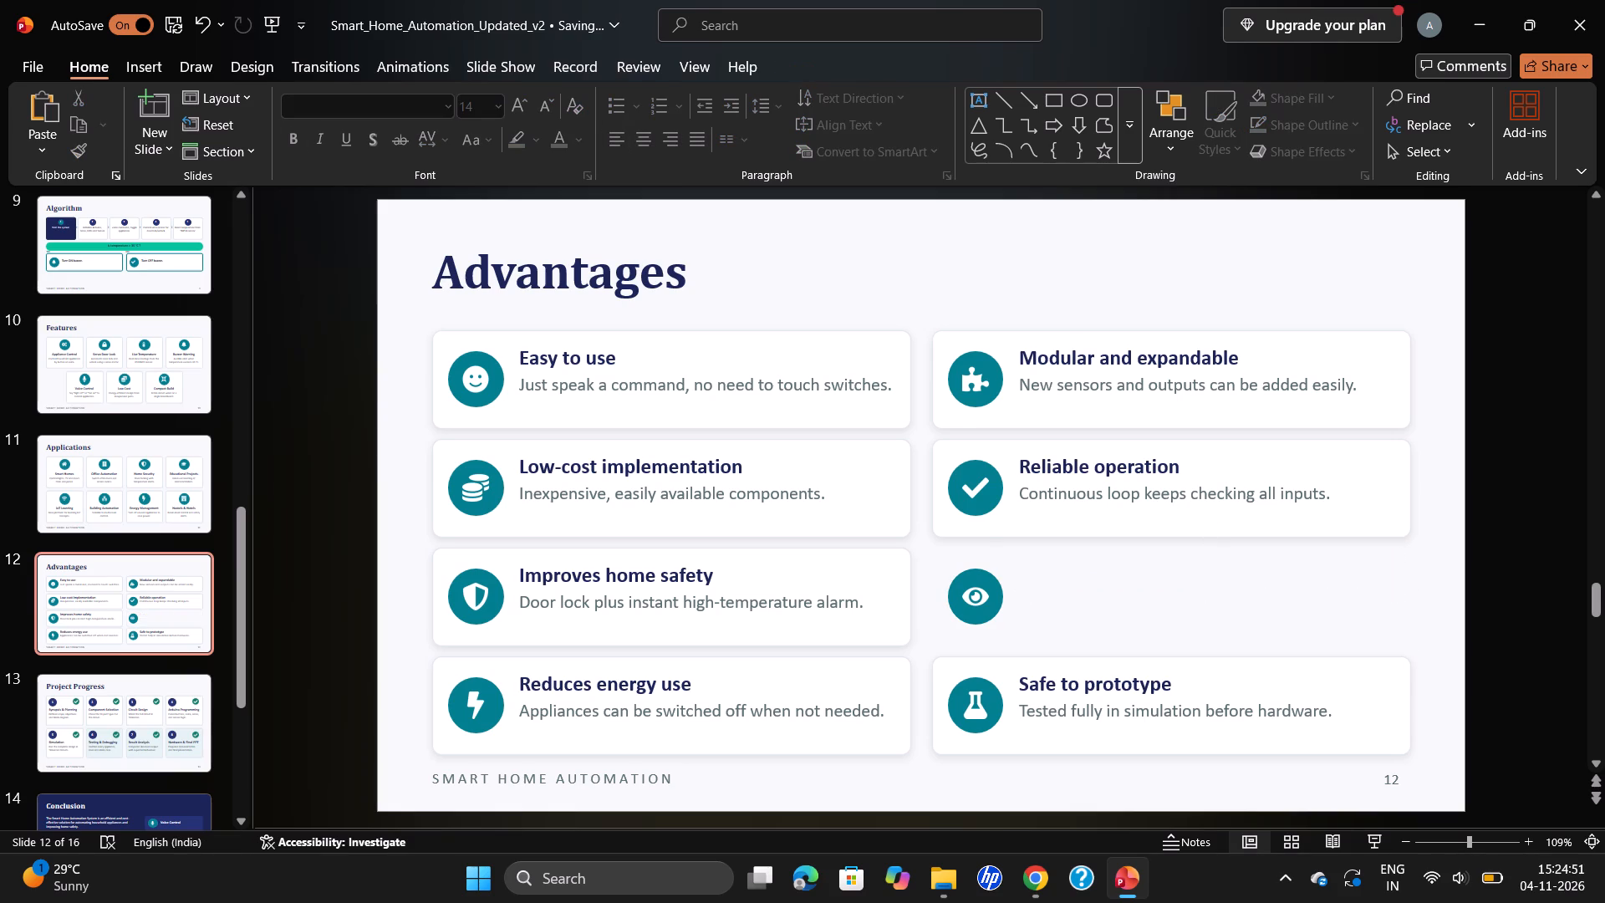
{"action": "left_click", "coordinate": [965, 584]}
{"action": "key", "text": "BackSpace"}
{"action": "left_click", "coordinate": [965, 584]}
{"action": "key", "text": "BackSpace"}
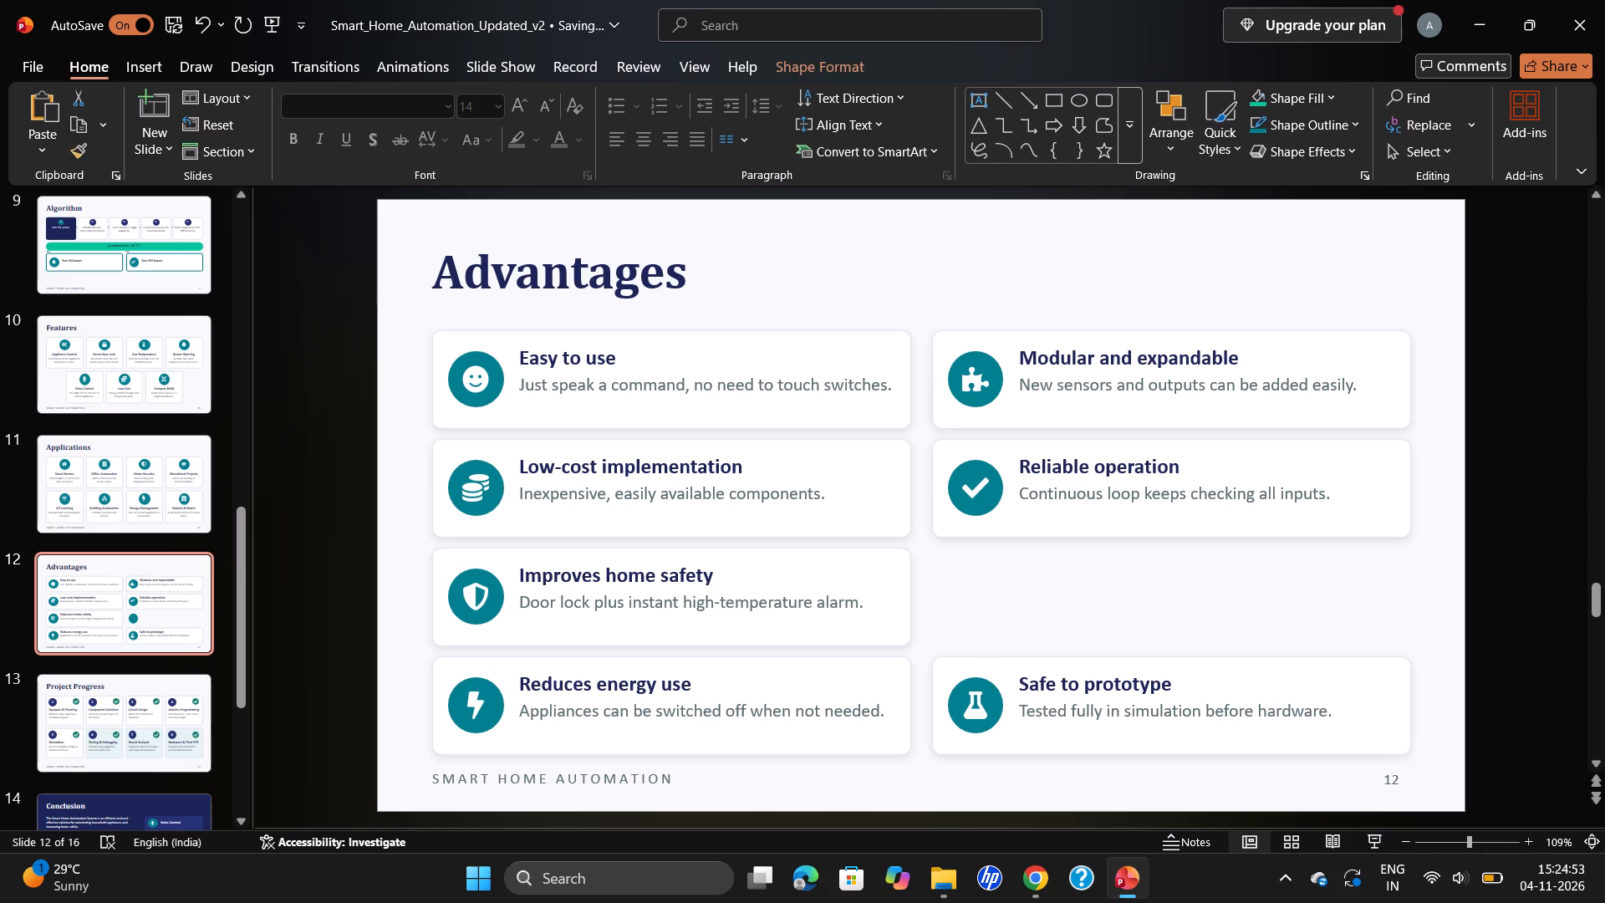
Move the Safe to prototype card's white background up into the empty slot directly below the Reliable operation card.
{"action": "left_click", "coordinate": [1288, 747]}
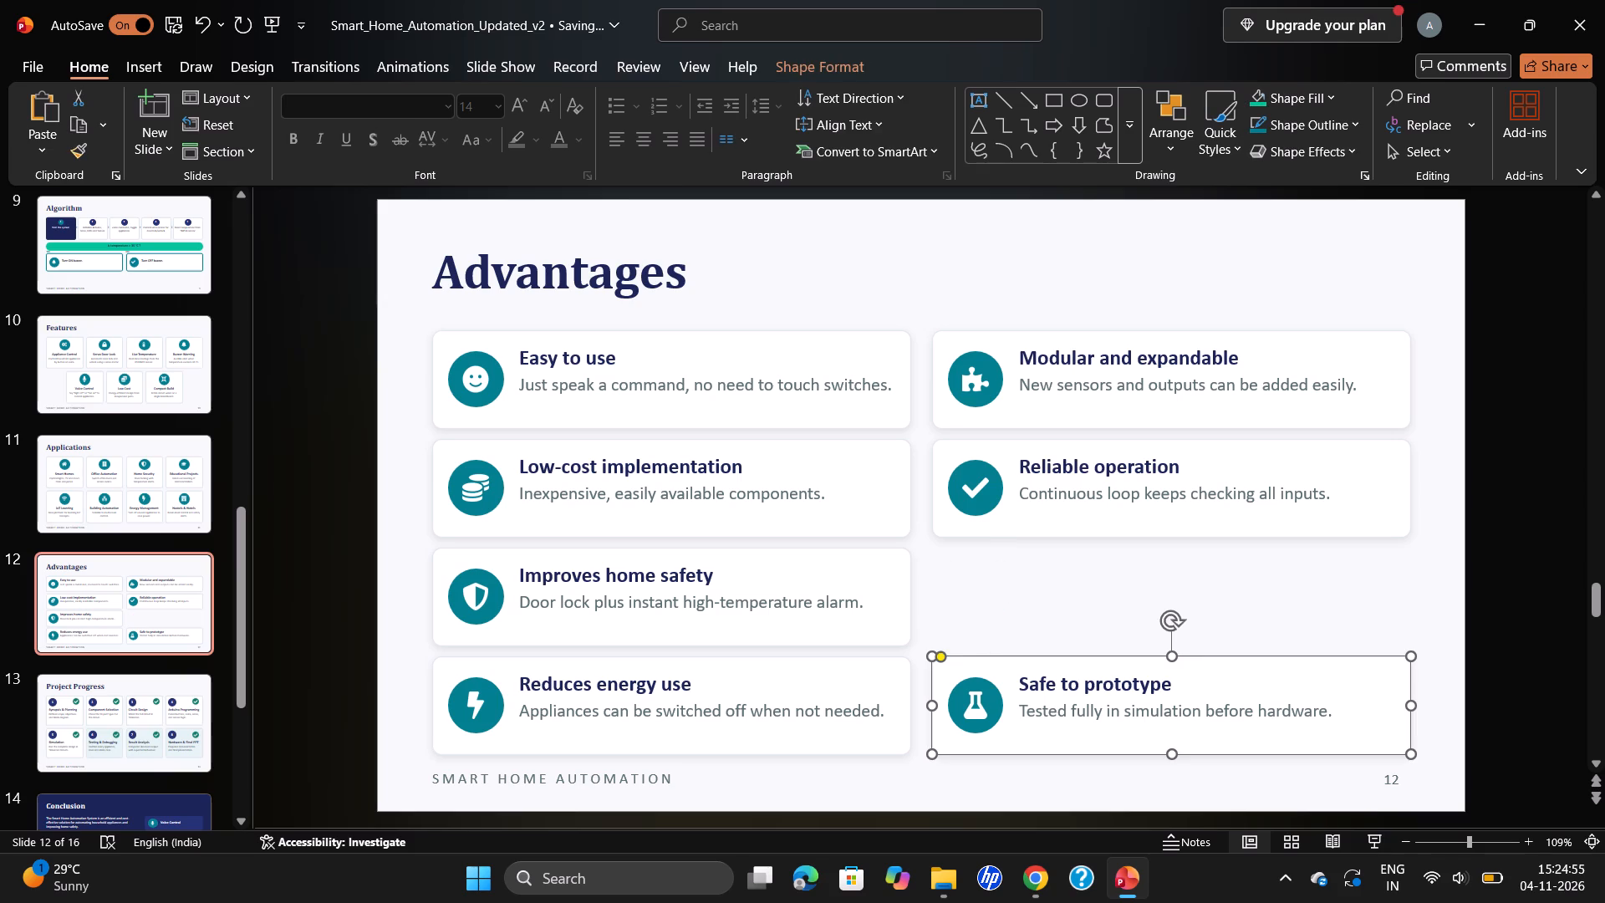
{"action": "left_click_drag", "start_coordinate": [1288, 747], "coordinate": [1295, 732]}
{"action": "left_click", "coordinate": [1295, 732]}
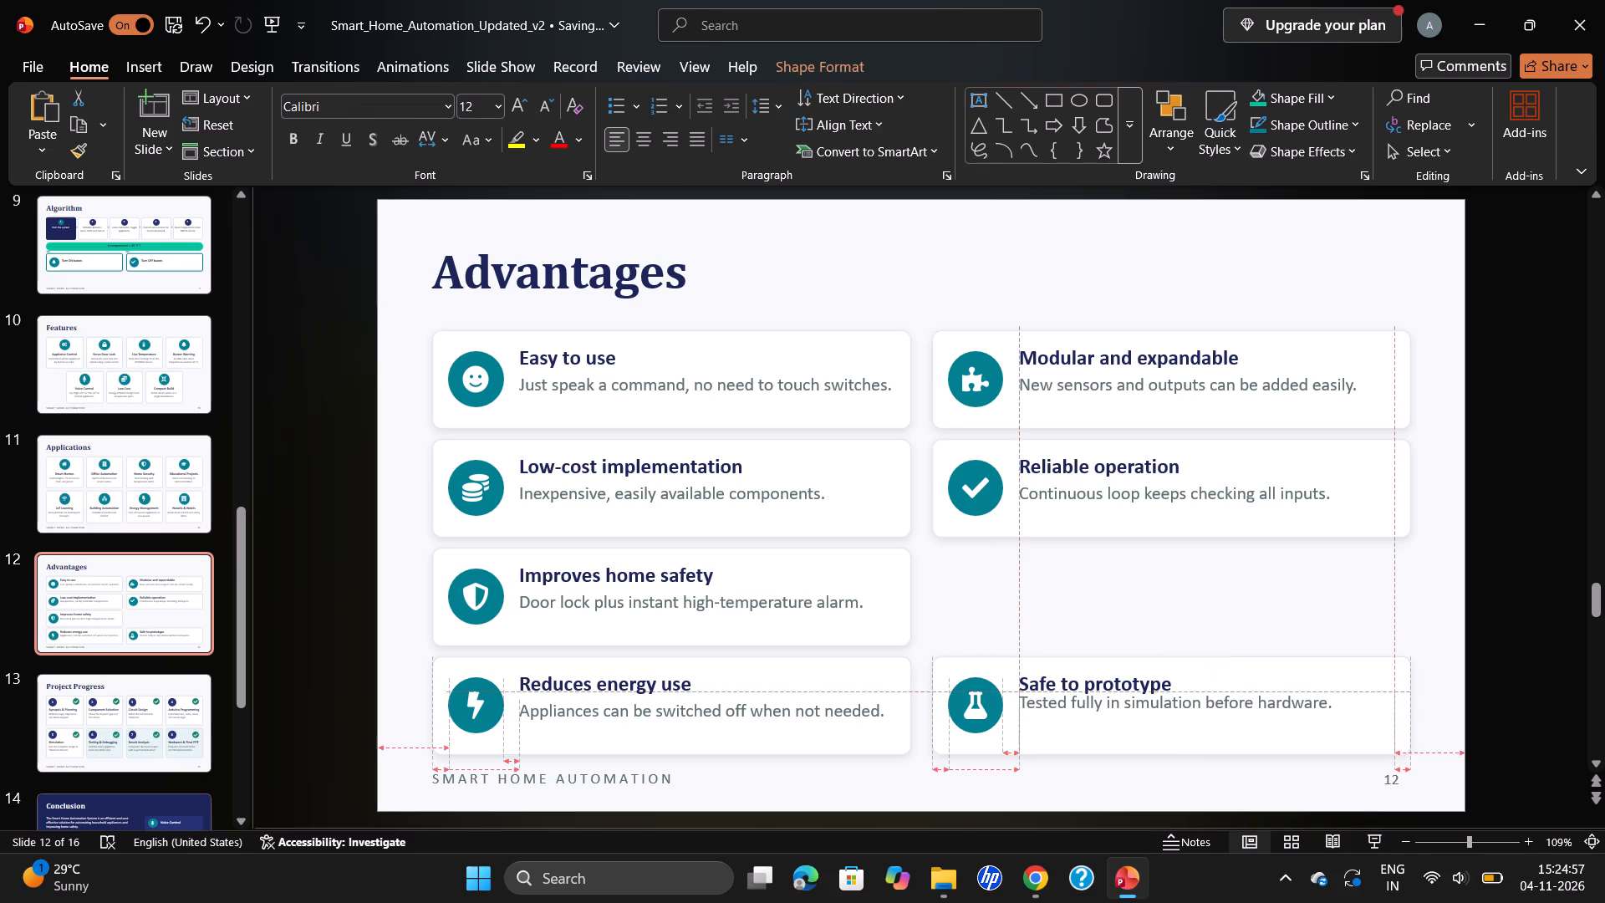
{"action": "left_click", "coordinate": [1369, 670]}
{"action": "left_click", "coordinate": [1409, 729]}
{"action": "left_click_drag", "start_coordinate": [1409, 729], "coordinate": [1405, 635]}
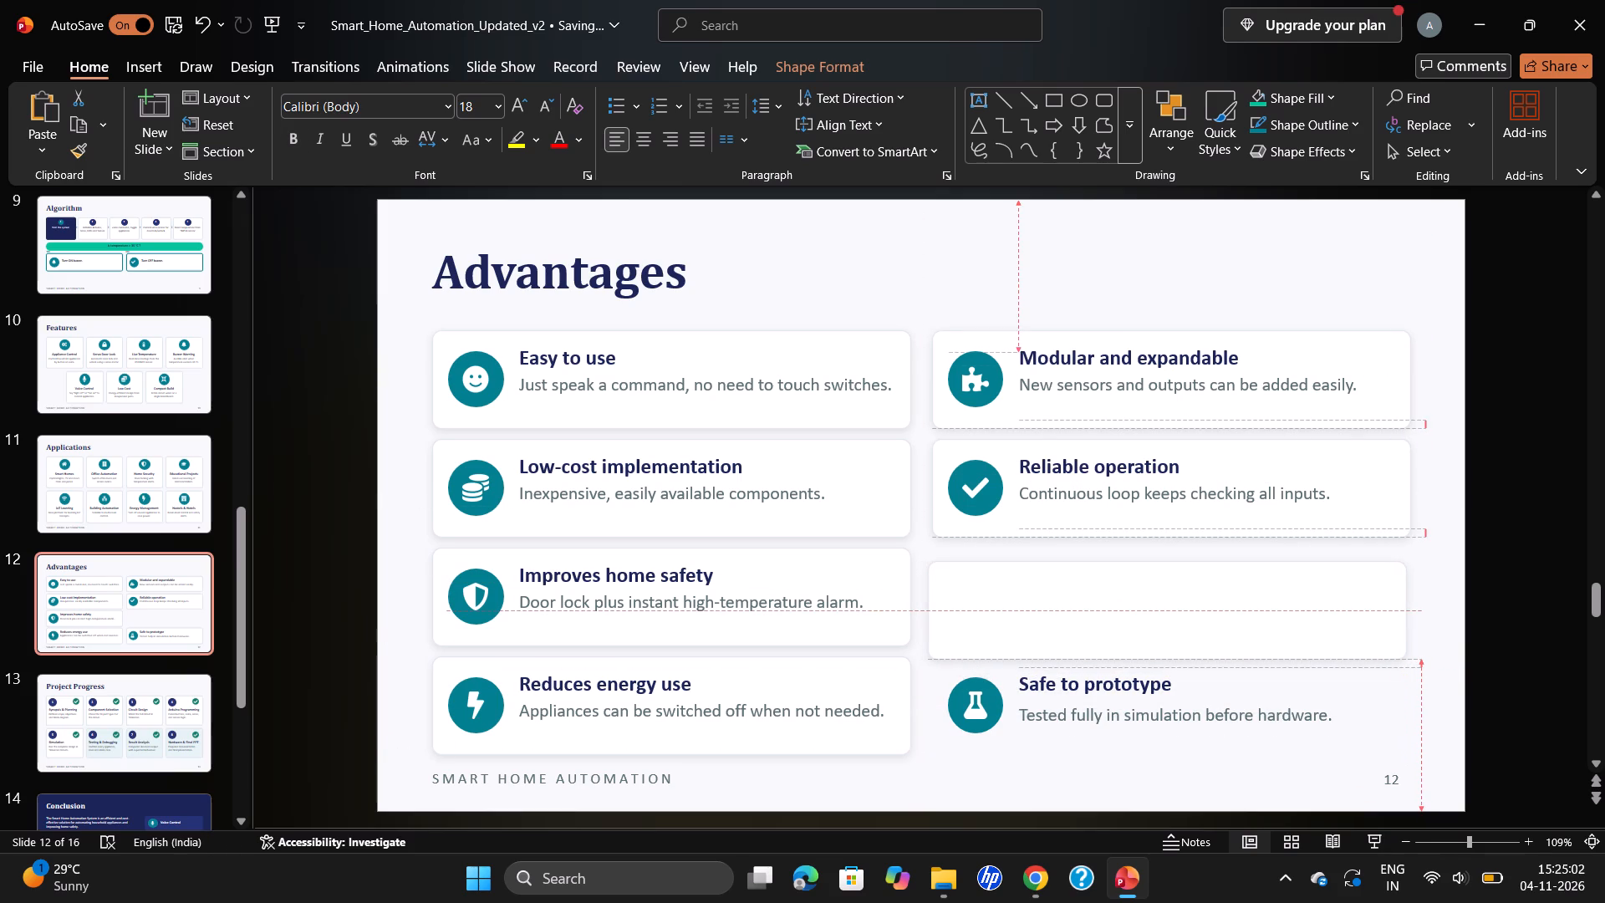
{"action": "left_click_drag", "start_coordinate": [1405, 635], "coordinate": [1409, 622]}
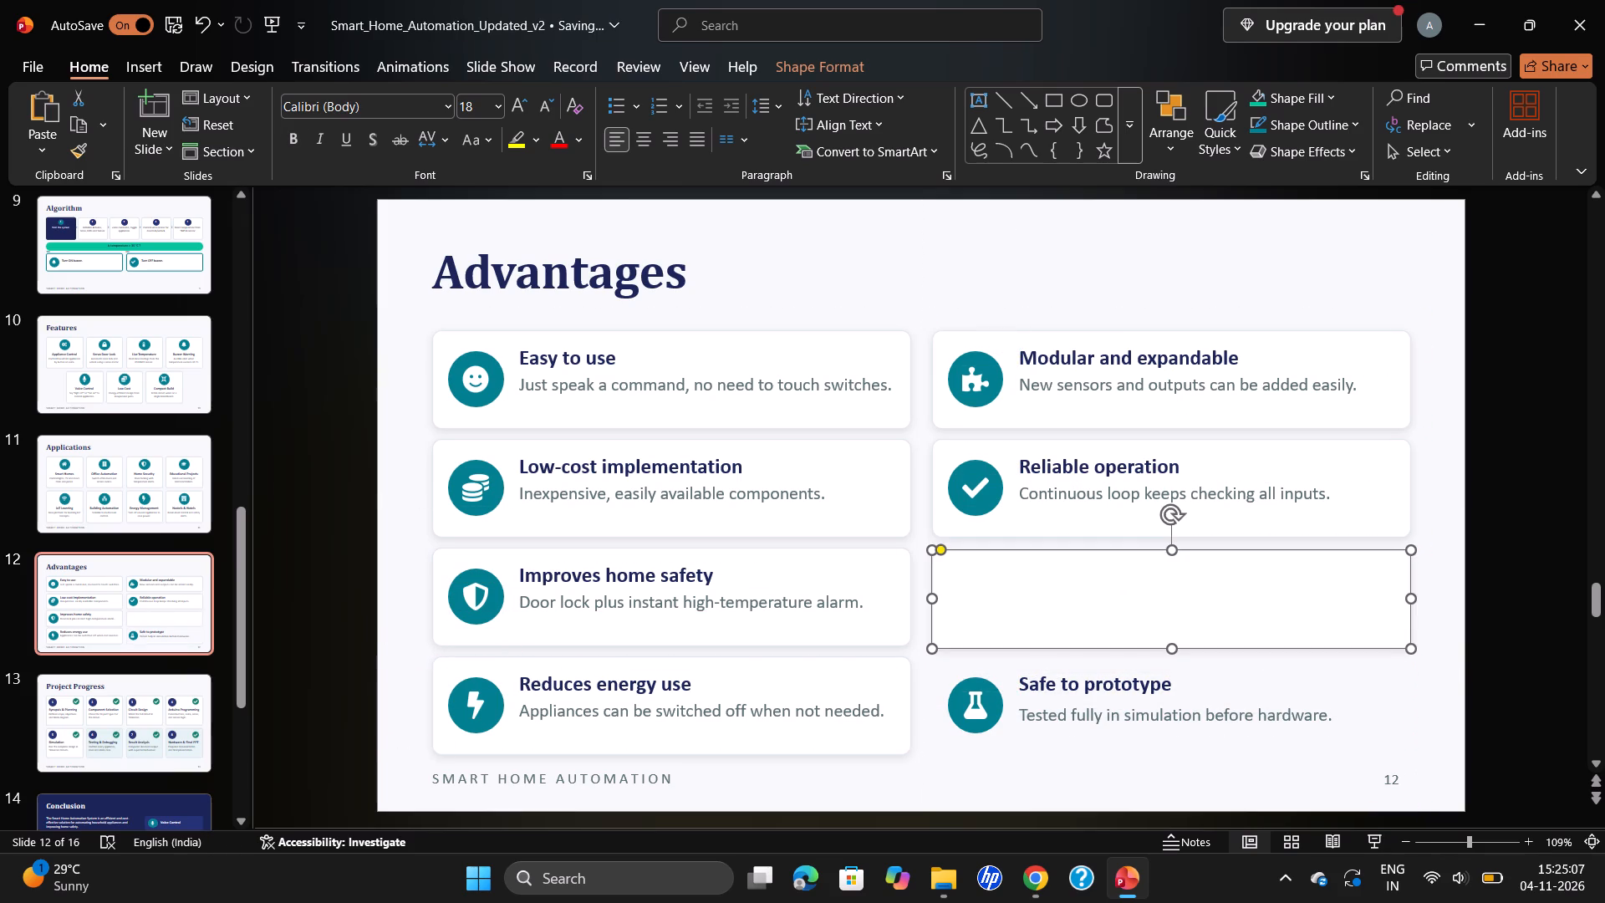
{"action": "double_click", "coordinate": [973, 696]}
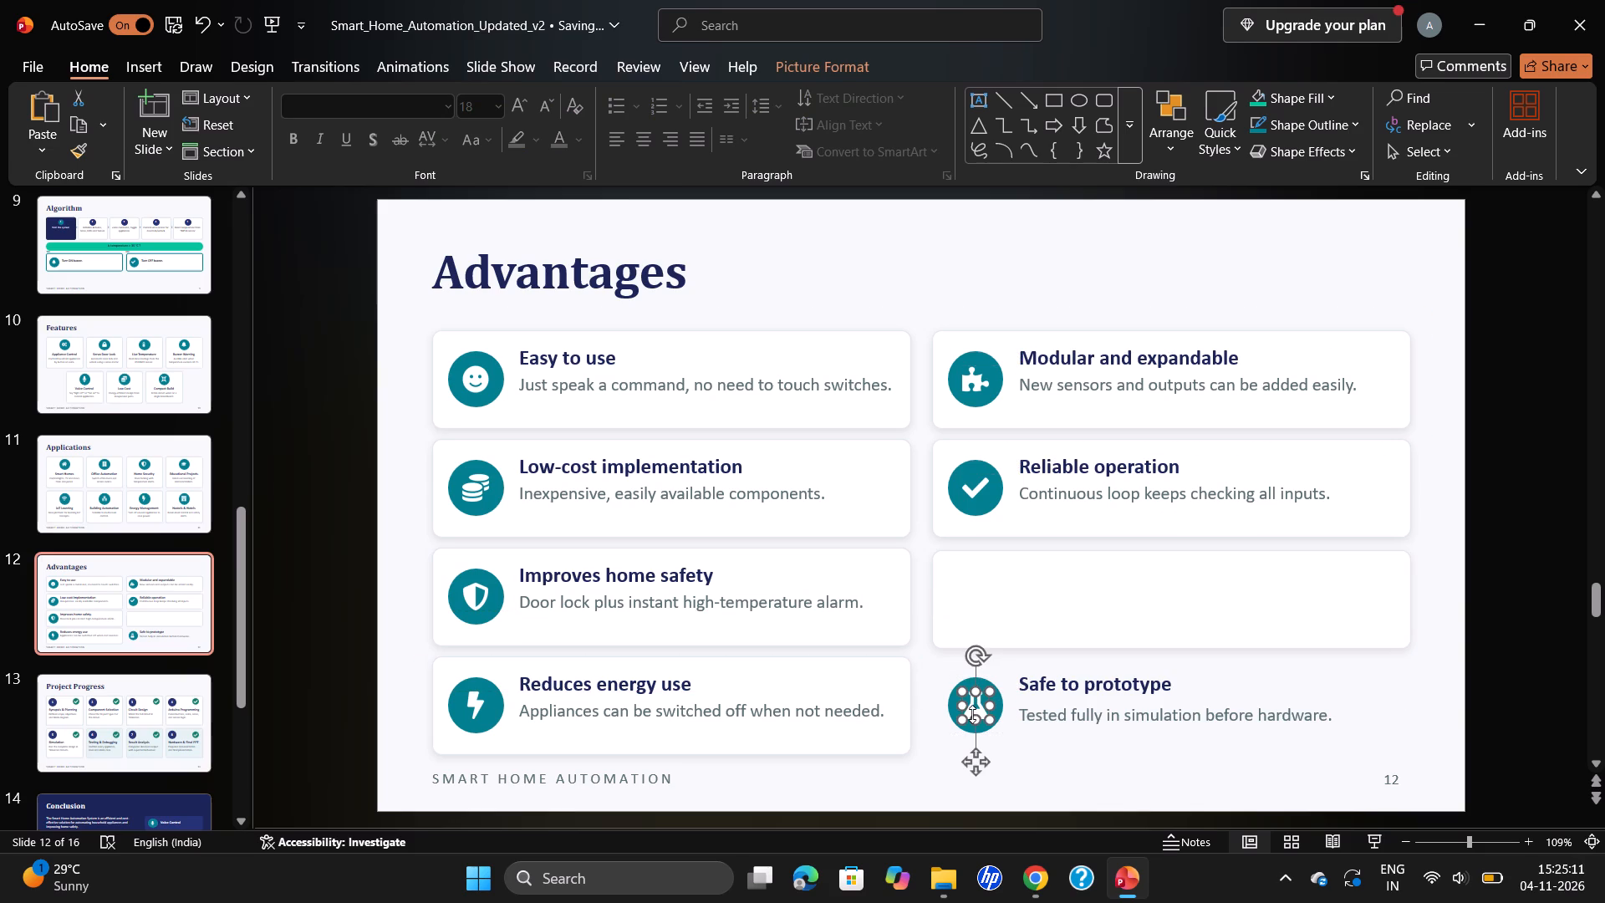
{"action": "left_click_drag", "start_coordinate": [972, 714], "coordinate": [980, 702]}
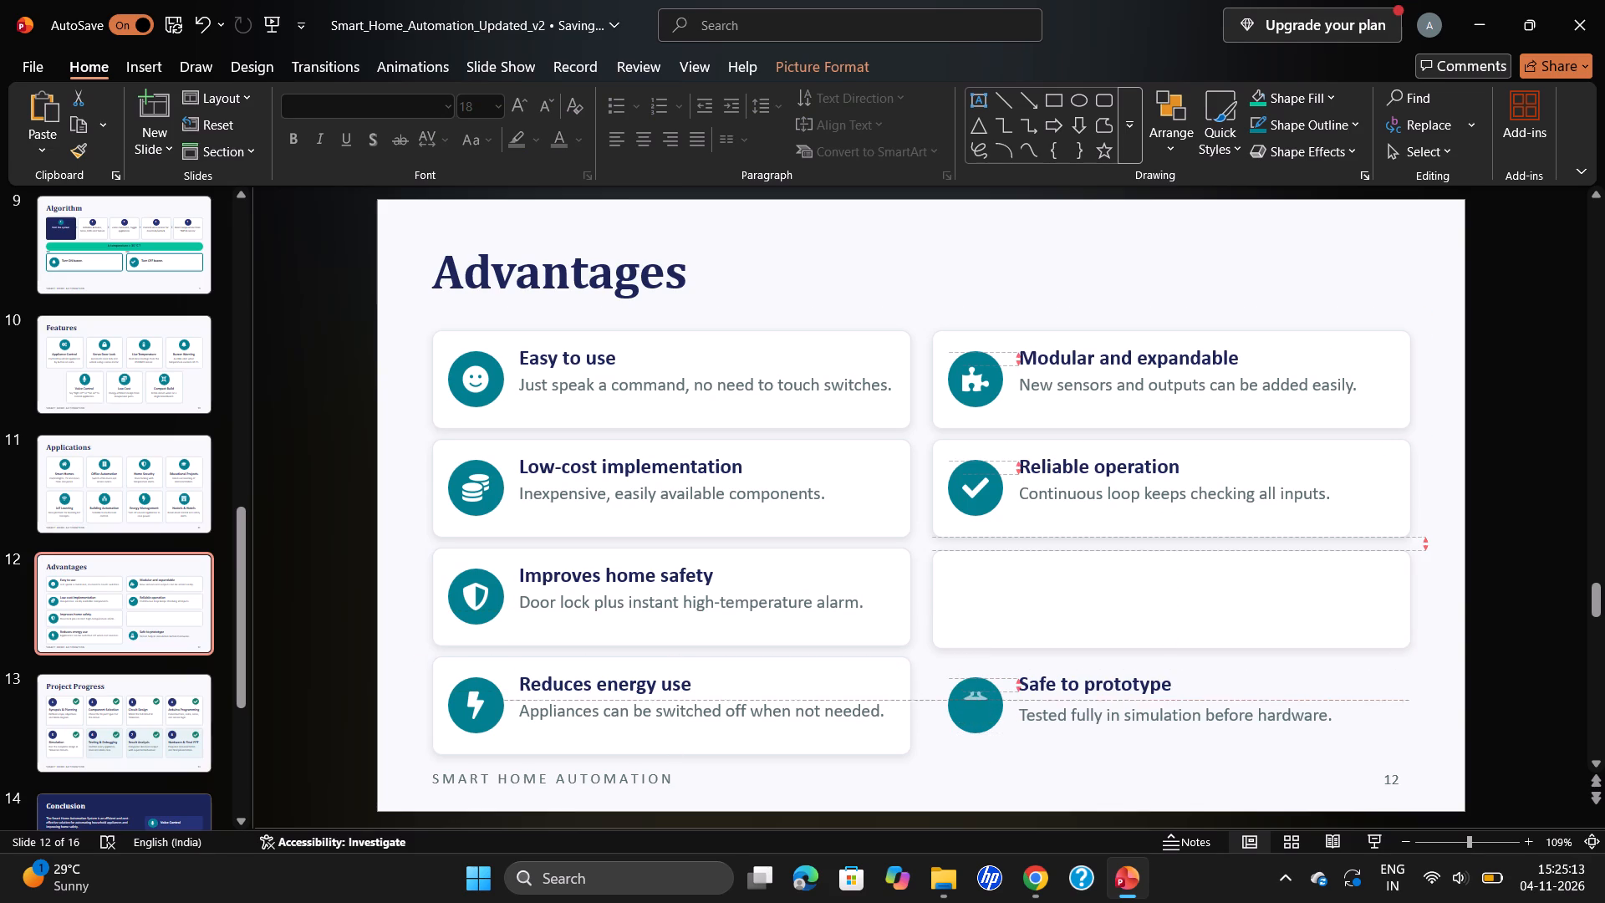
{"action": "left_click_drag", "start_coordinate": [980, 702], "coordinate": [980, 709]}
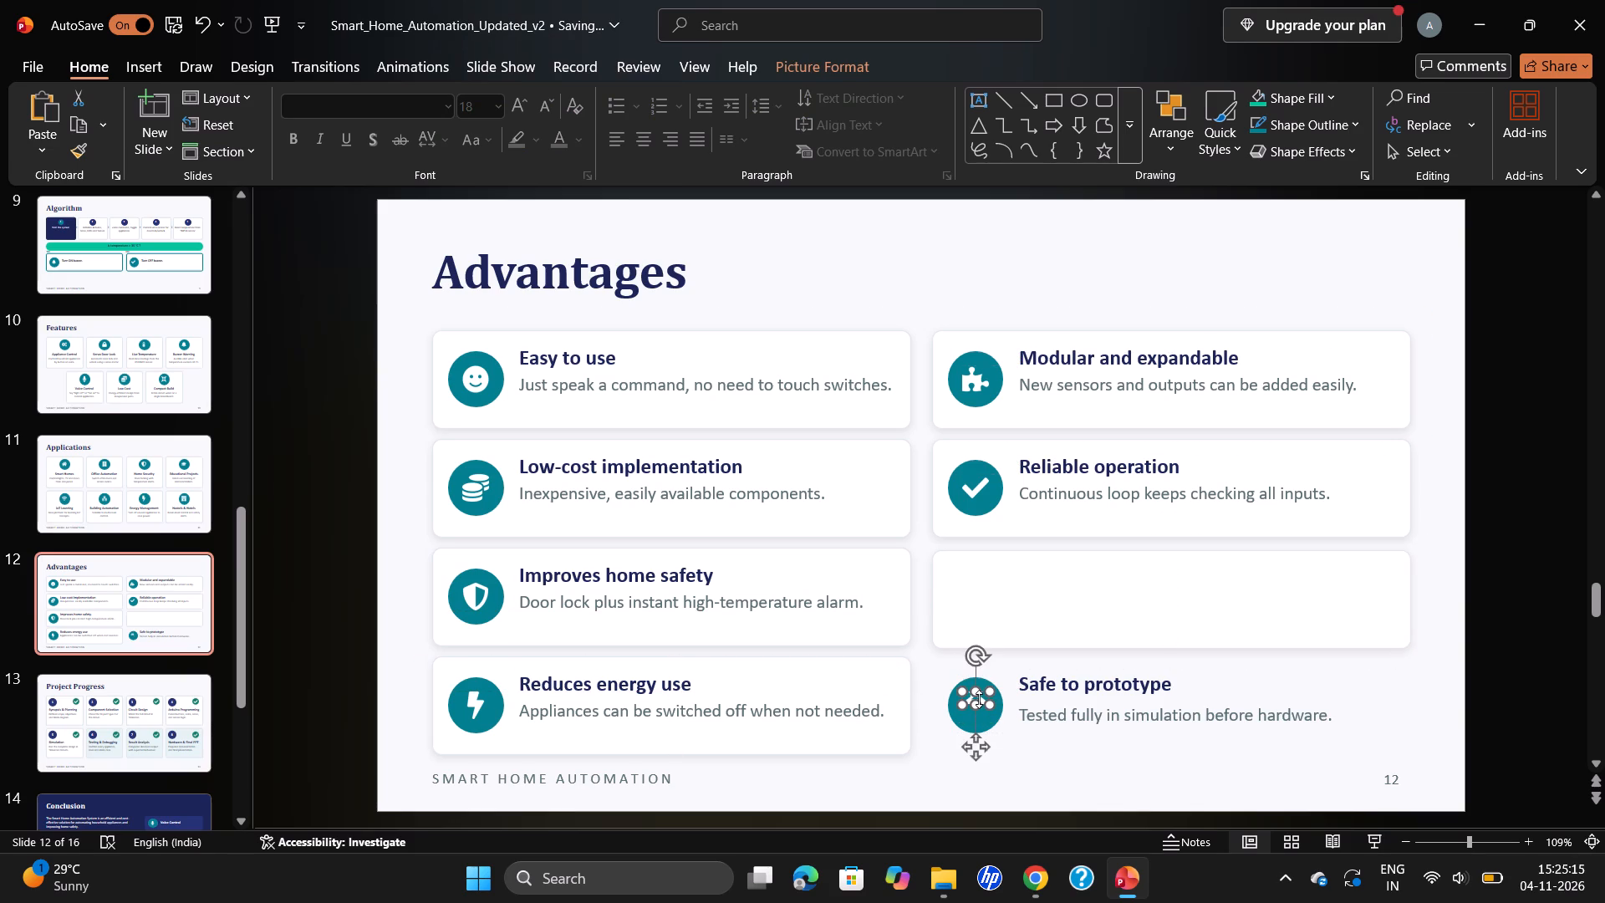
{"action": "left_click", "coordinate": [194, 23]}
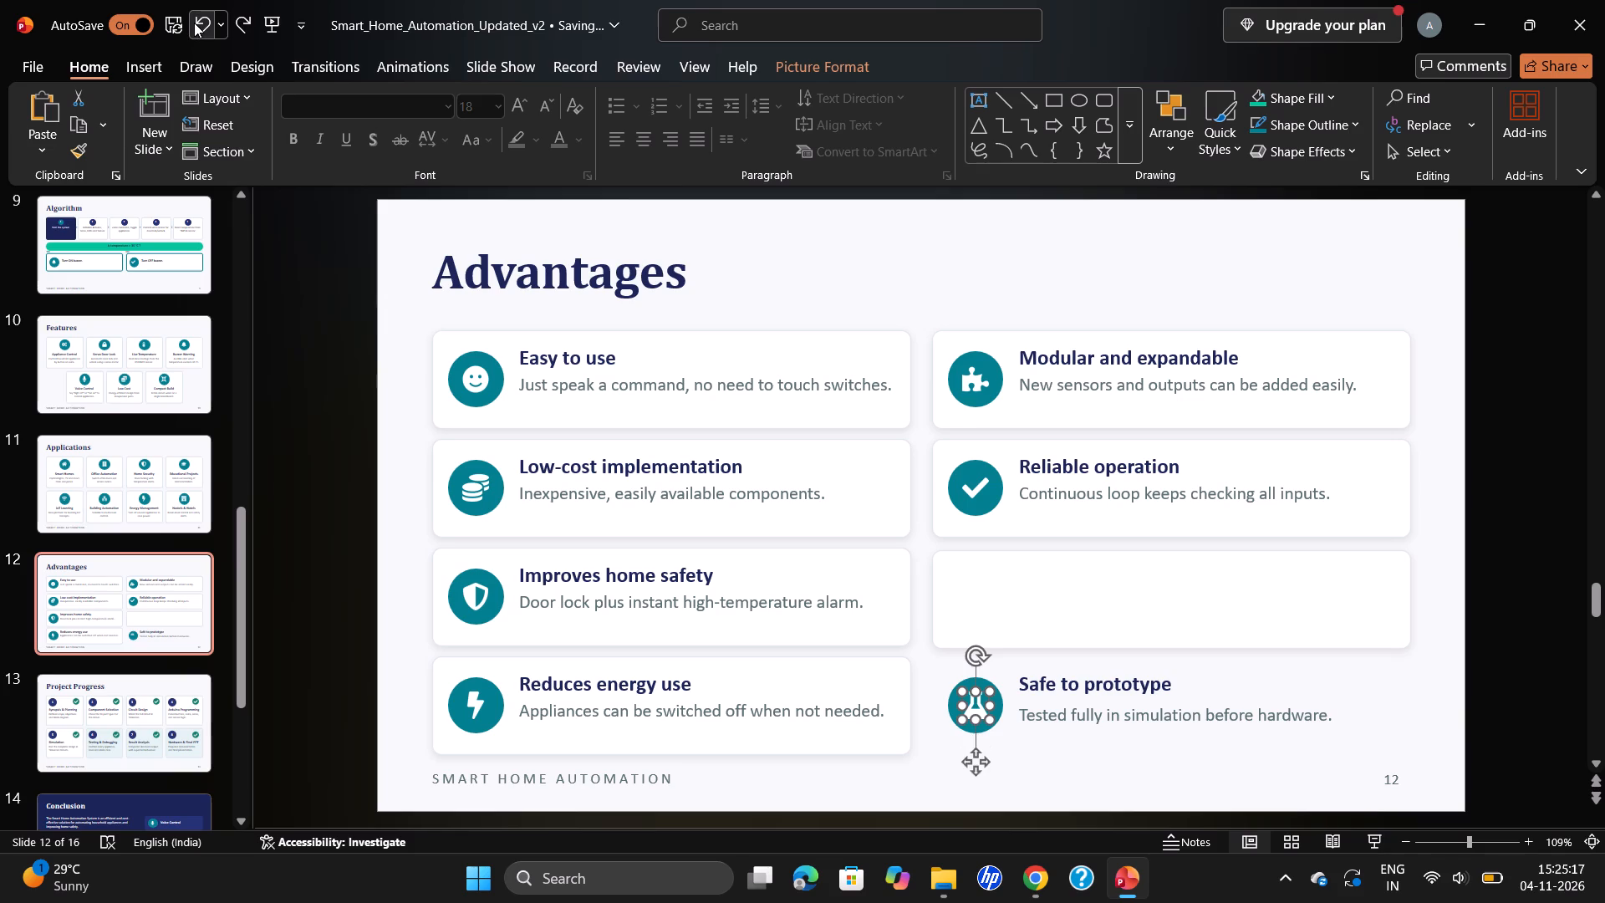
Move the flask icon and its teal circle up into the relocated white card below Reliable operation.
{"action": "left_click", "coordinate": [1100, 727]}
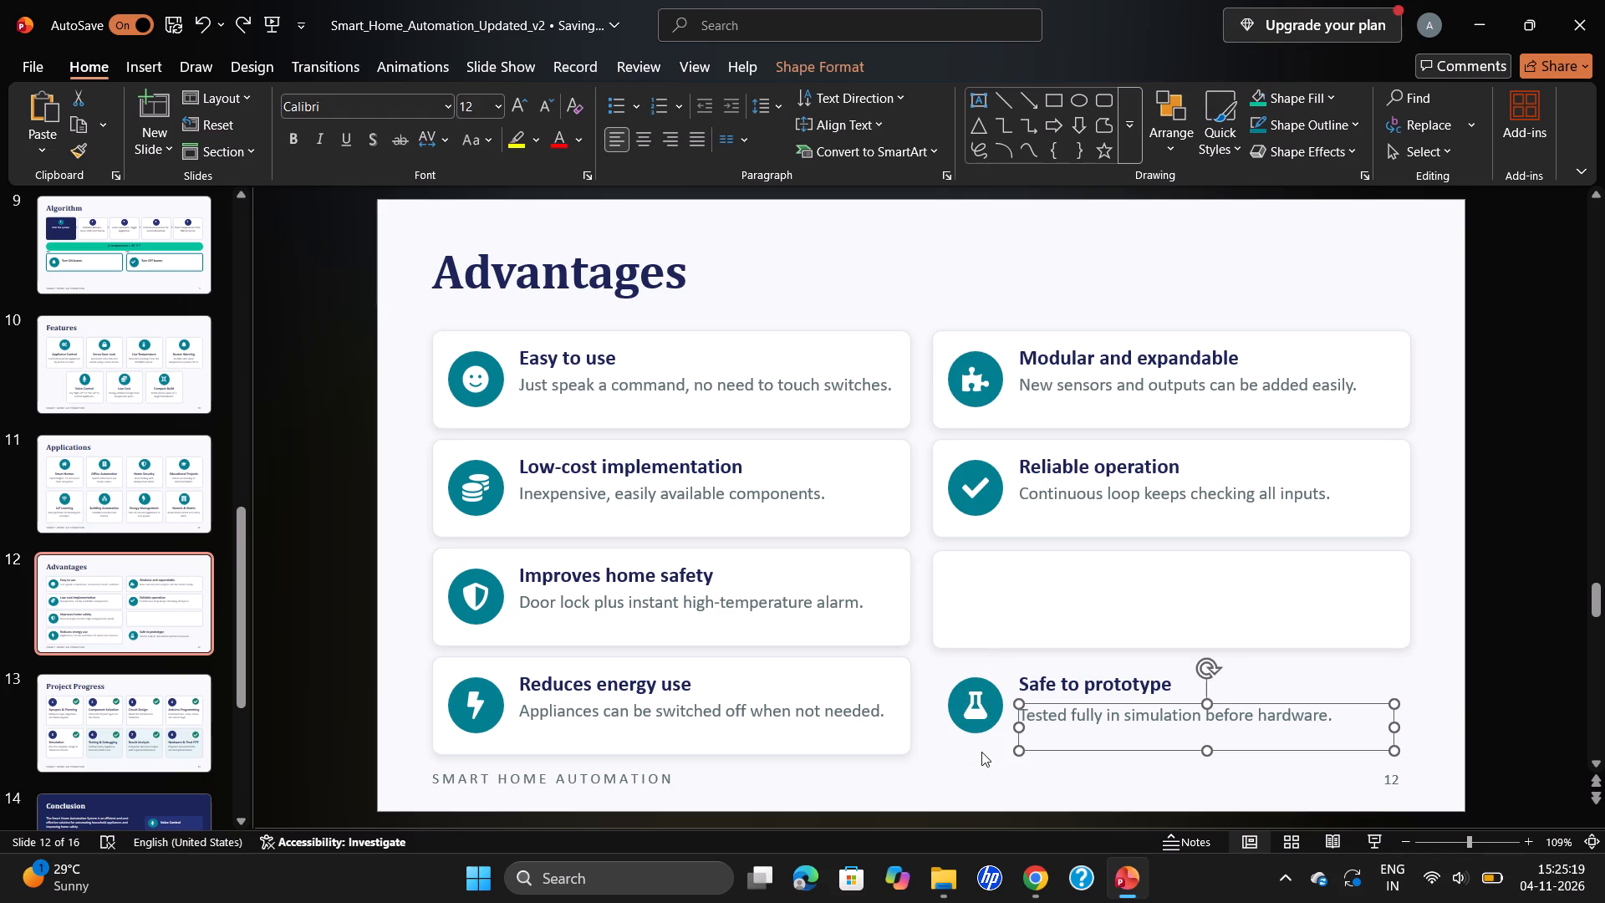
{"action": "left_click", "coordinate": [981, 751]}
{"action": "left_click", "coordinate": [996, 712]}
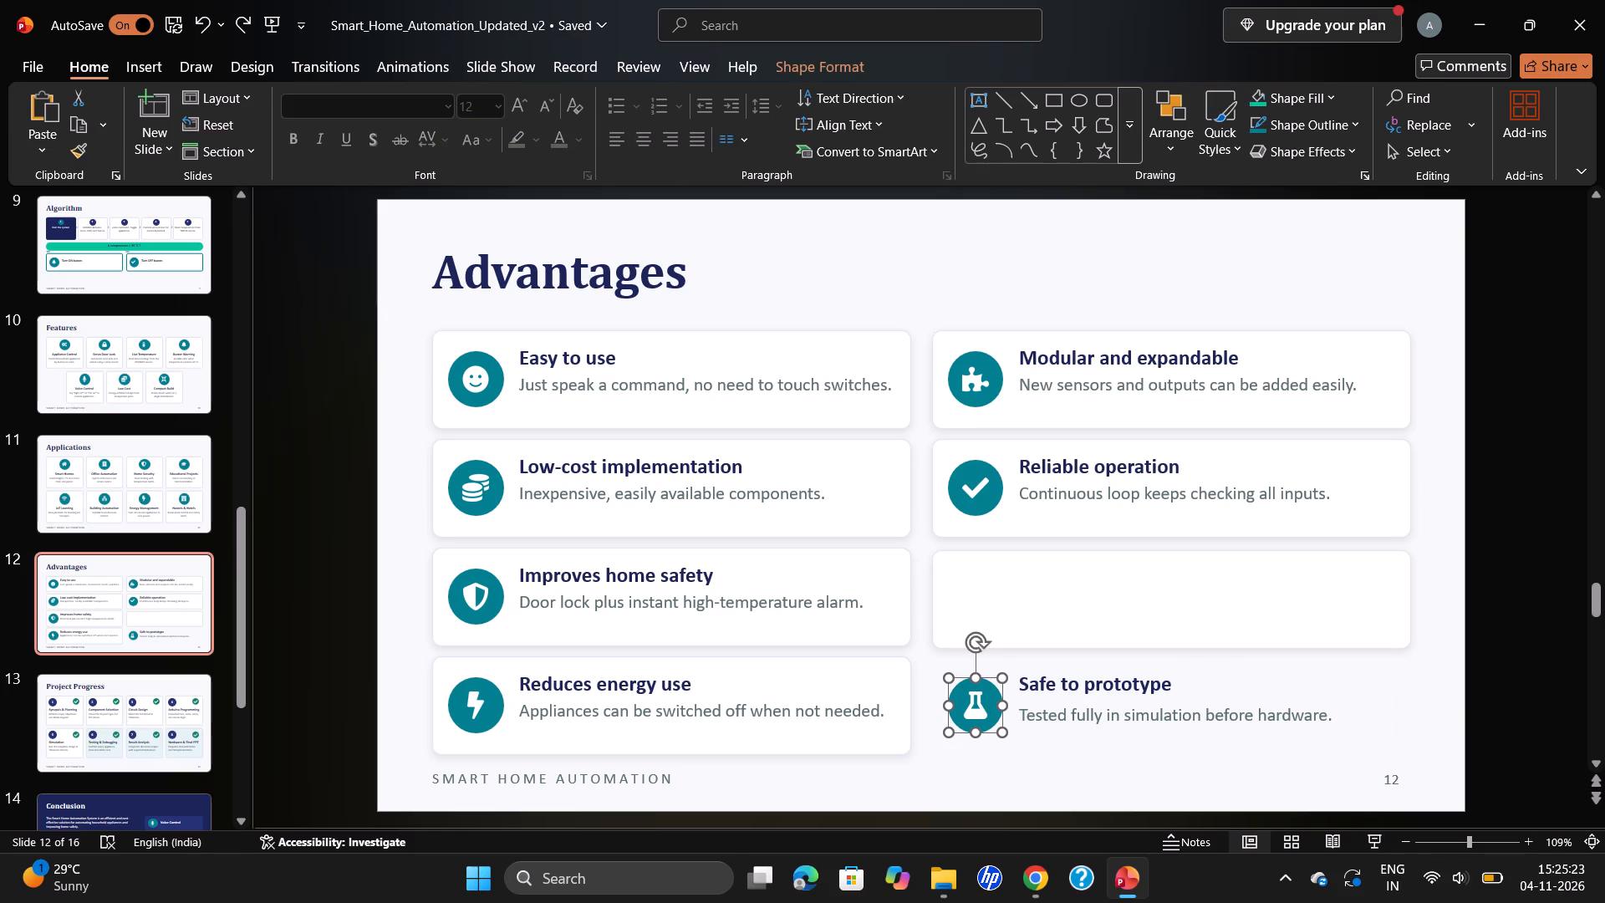
{"action": "left_click_drag", "start_coordinate": [976, 706], "coordinate": [976, 588]}
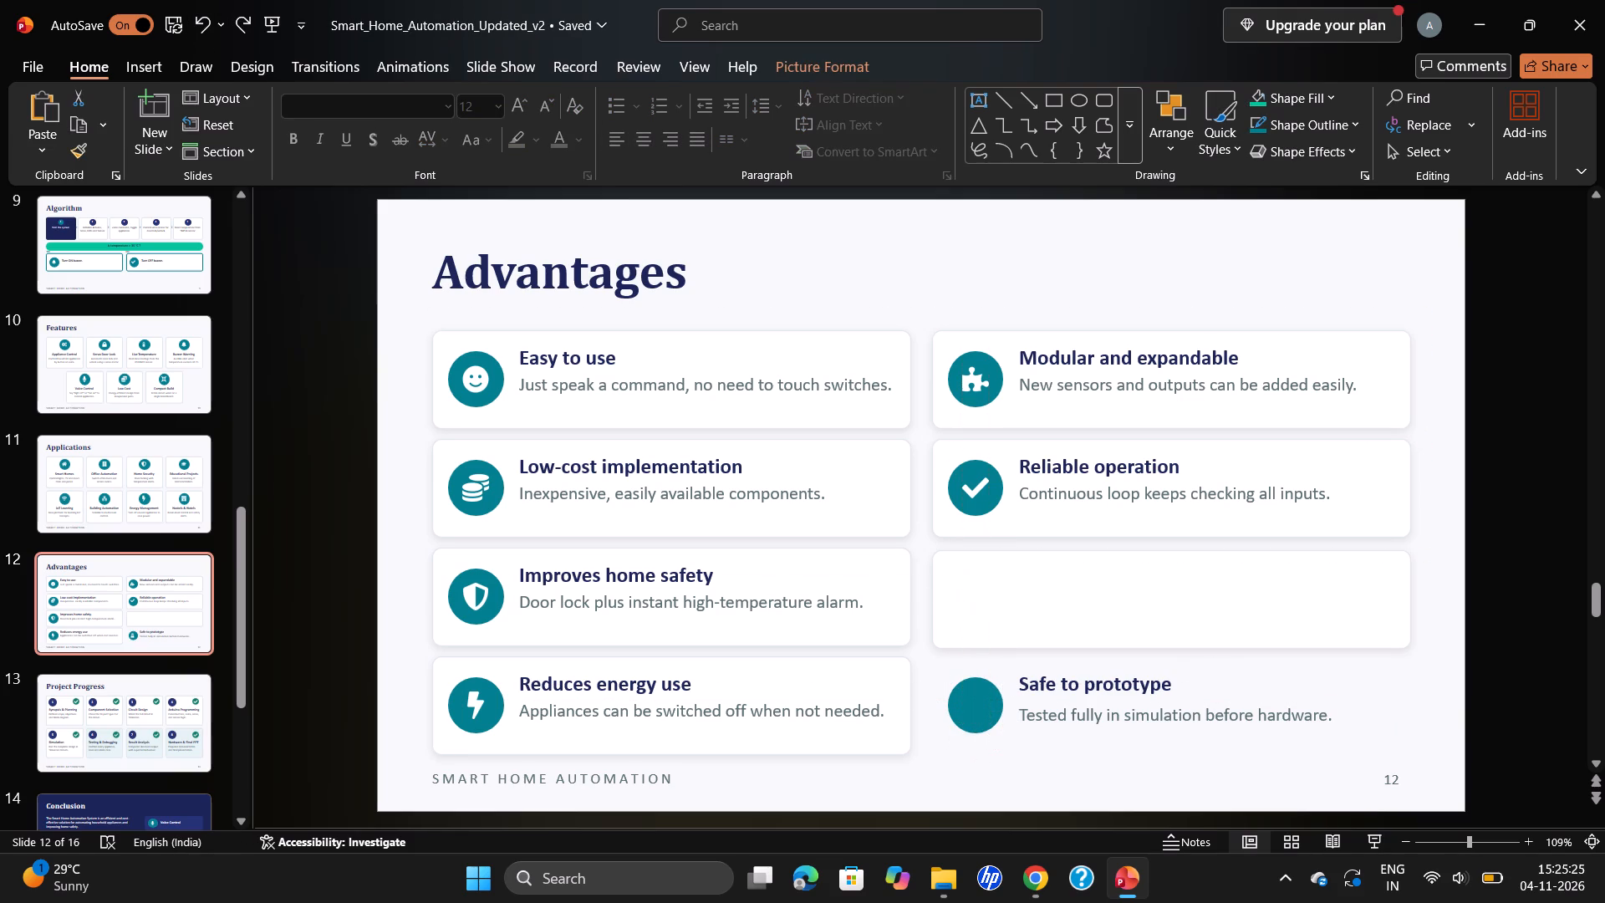
{"action": "left_click_drag", "start_coordinate": [976, 588], "coordinate": [972, 602]}
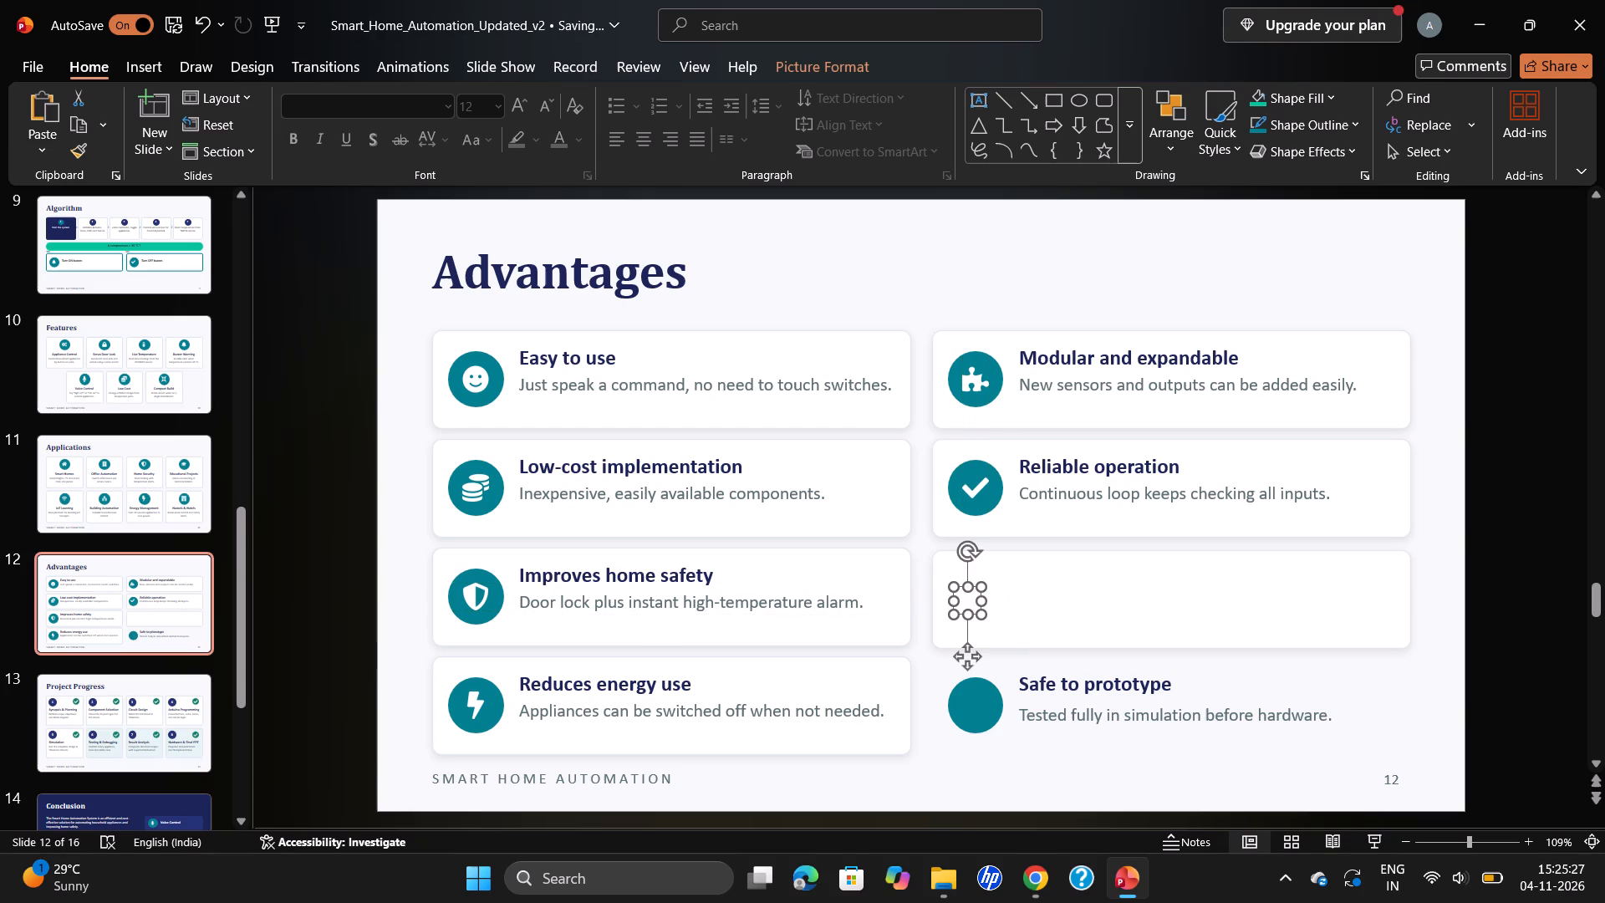
{"action": "left_click_drag", "start_coordinate": [983, 712], "coordinate": [977, 611]}
Move the Safe to prototype title and its description up into the relocated white card, beside the flask icon.
{"action": "left_click", "coordinate": [1094, 681]}
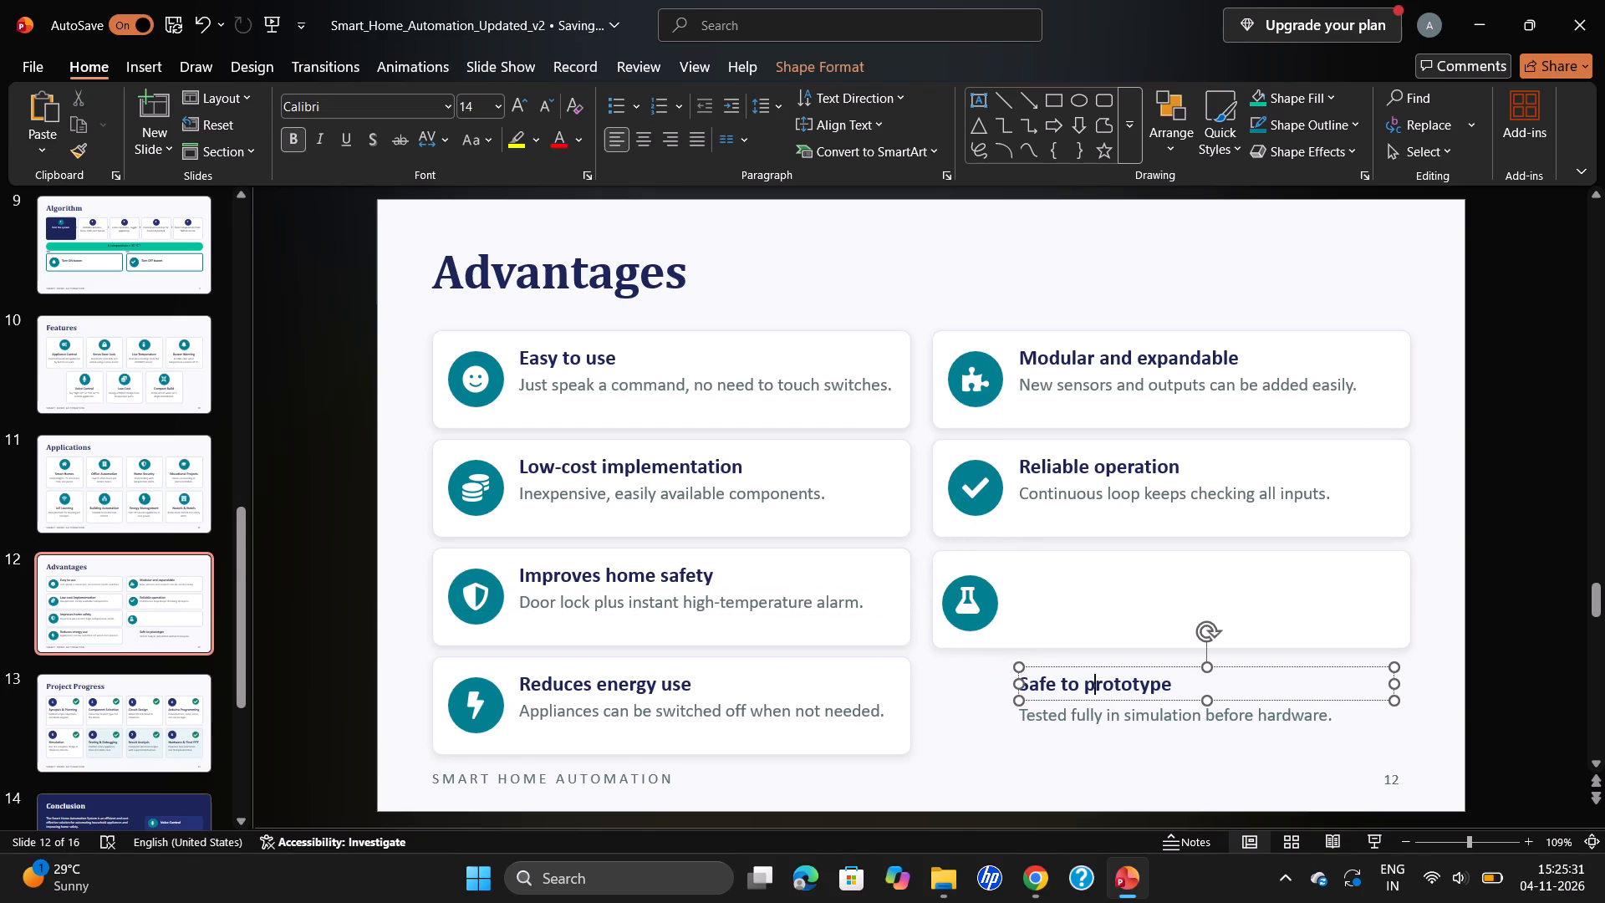
{"action": "left_click_drag", "start_coordinate": [1219, 675], "coordinate": [1208, 577]}
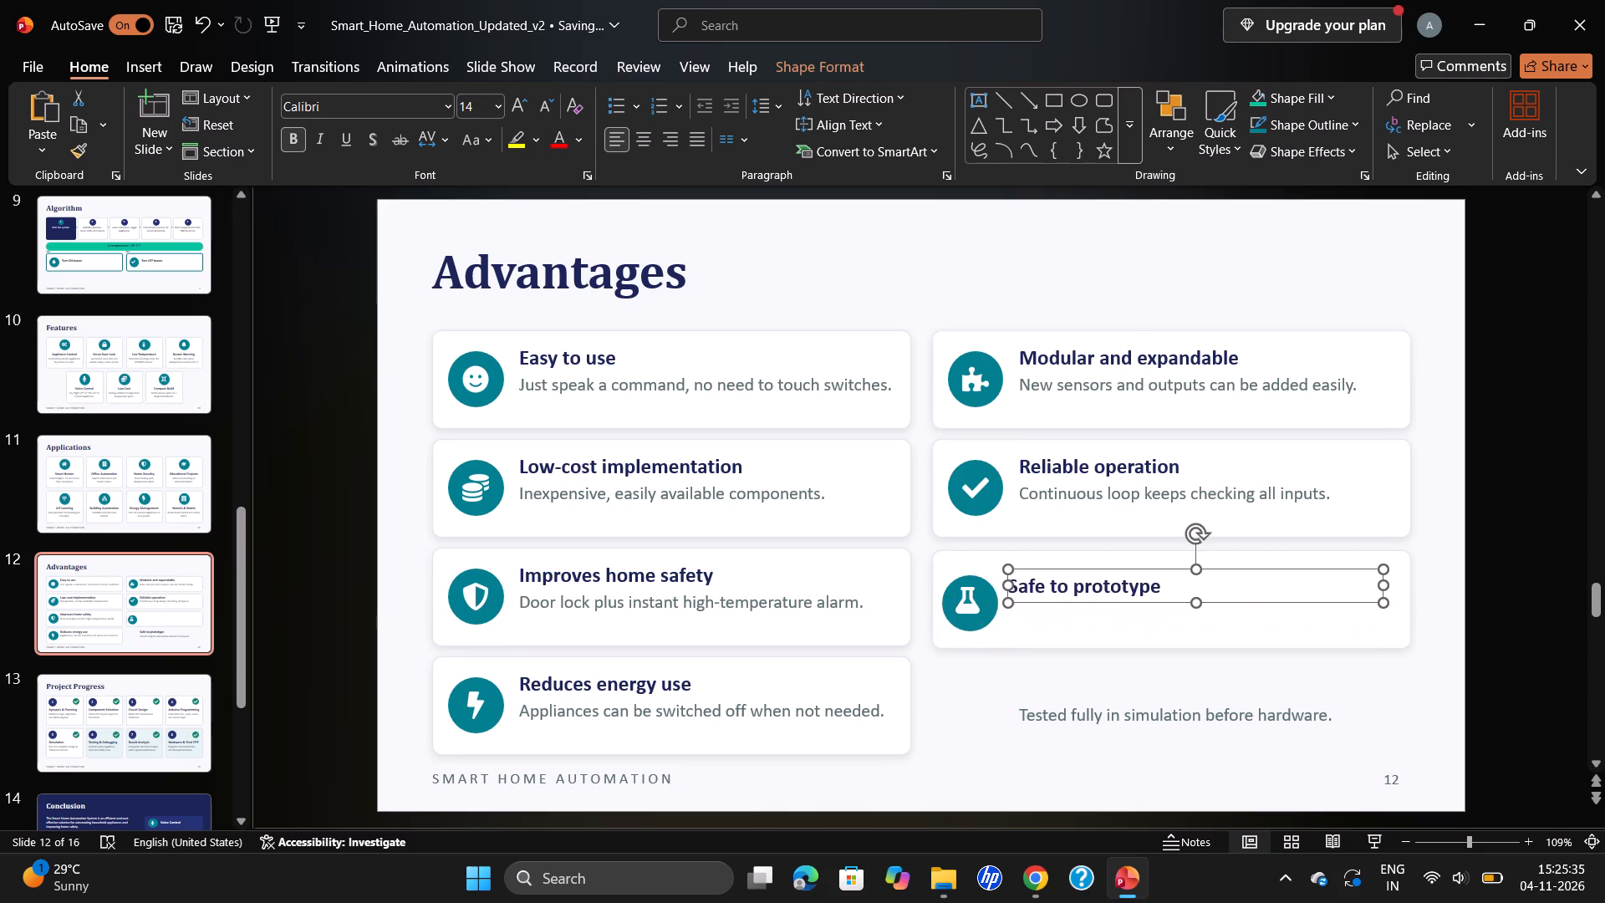
{"action": "left_click", "coordinate": [1160, 718]}
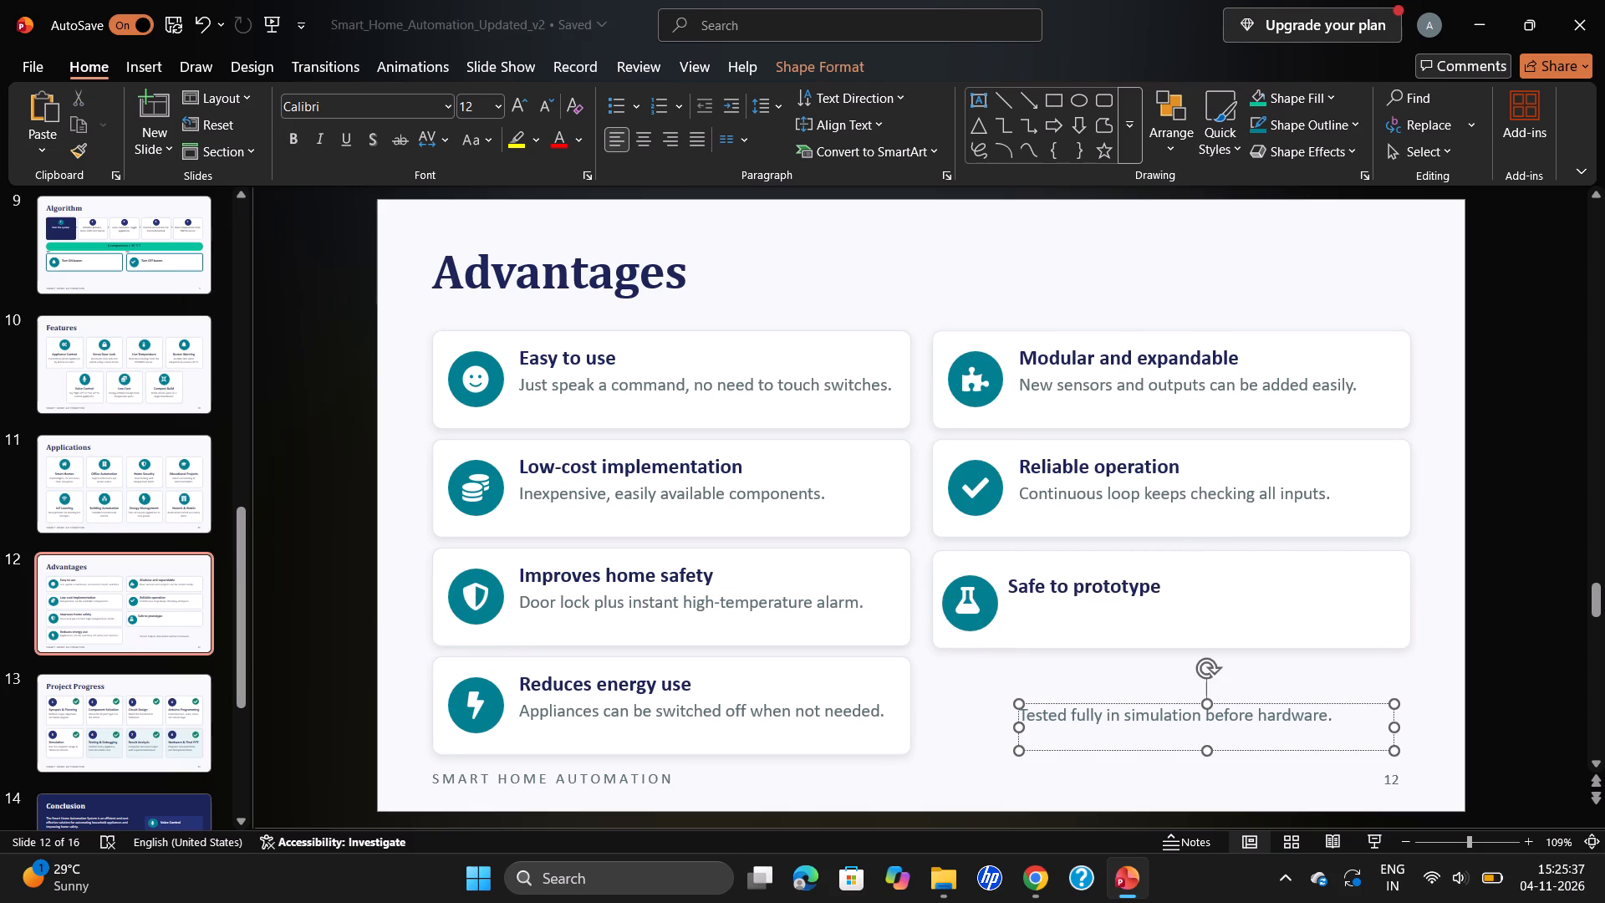
{"action": "left_click_drag", "start_coordinate": [1216, 728], "coordinate": [1206, 624]}
{"action": "left_click", "coordinate": [1115, 732]}
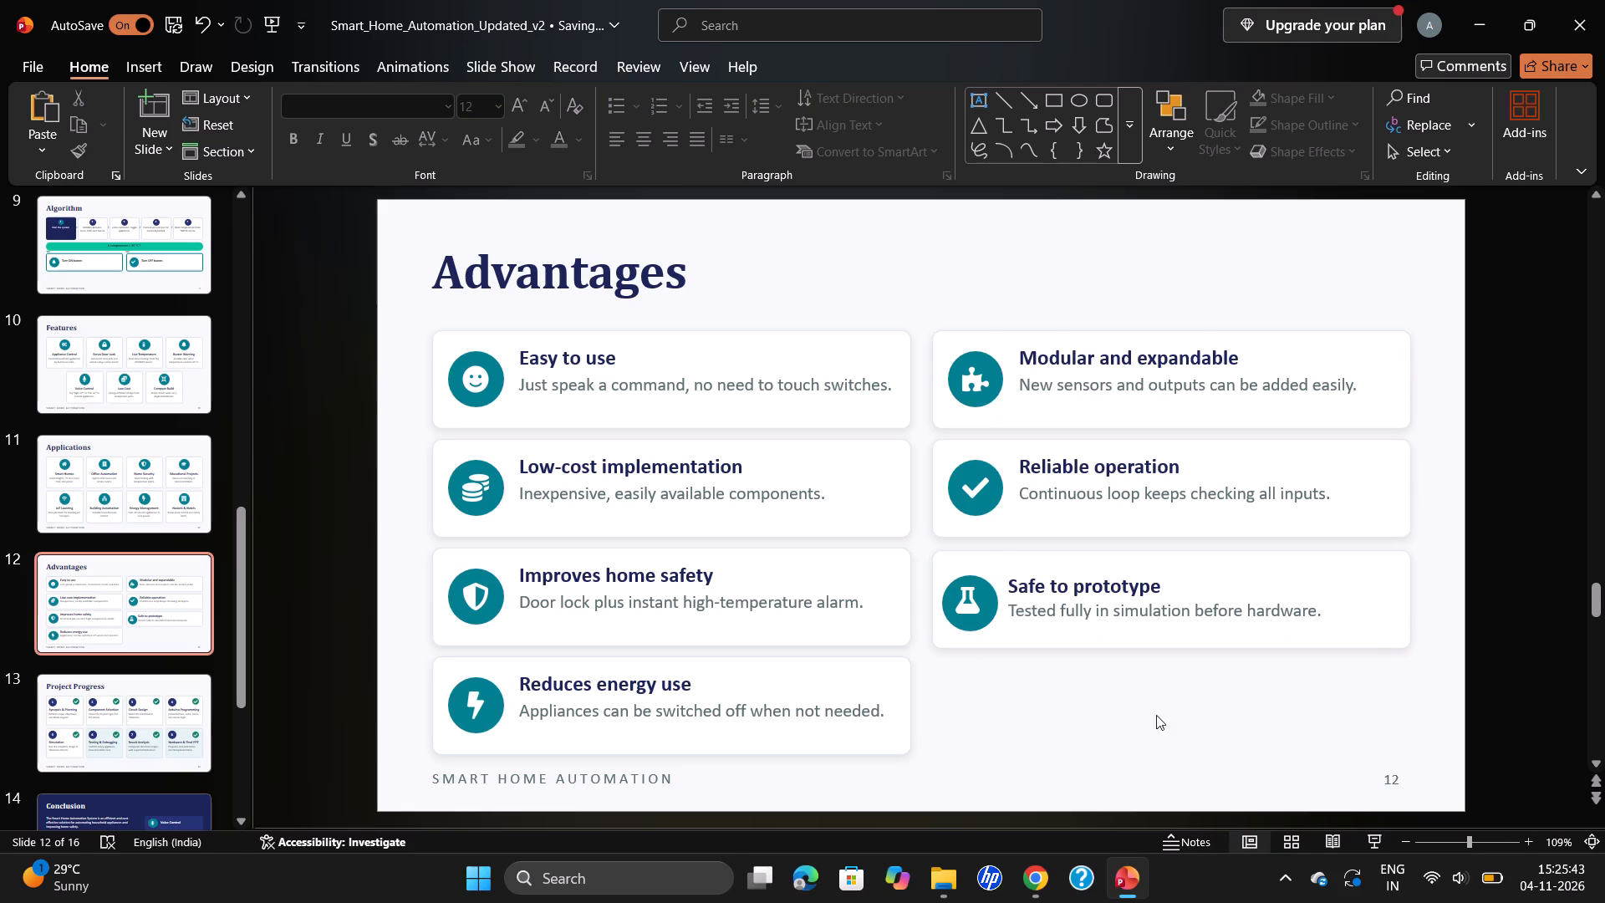
{"action": "left_click", "coordinate": [1099, 699]}
Review the slides from Project Progress to Thank You, including the Component Selection description and the closing subtitle.
{"action": "key", "text": "Down"}
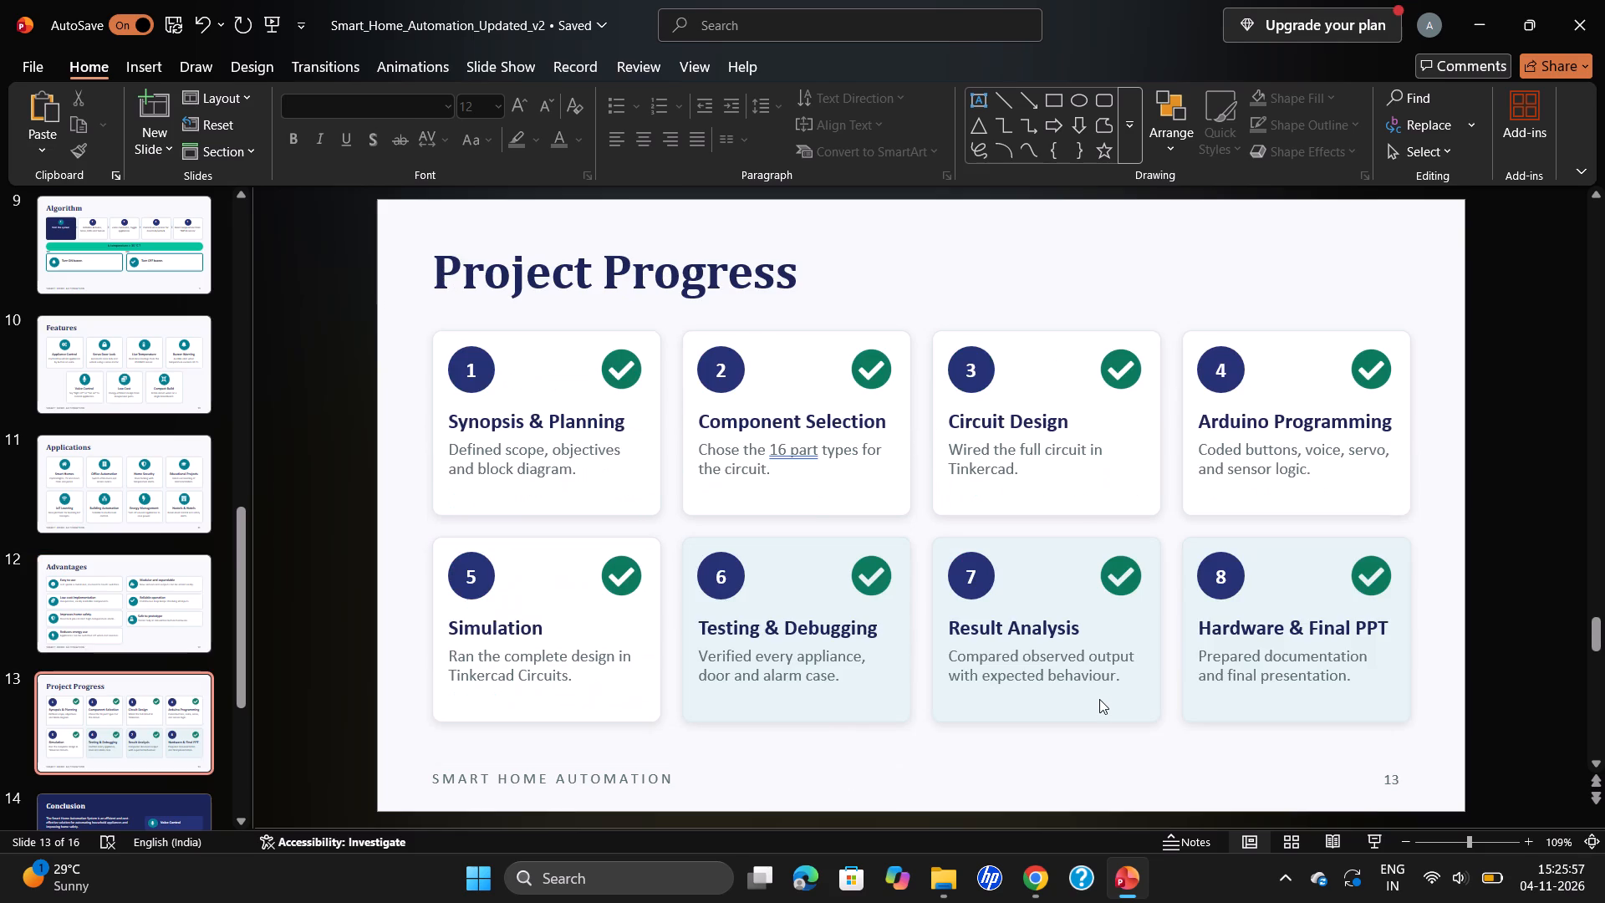
{"action": "left_click", "coordinate": [781, 446]}
{"action": "left_click", "coordinate": [795, 452]}
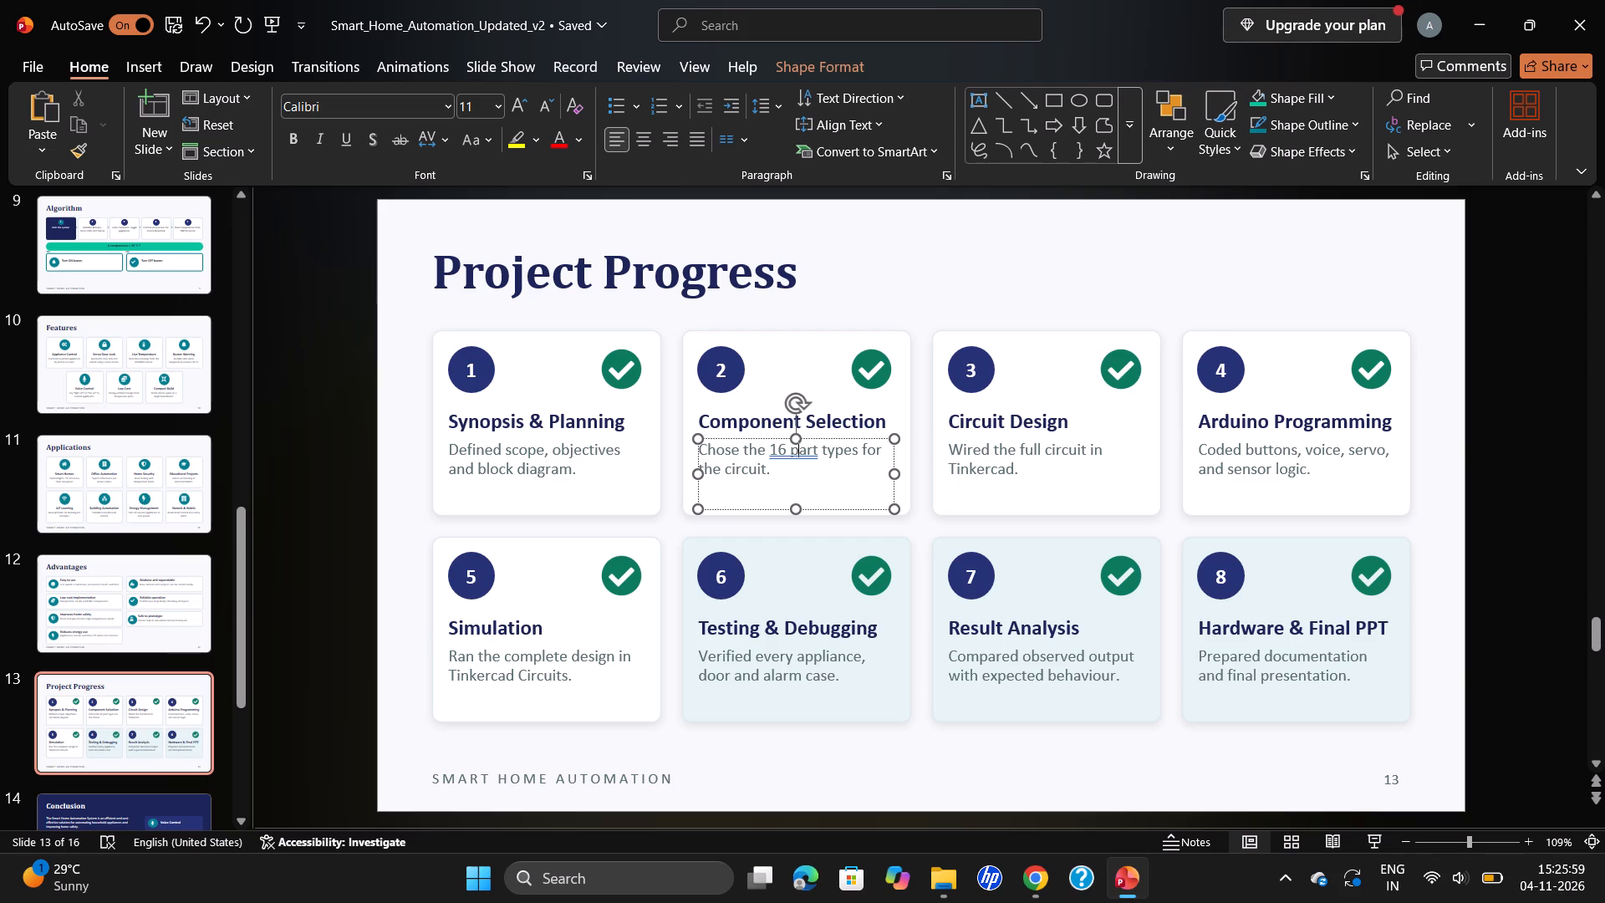
{"action": "left_click", "coordinate": [1066, 298]}
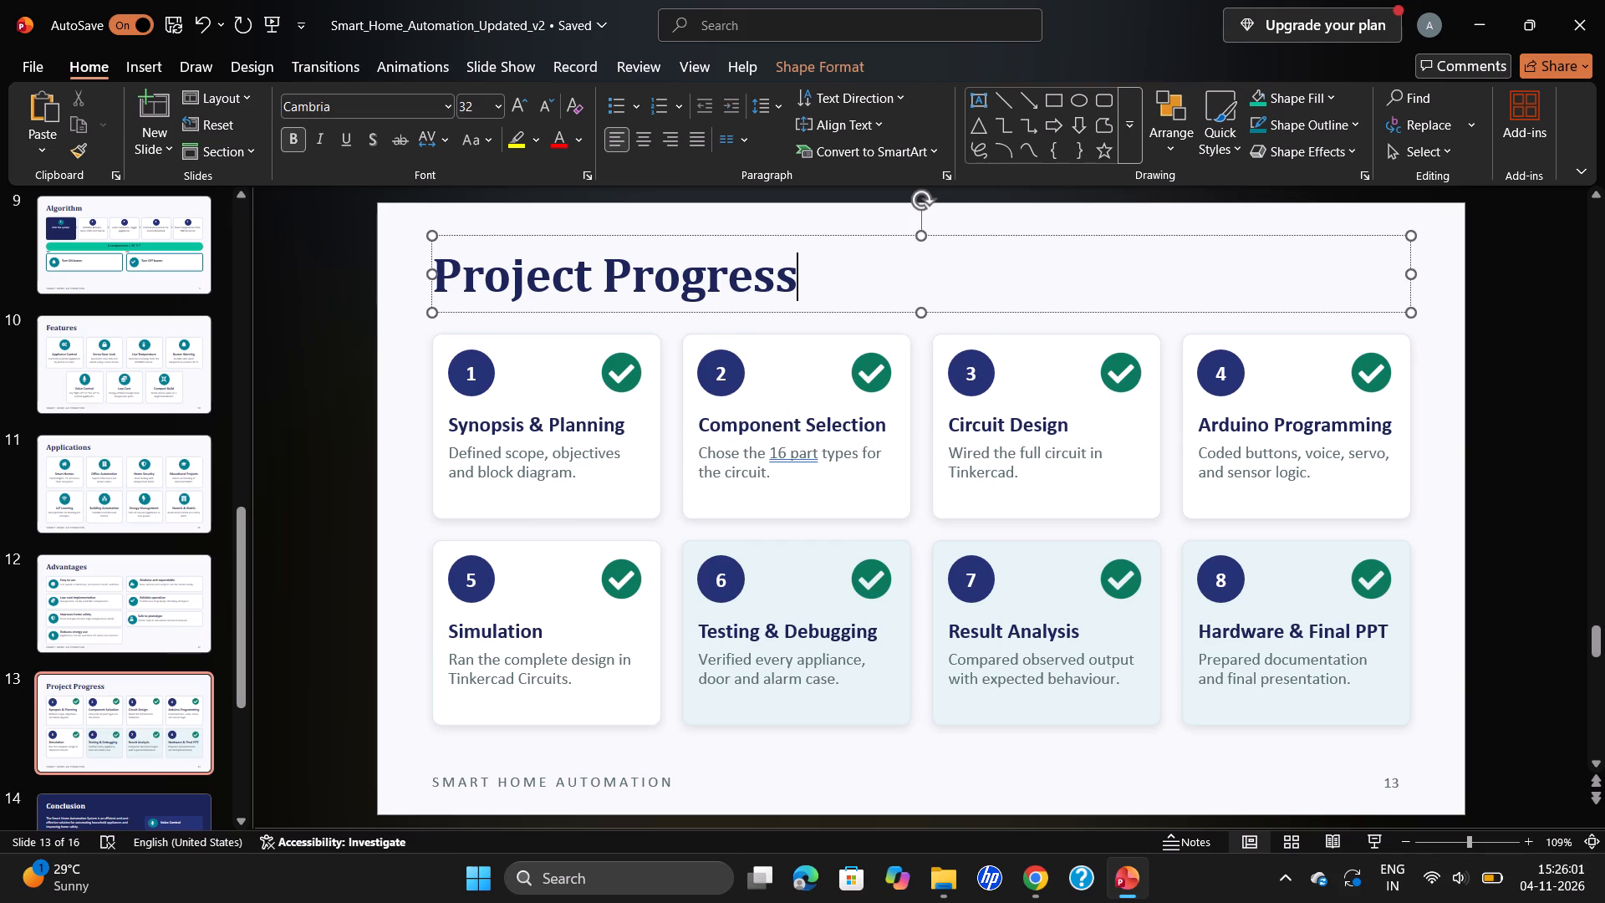
{"action": "left_click", "coordinate": [1432, 606]}
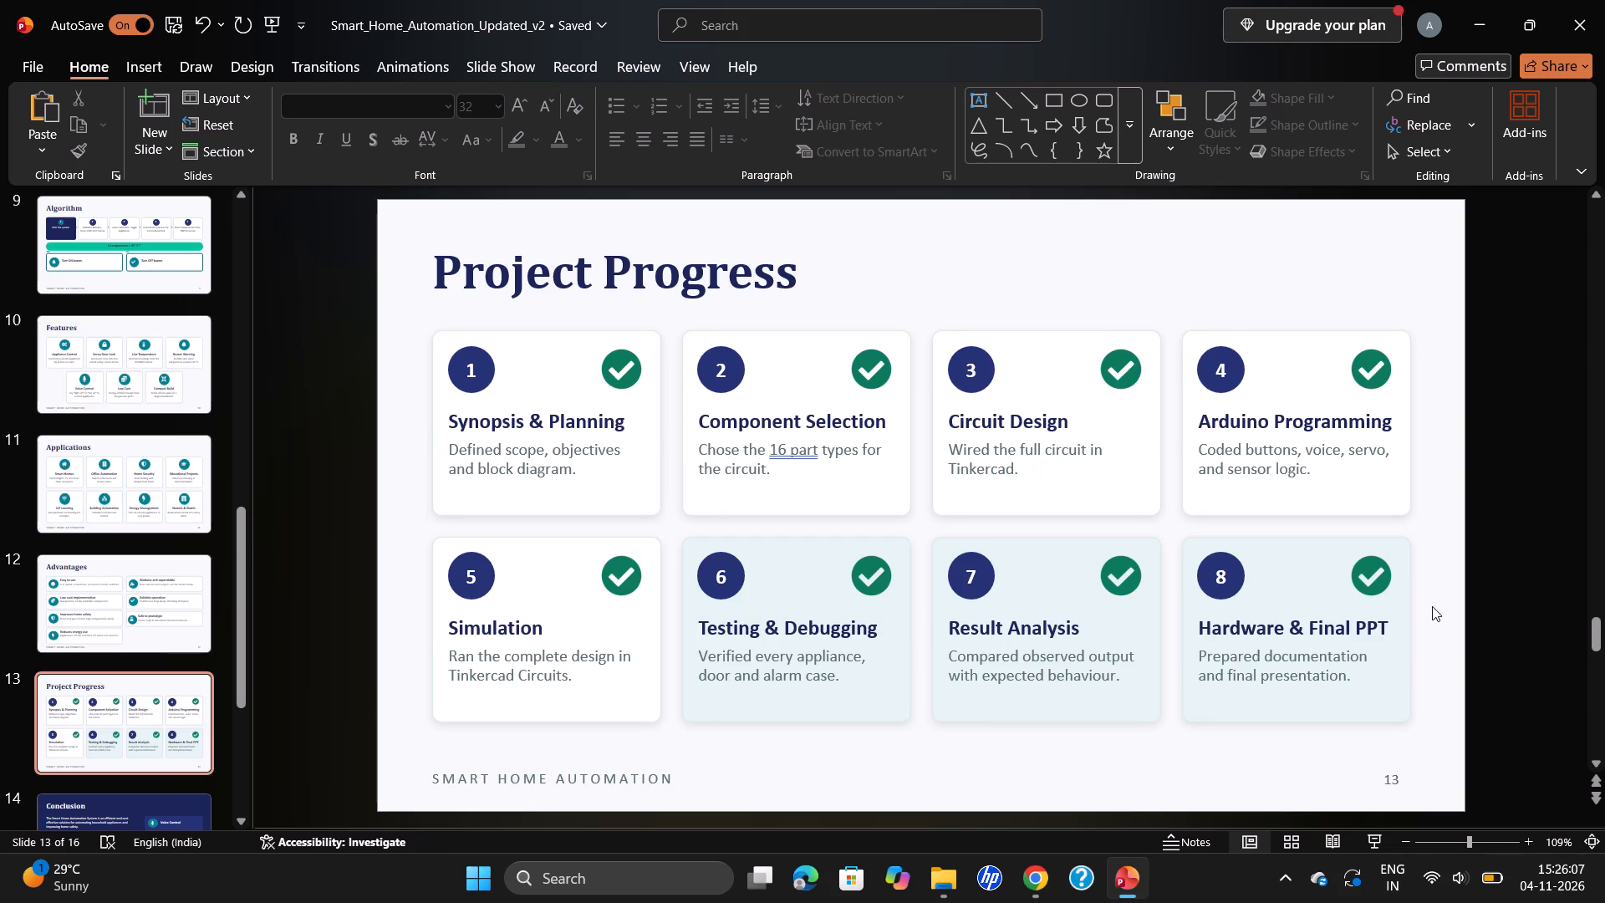
{"action": "key", "text": "Down"}
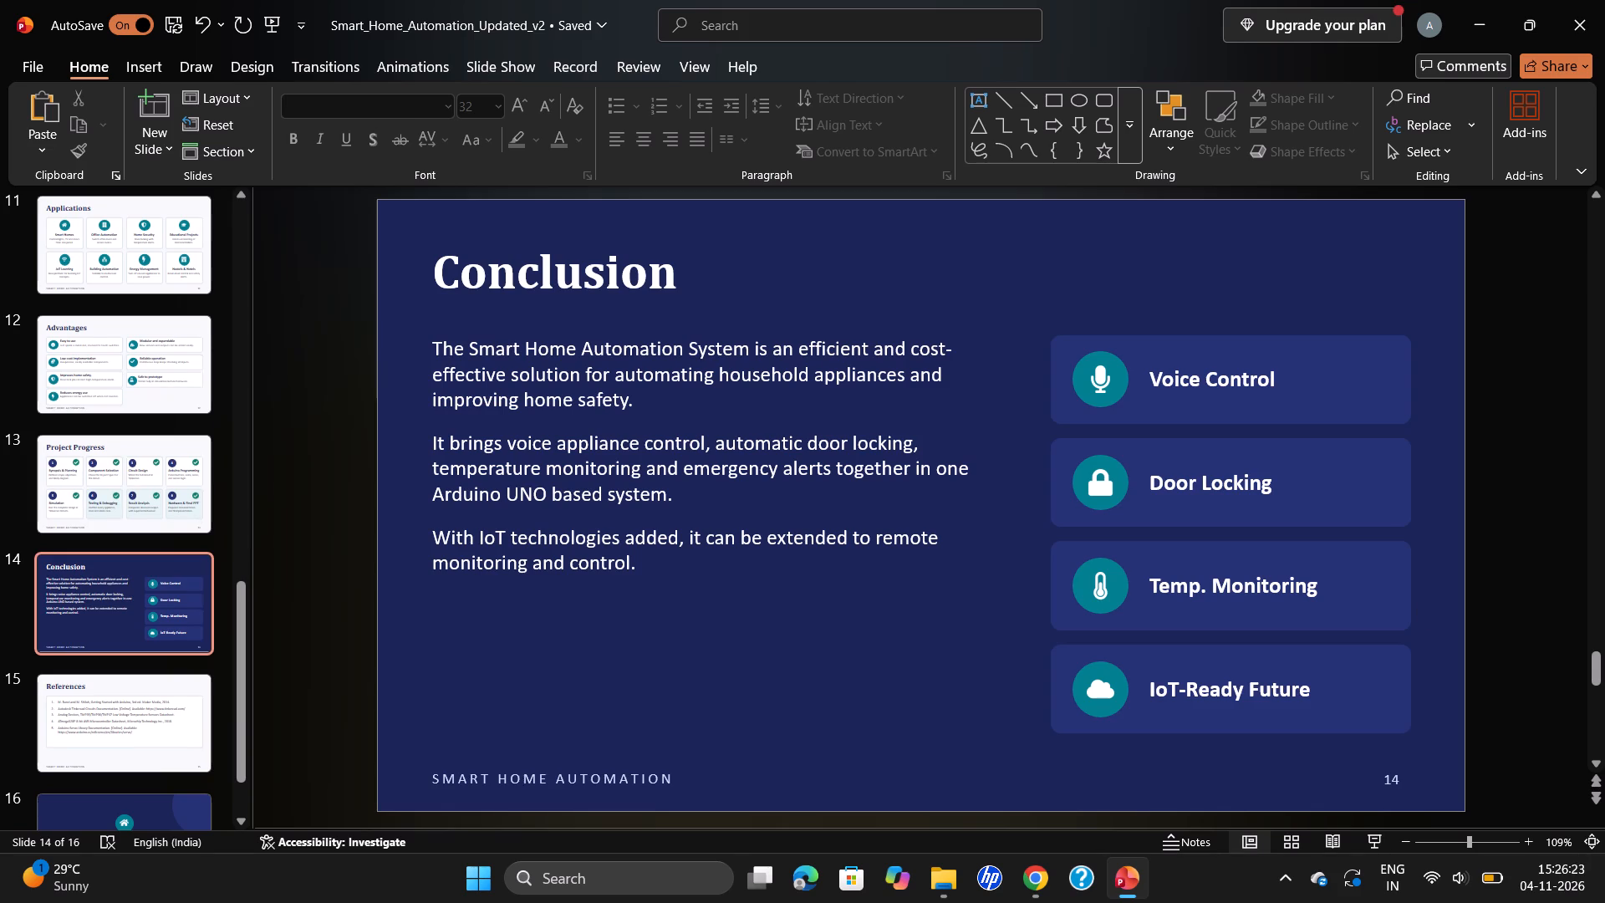
{"action": "key", "text": "Down"}
{"action": "key", "text": "Down"}
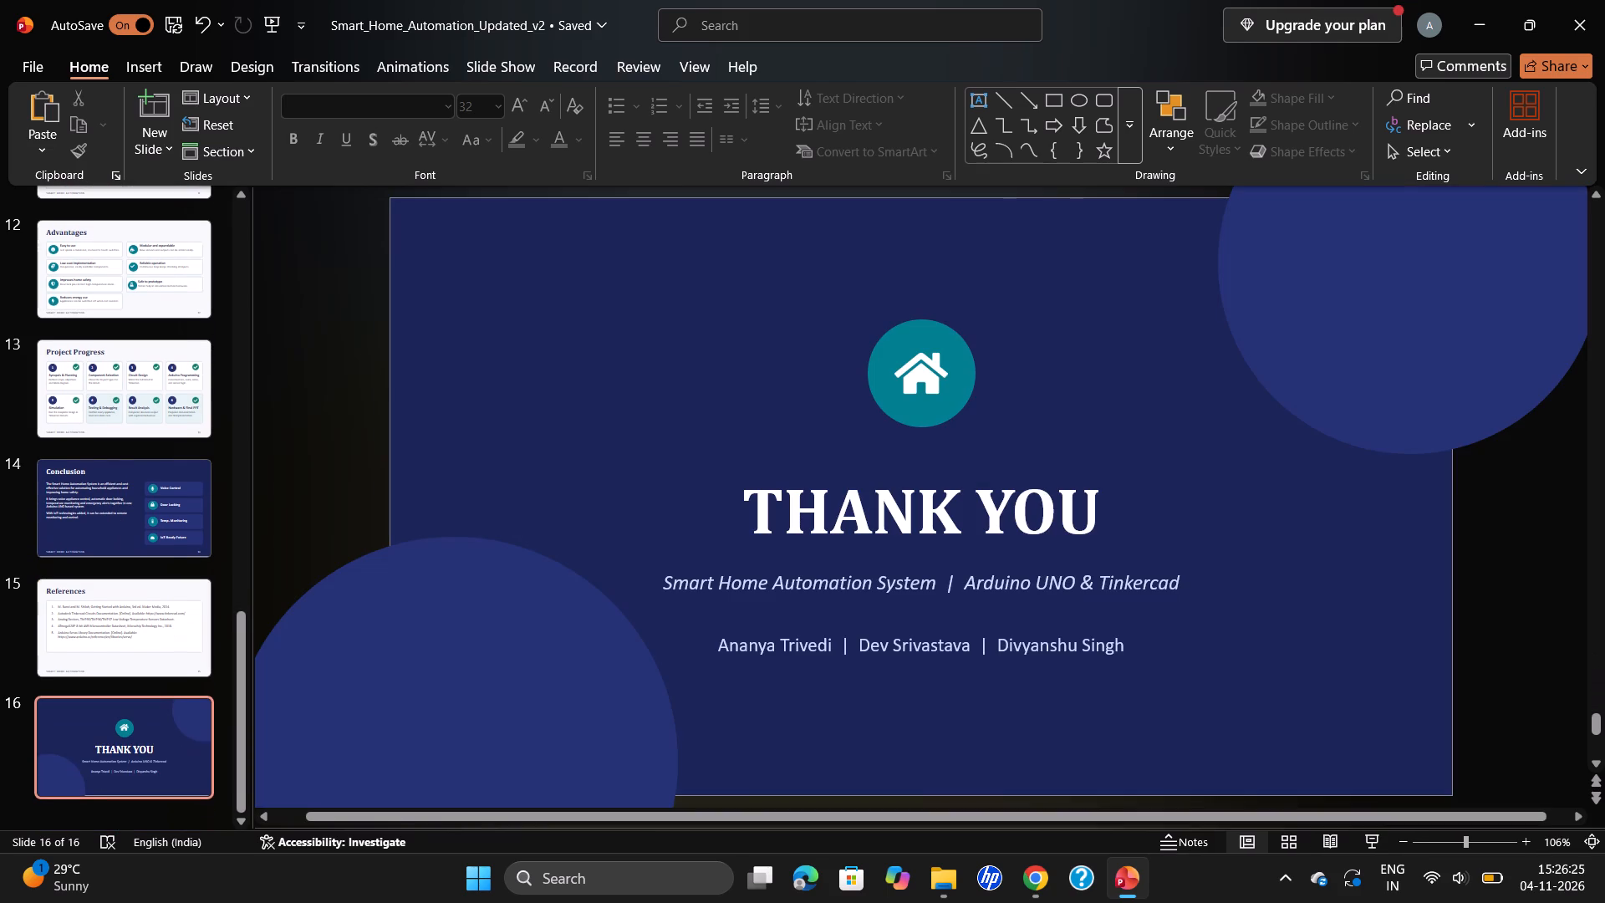
{"action": "key", "text": "Down"}
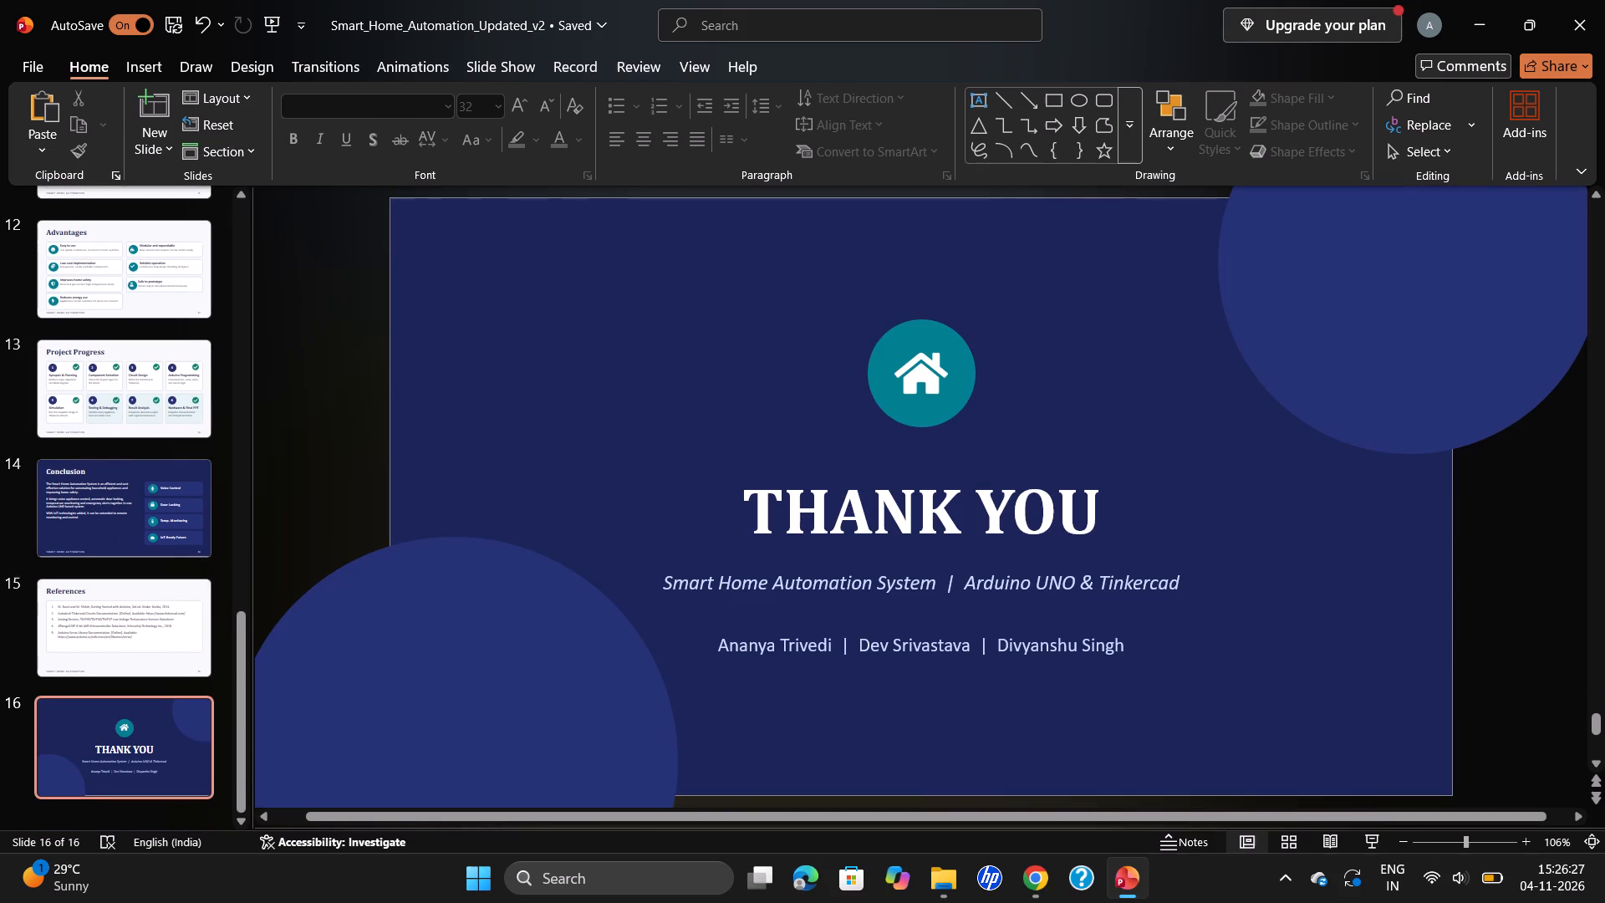
{"action": "left_click", "coordinate": [1220, 590]}
{"action": "left_click", "coordinate": [1188, 583]}
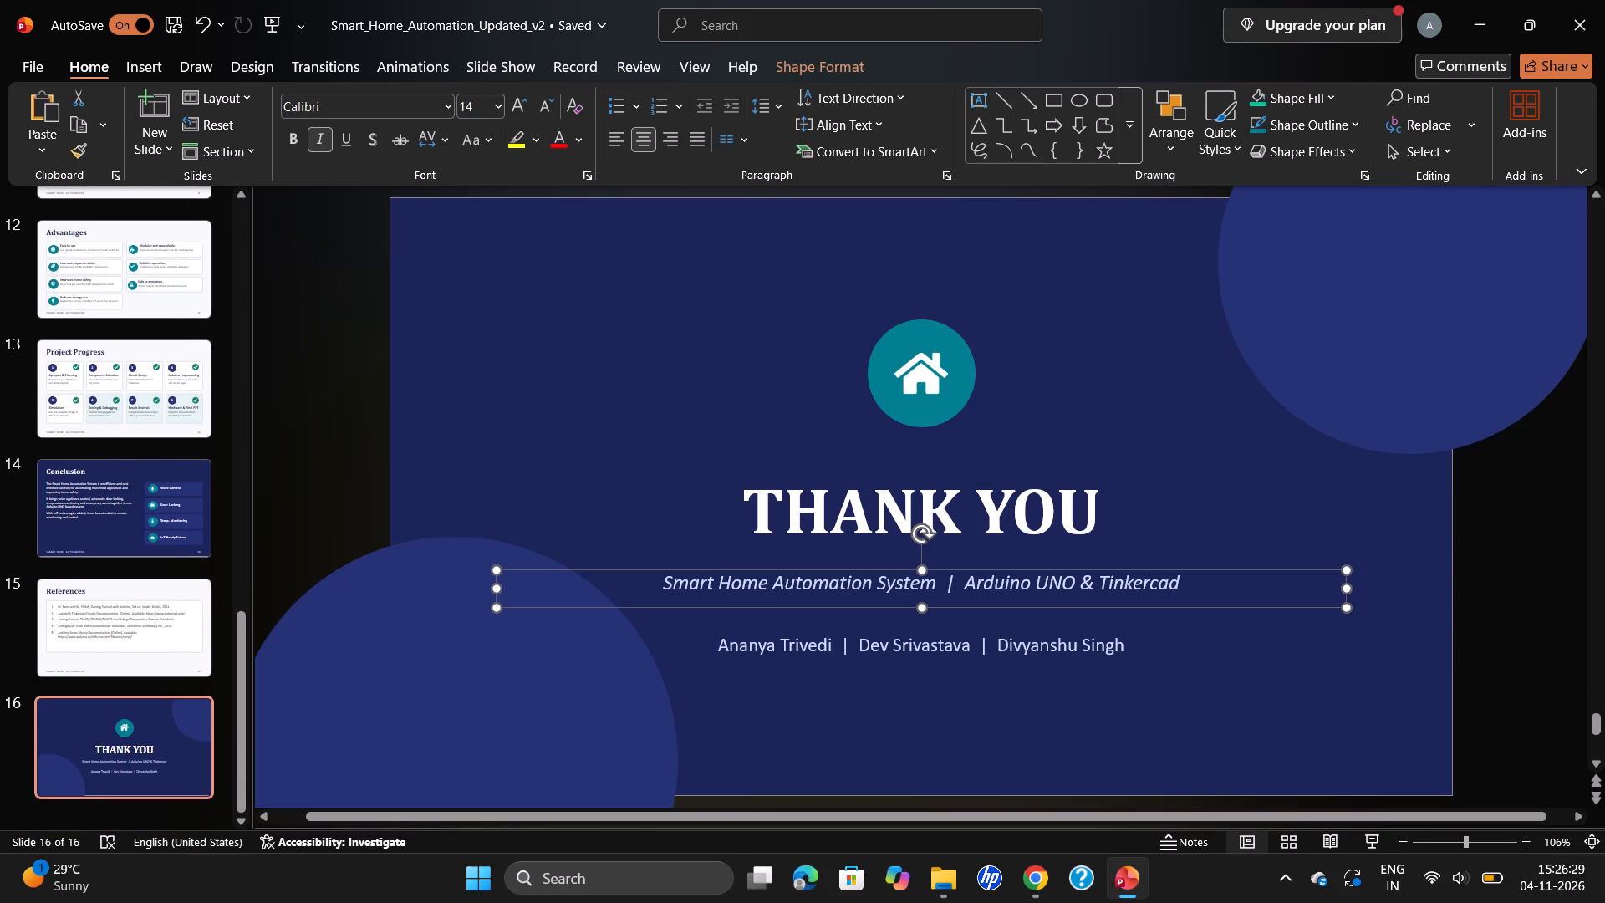
Go back to the title slide at the start of the presentation.
{"action": "scroll", "coordinate": [79, 373], "scroll_direction": "up", "scroll_amount": 5}
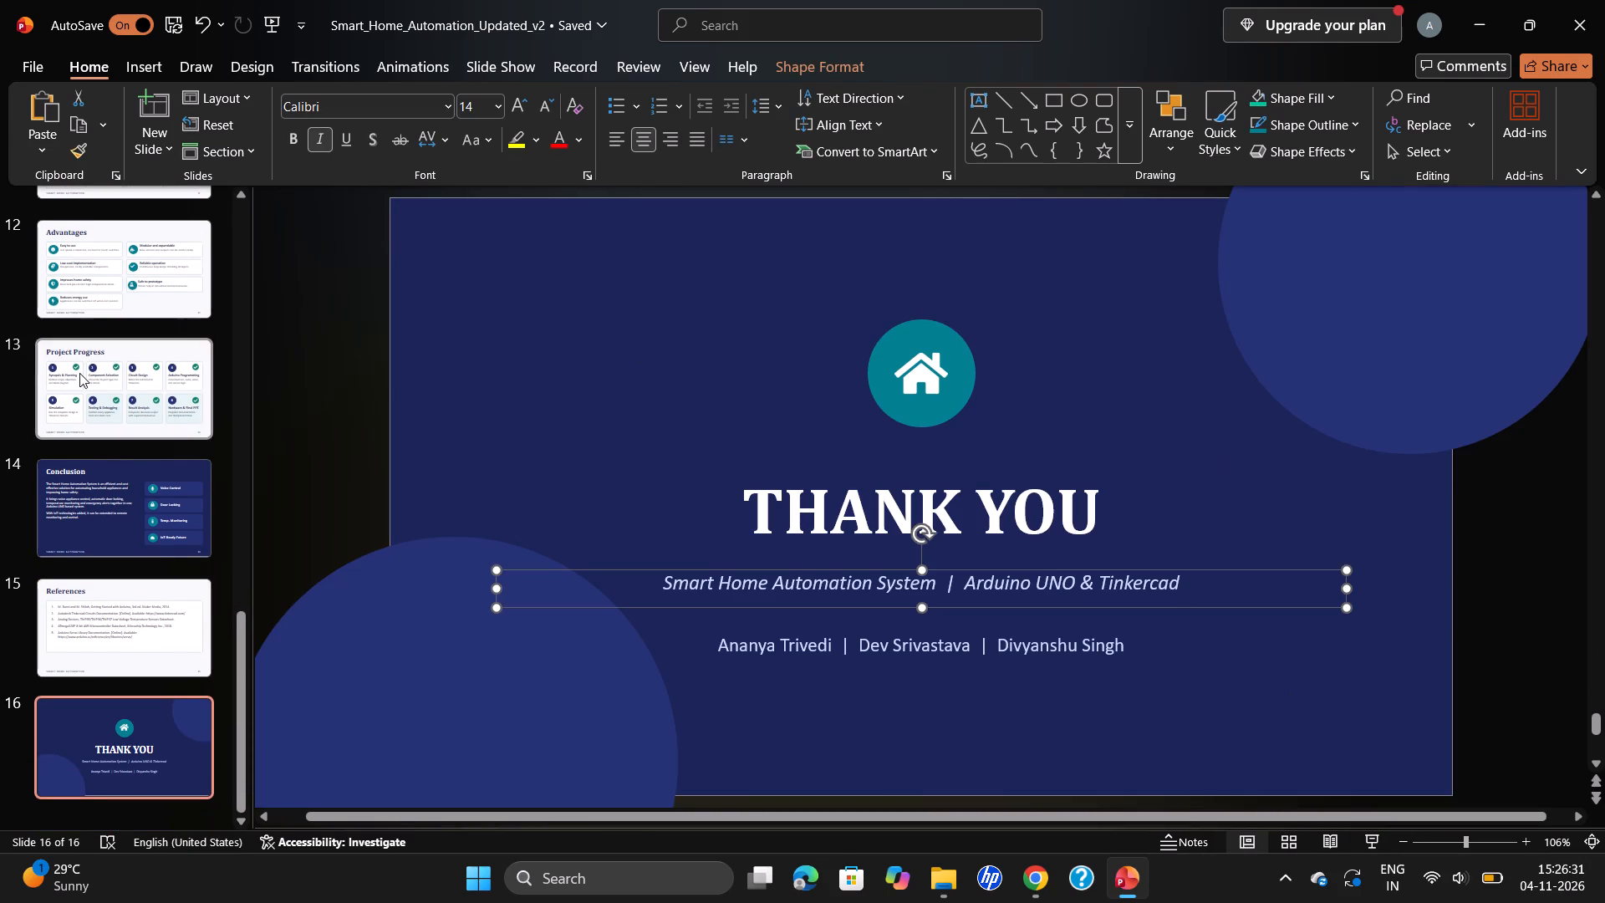
{"action": "scroll", "coordinate": [79, 373], "scroll_direction": "up", "scroll_amount": 5}
{"action": "left_click", "coordinate": [158, 240]}
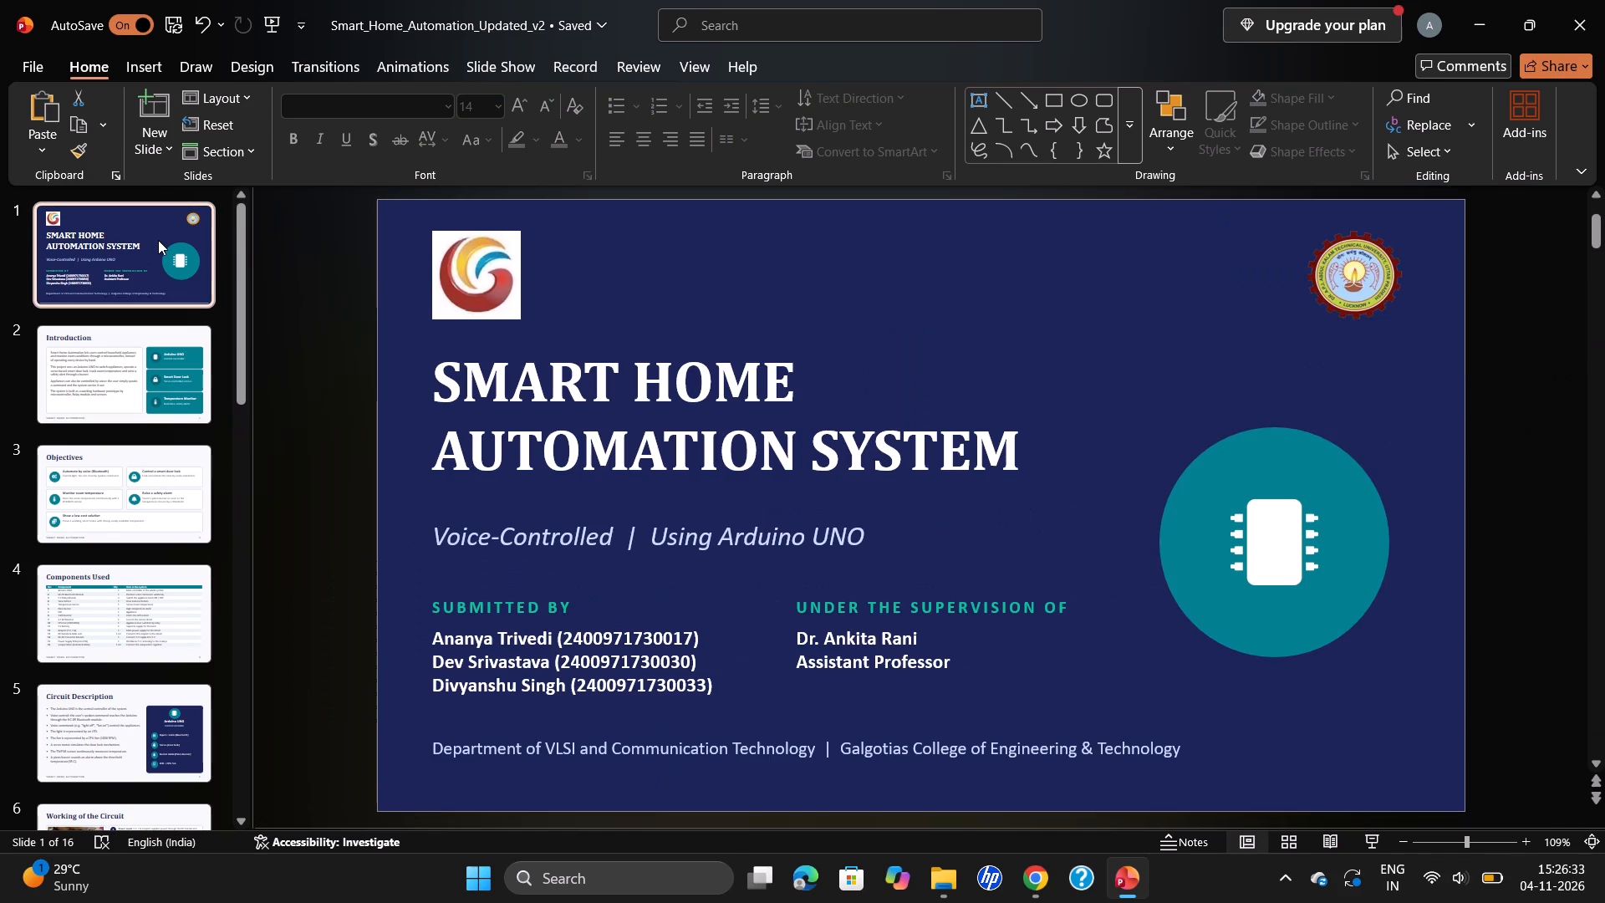
{"action": "left_click", "coordinate": [285, 516]}
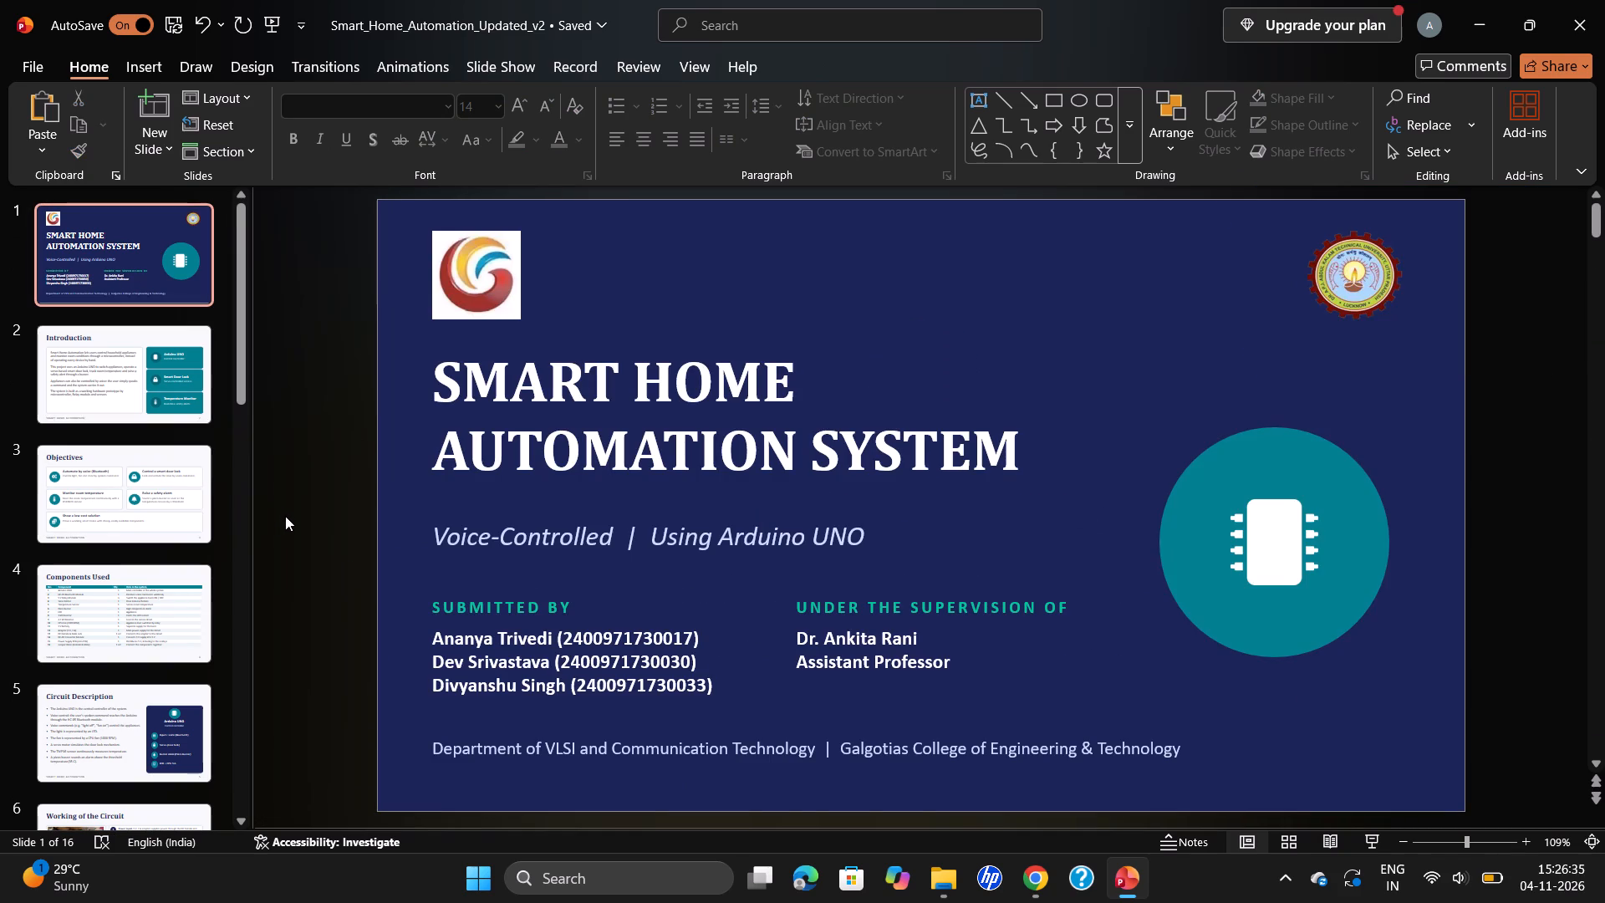
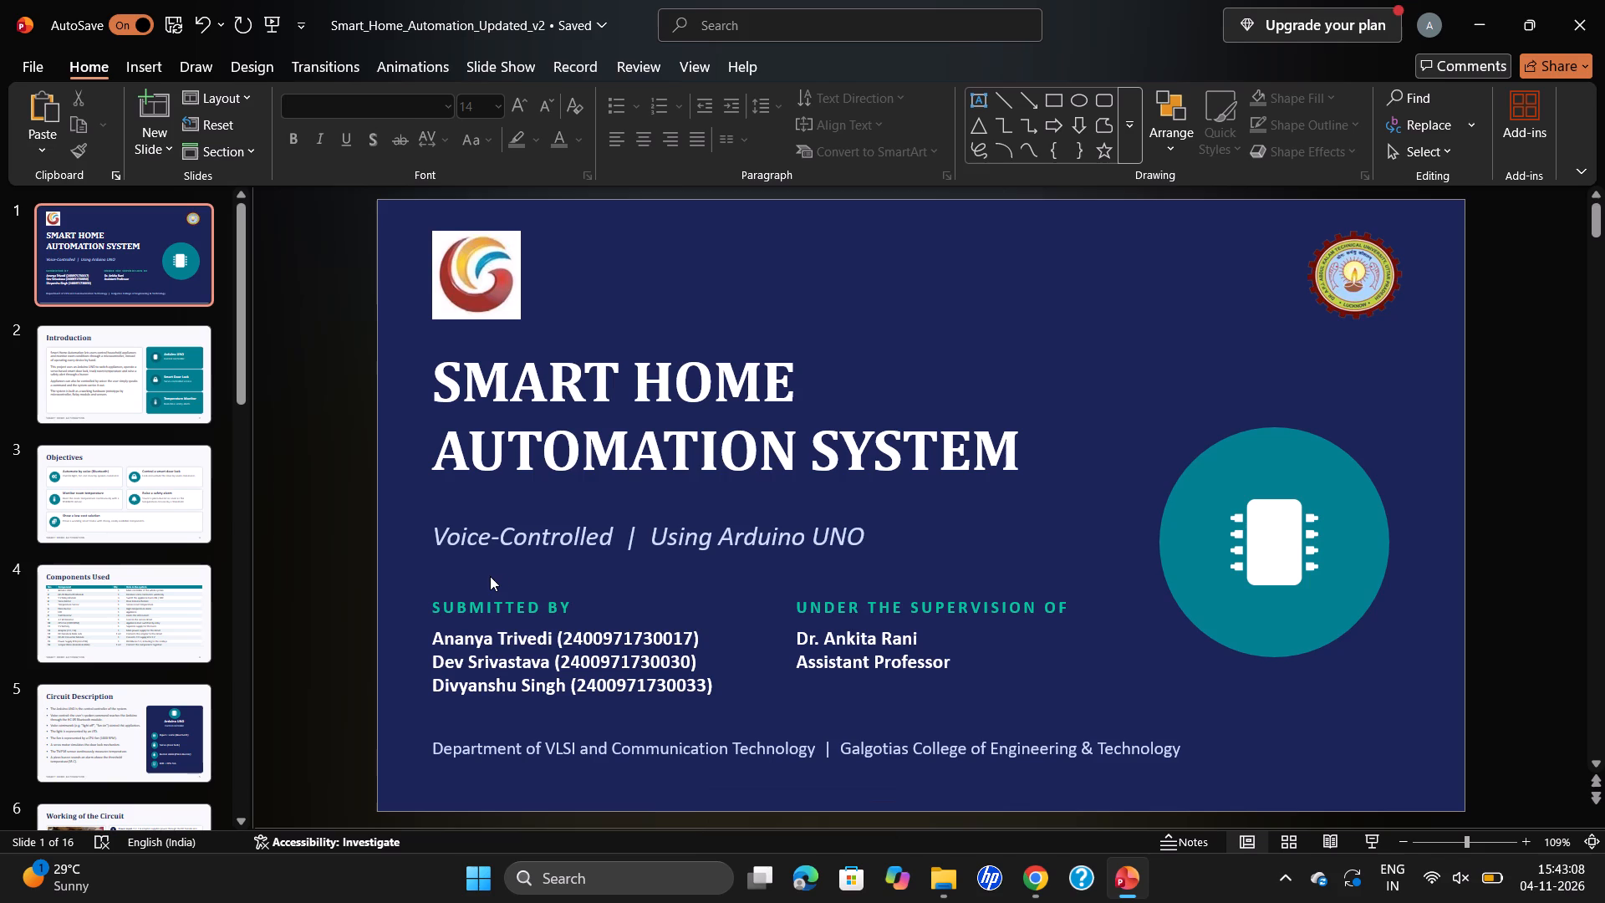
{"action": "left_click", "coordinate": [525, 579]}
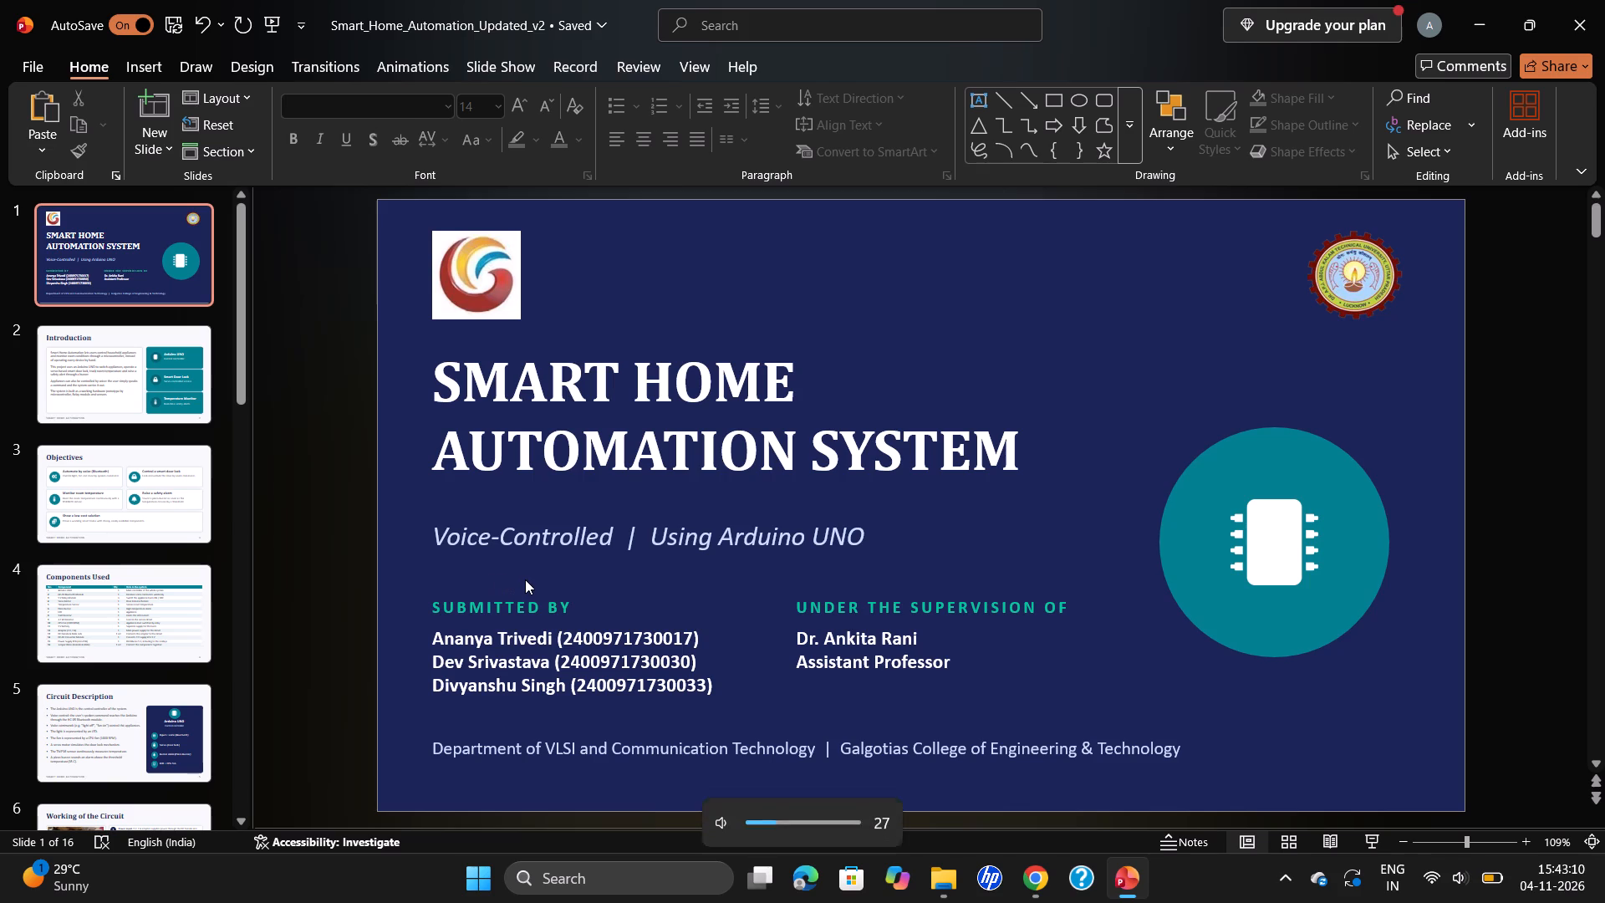
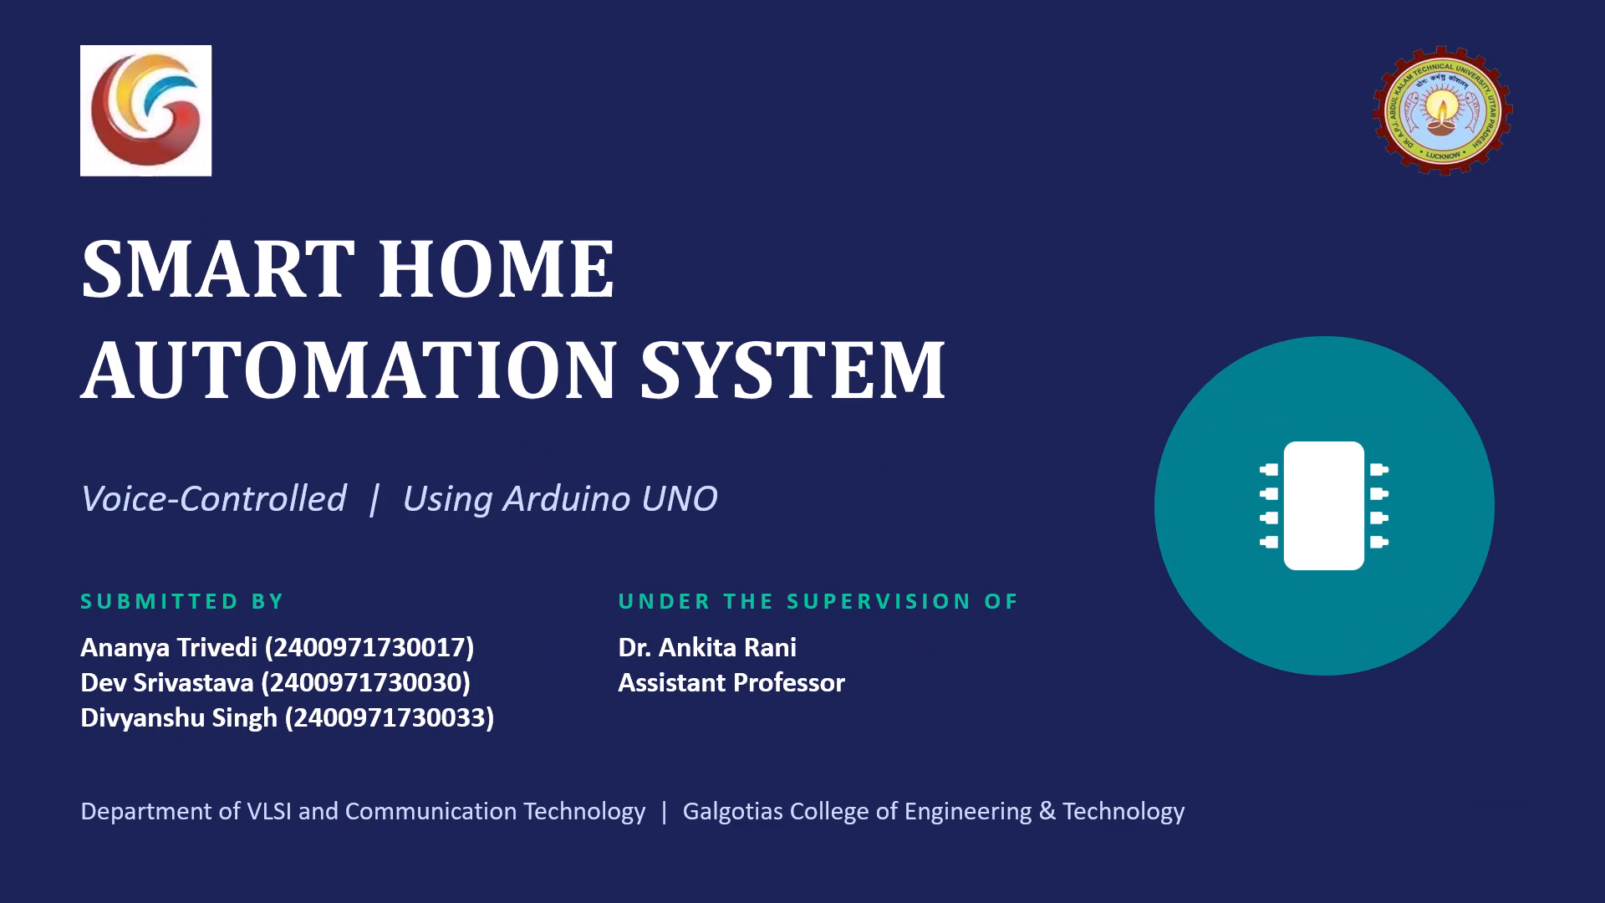
Review every slide of the Smart Home Automation System slide show in order, from the title slide through to the end.
{"action": "key", "text": "0"}
{"action": "key", "text": "Right"}
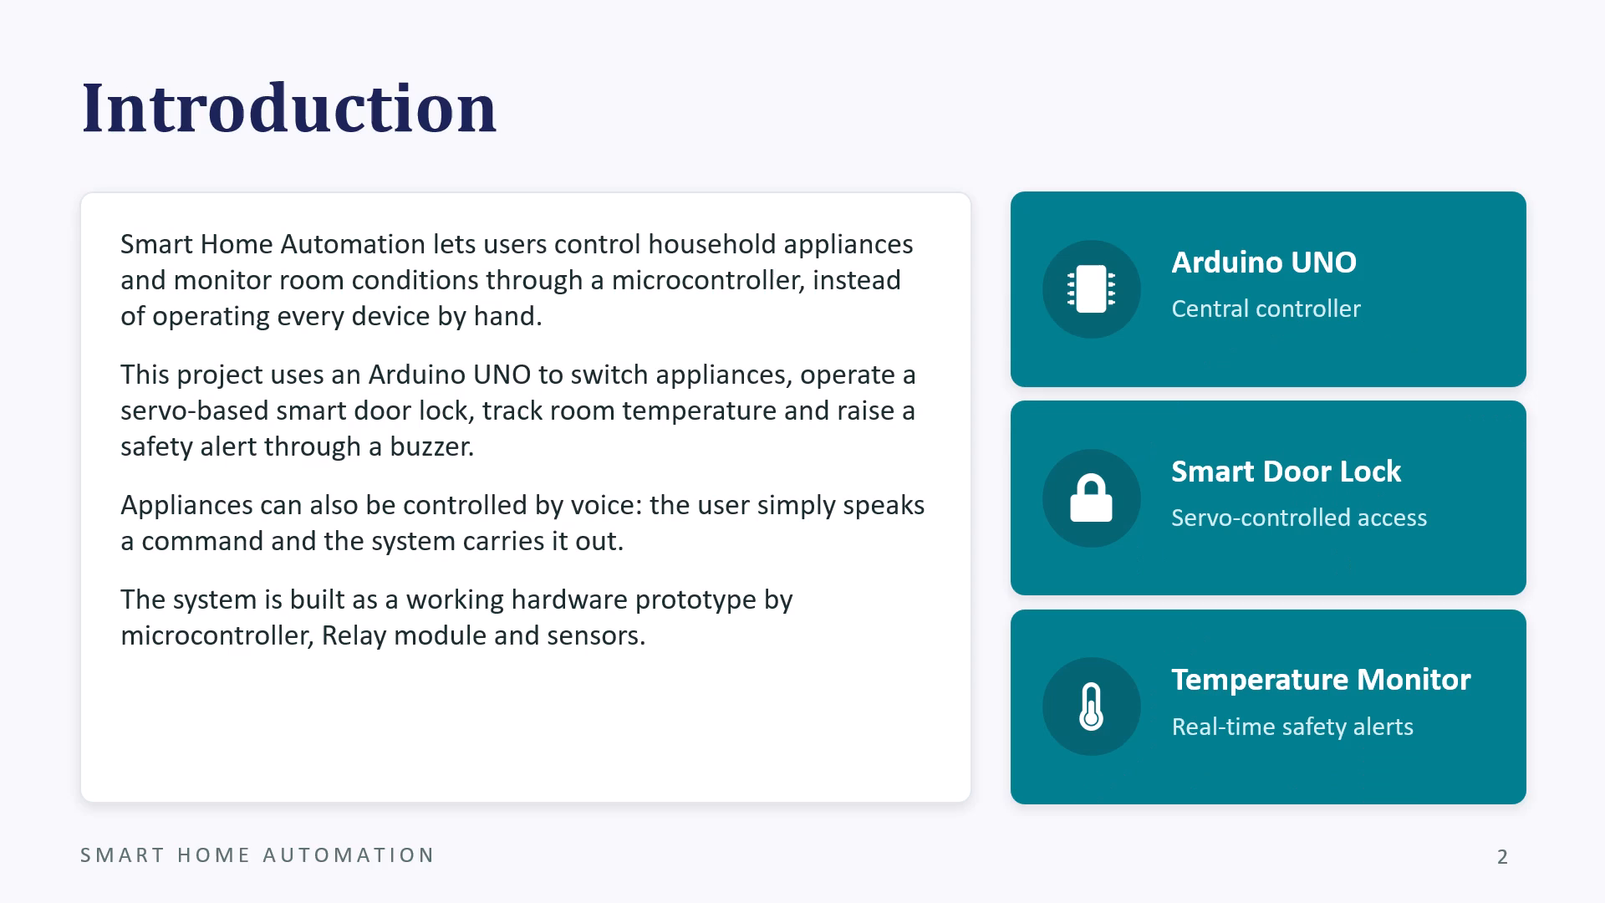
{"action": "key", "text": "Right"}
{"action": "key", "text": "Right"}
{"action": "key", "text": "Right"}
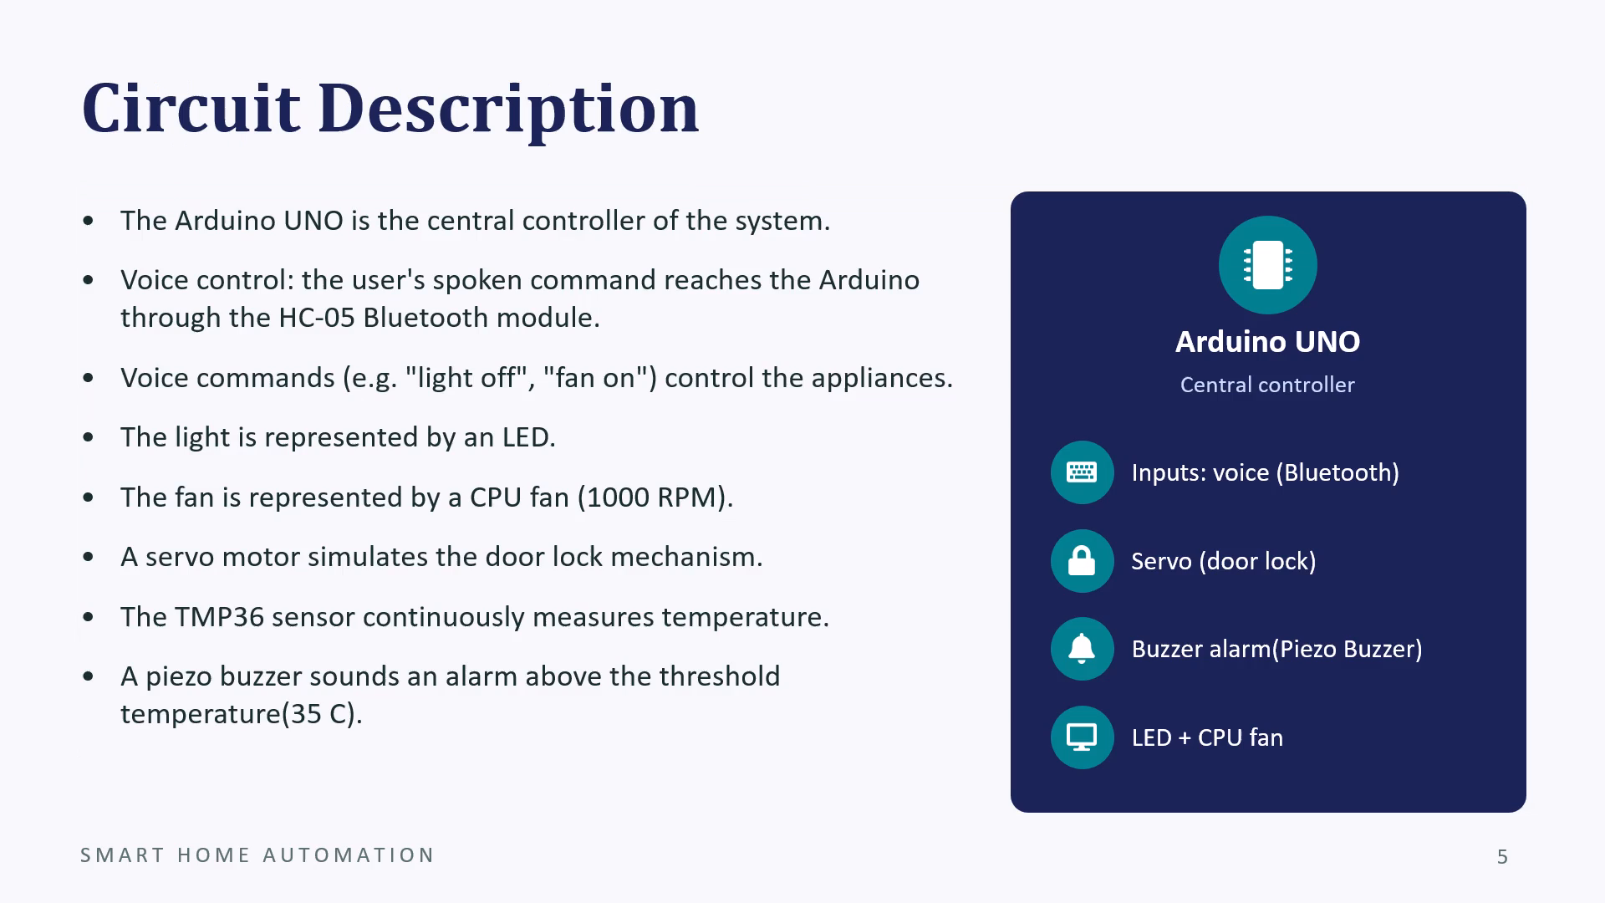
{"action": "key", "text": "Right"}
{"action": "key", "text": "Right"}
{"action": "key", "text": "Right"}
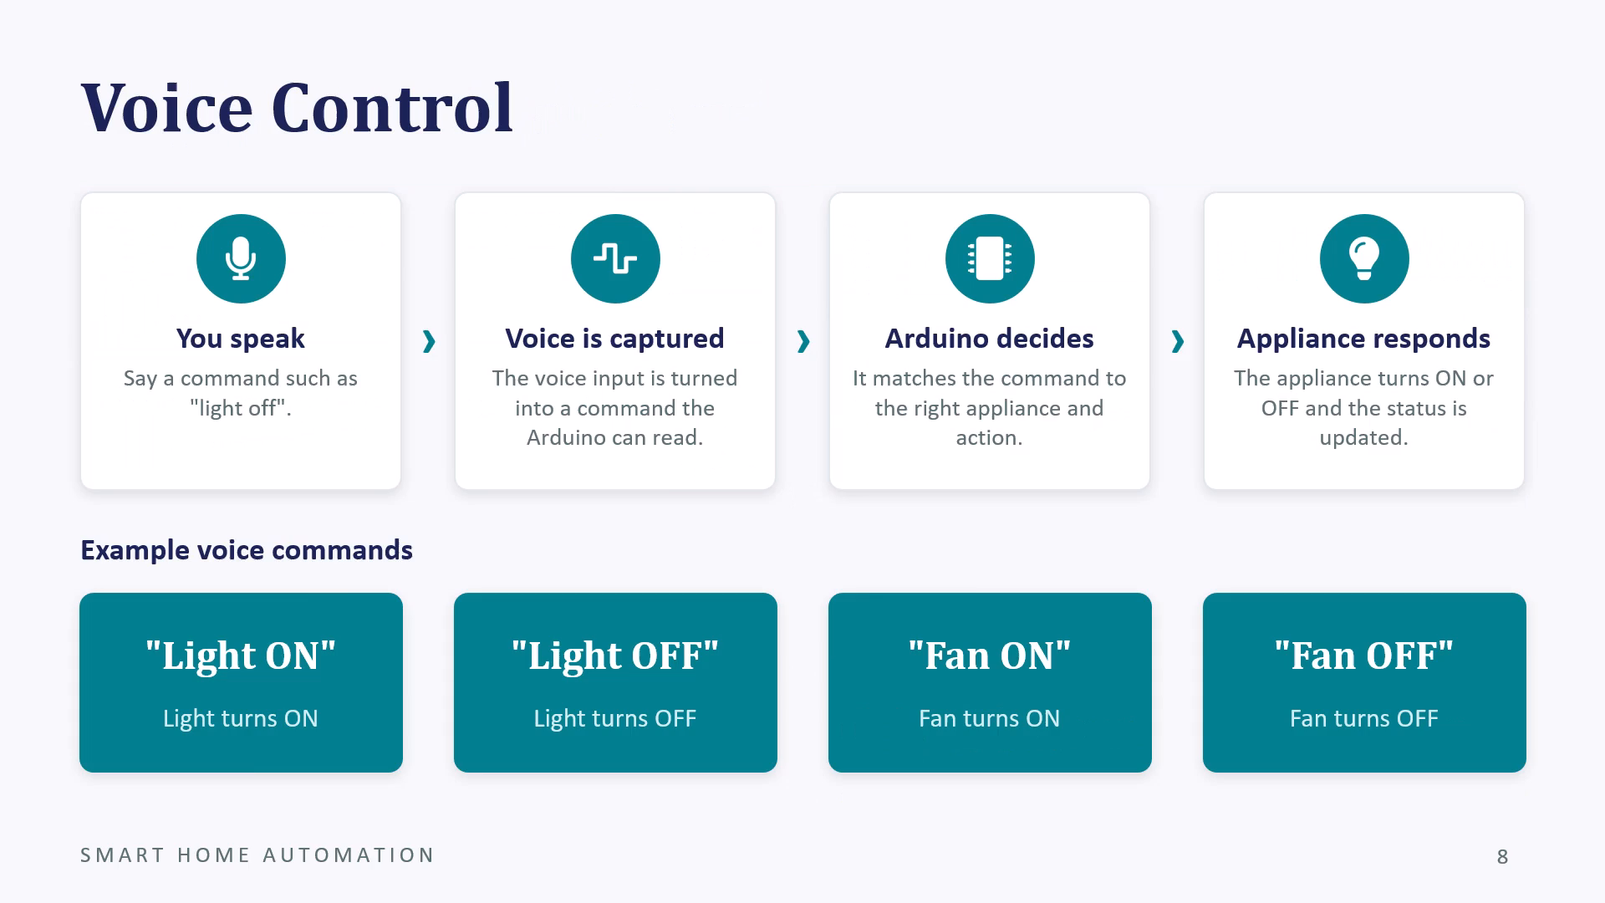
{"action": "key", "text": "Right"}
{"action": "key", "text": "Right"}
{"action": "key", "text": "Right"}
{"action": "key", "text": "Right"}
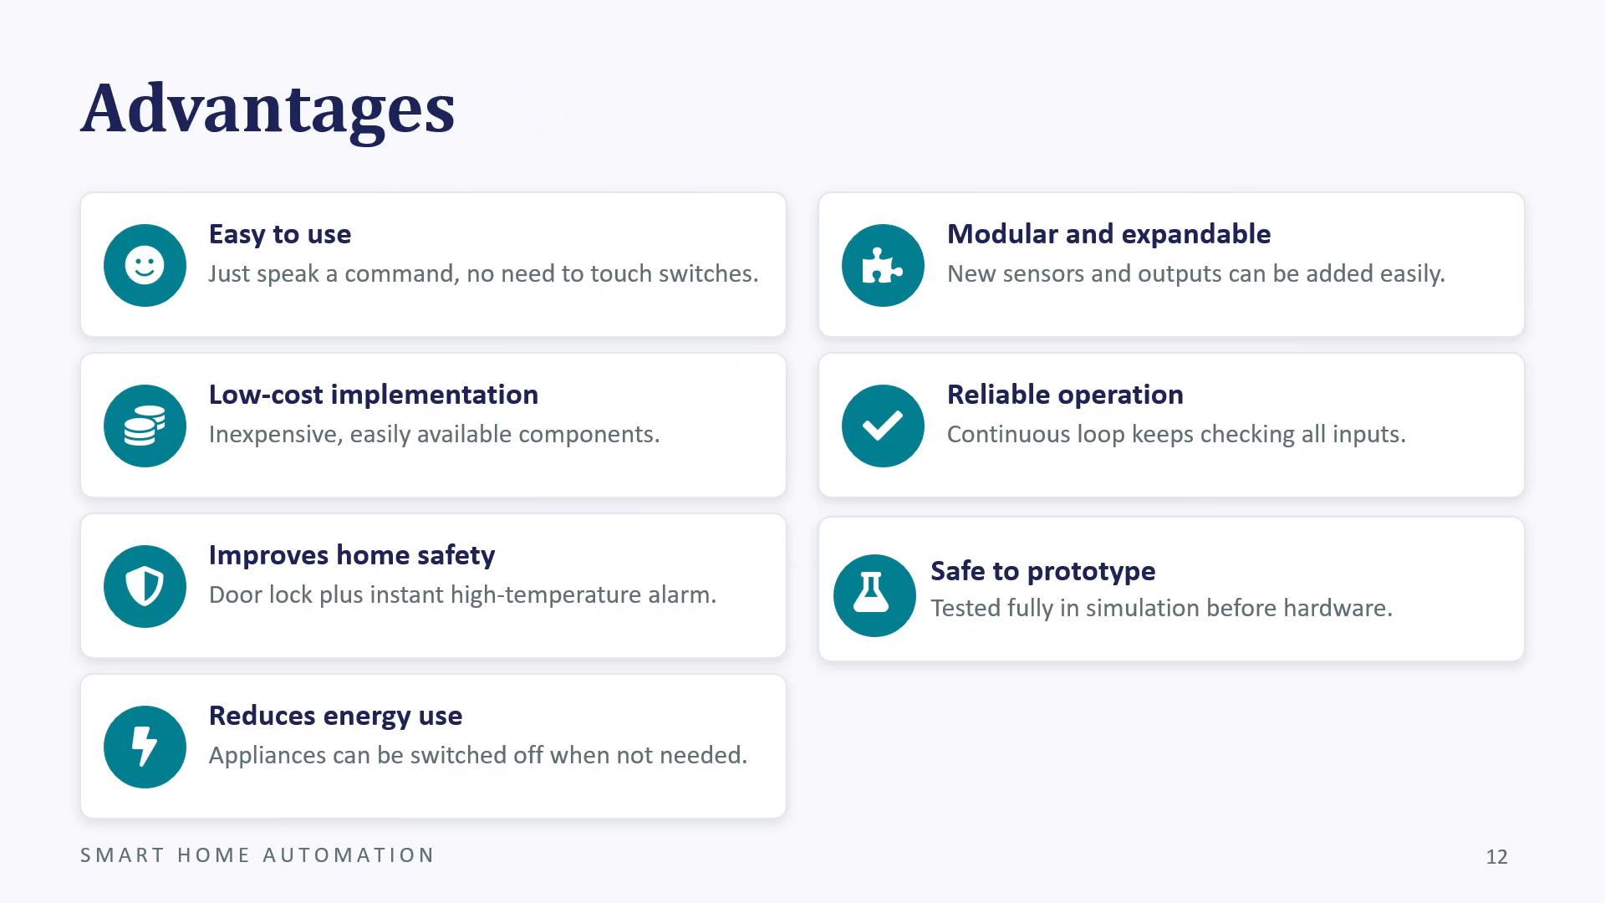
{"action": "key", "text": "Right"}
{"action": "key", "text": "Right"}
{"action": "key", "text": "Right"}
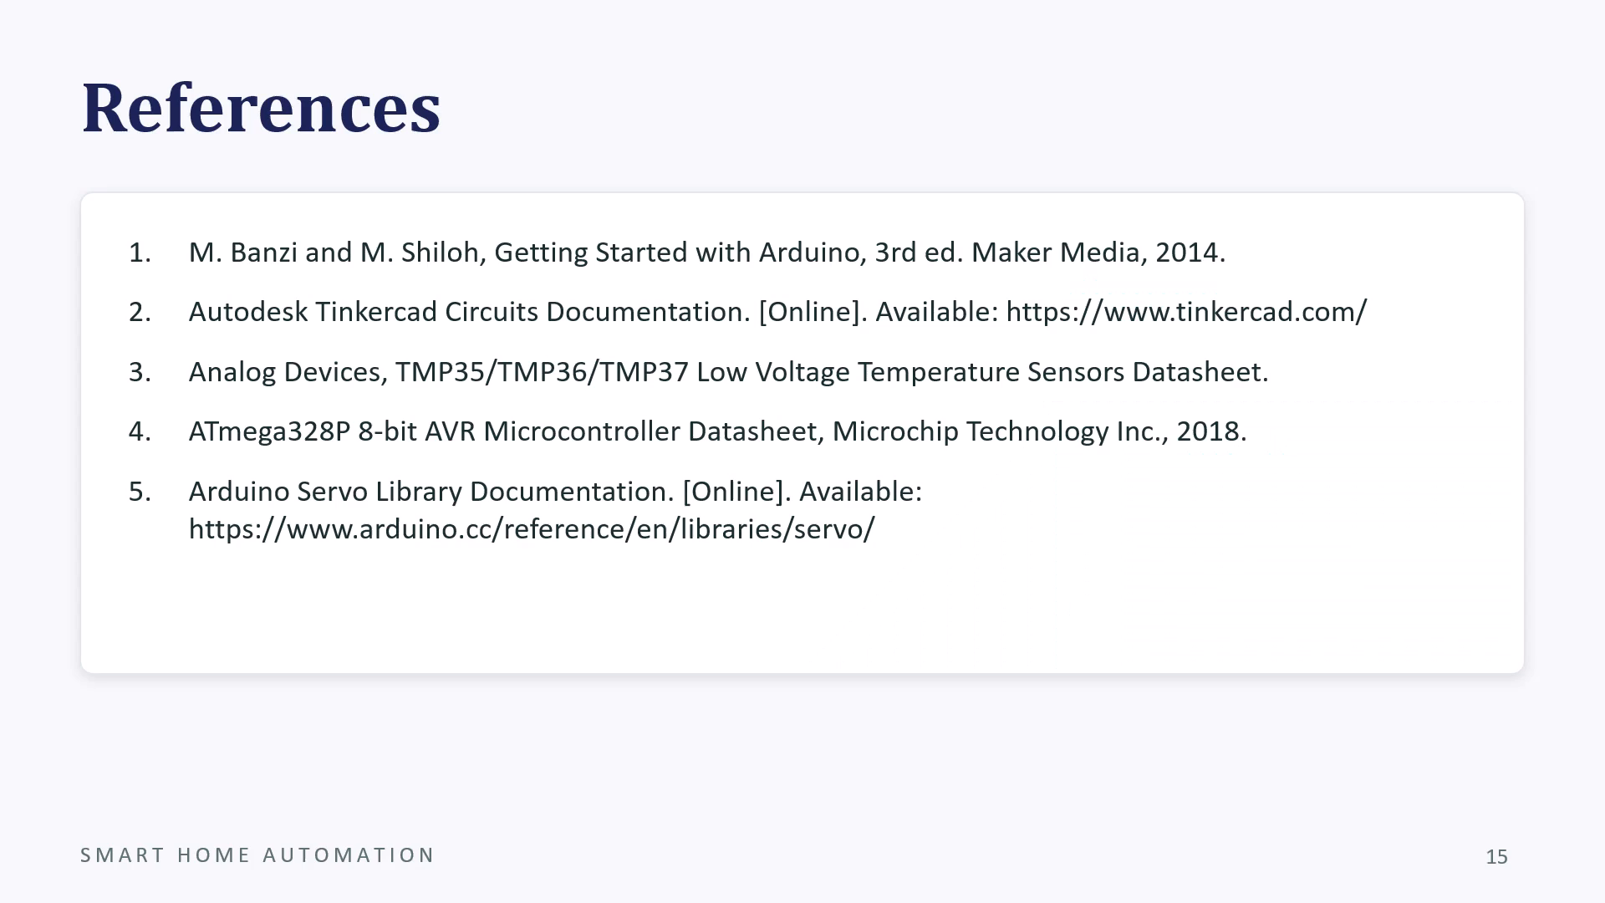
{"action": "key", "text": "Right"}
{"action": "key", "text": "Right"}
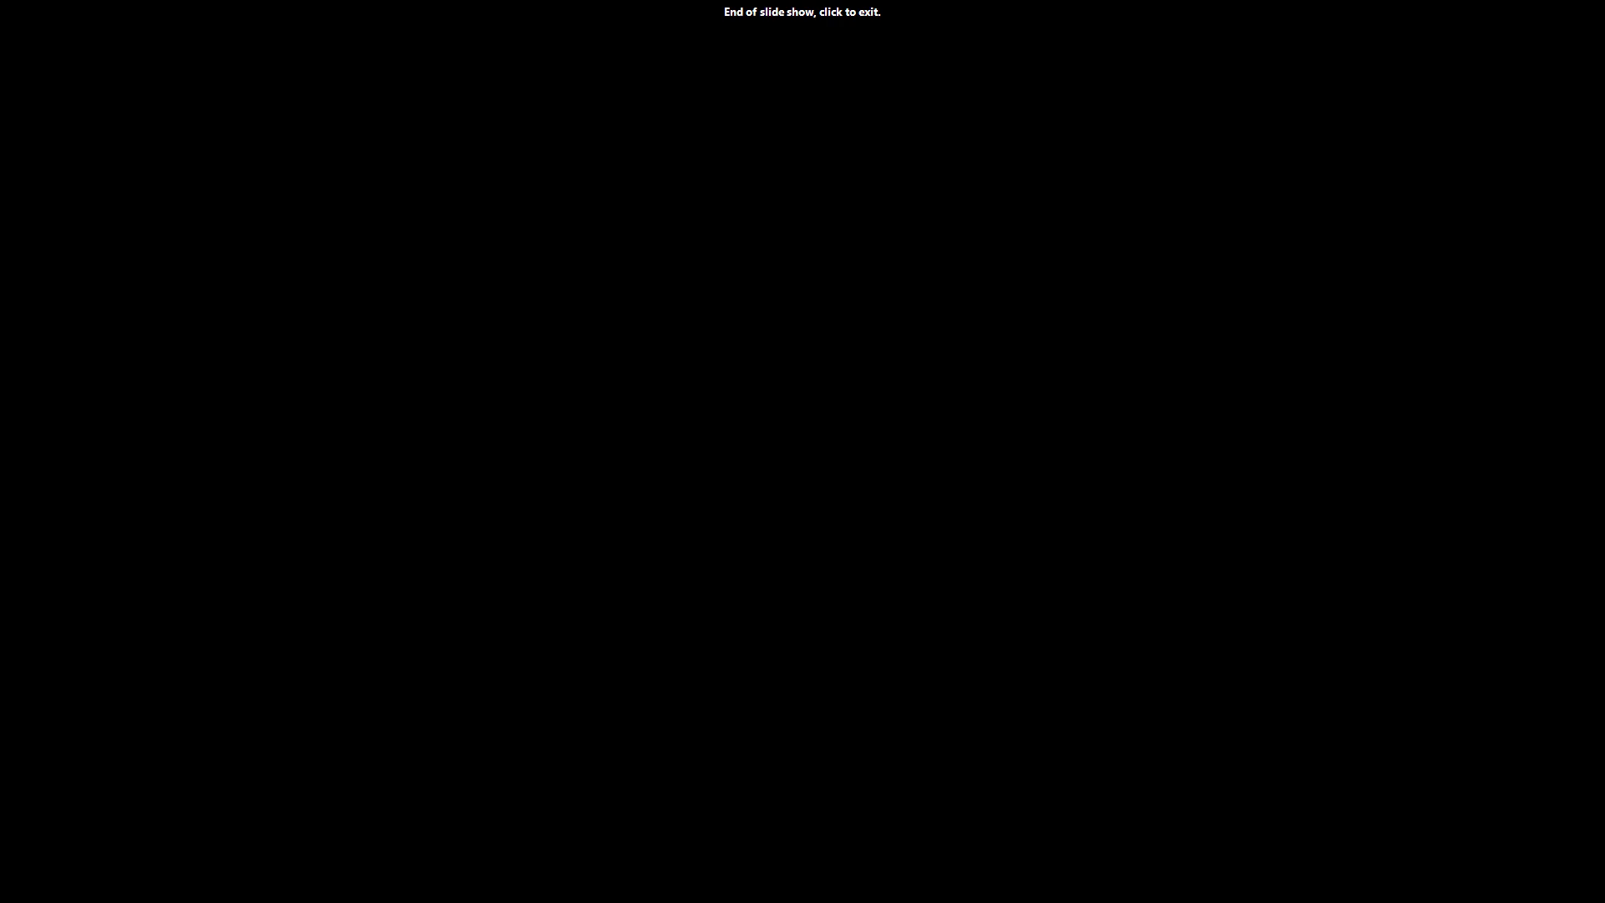
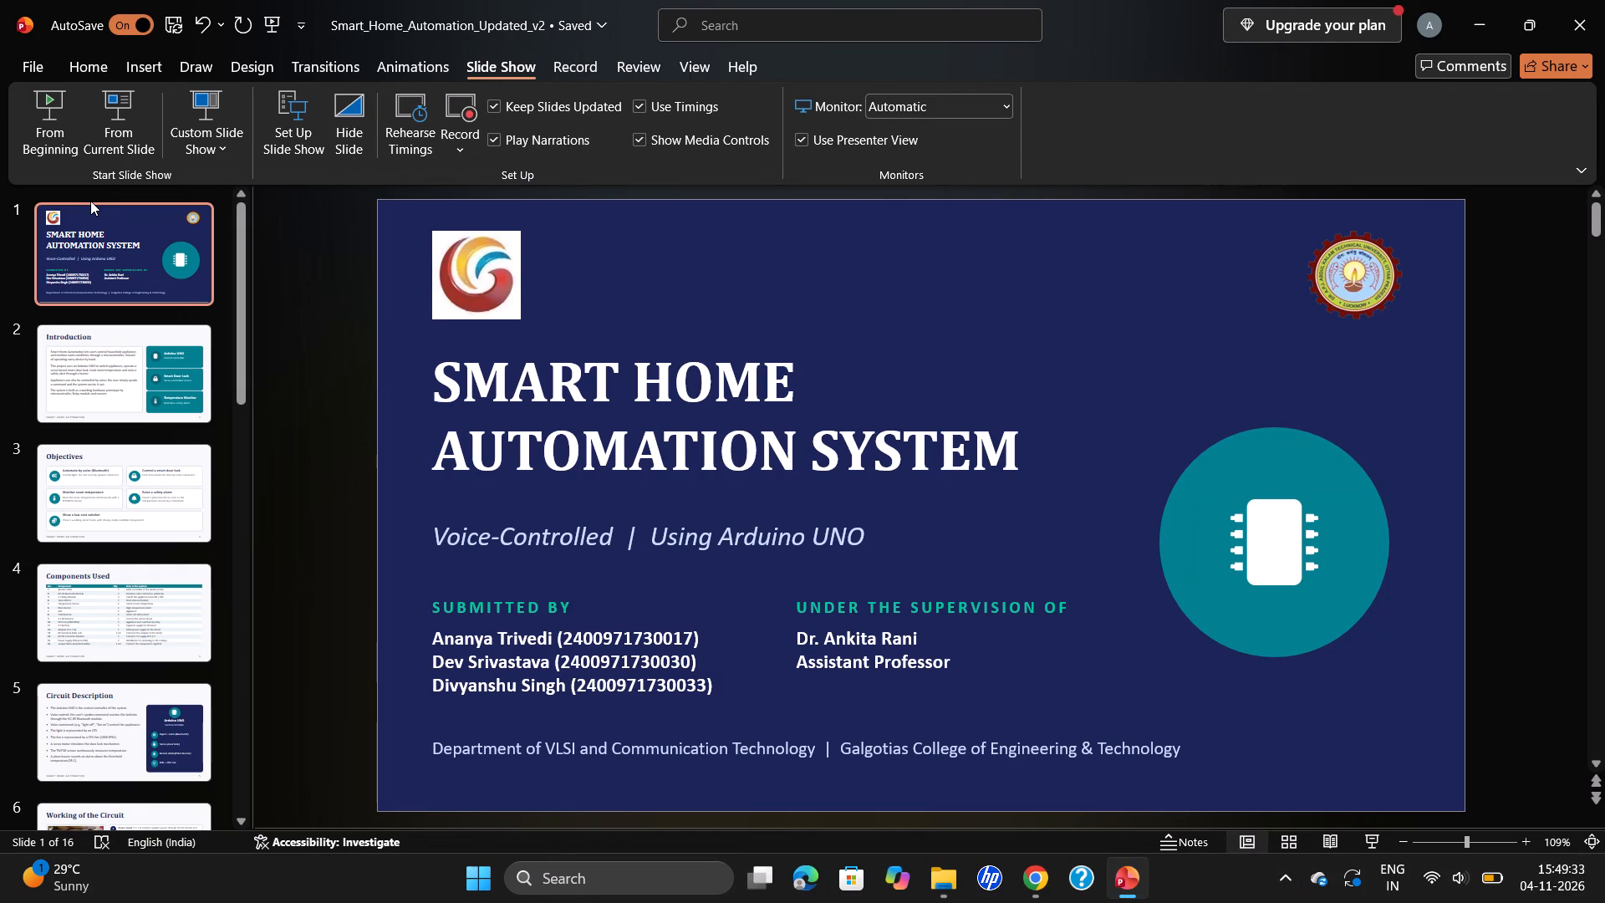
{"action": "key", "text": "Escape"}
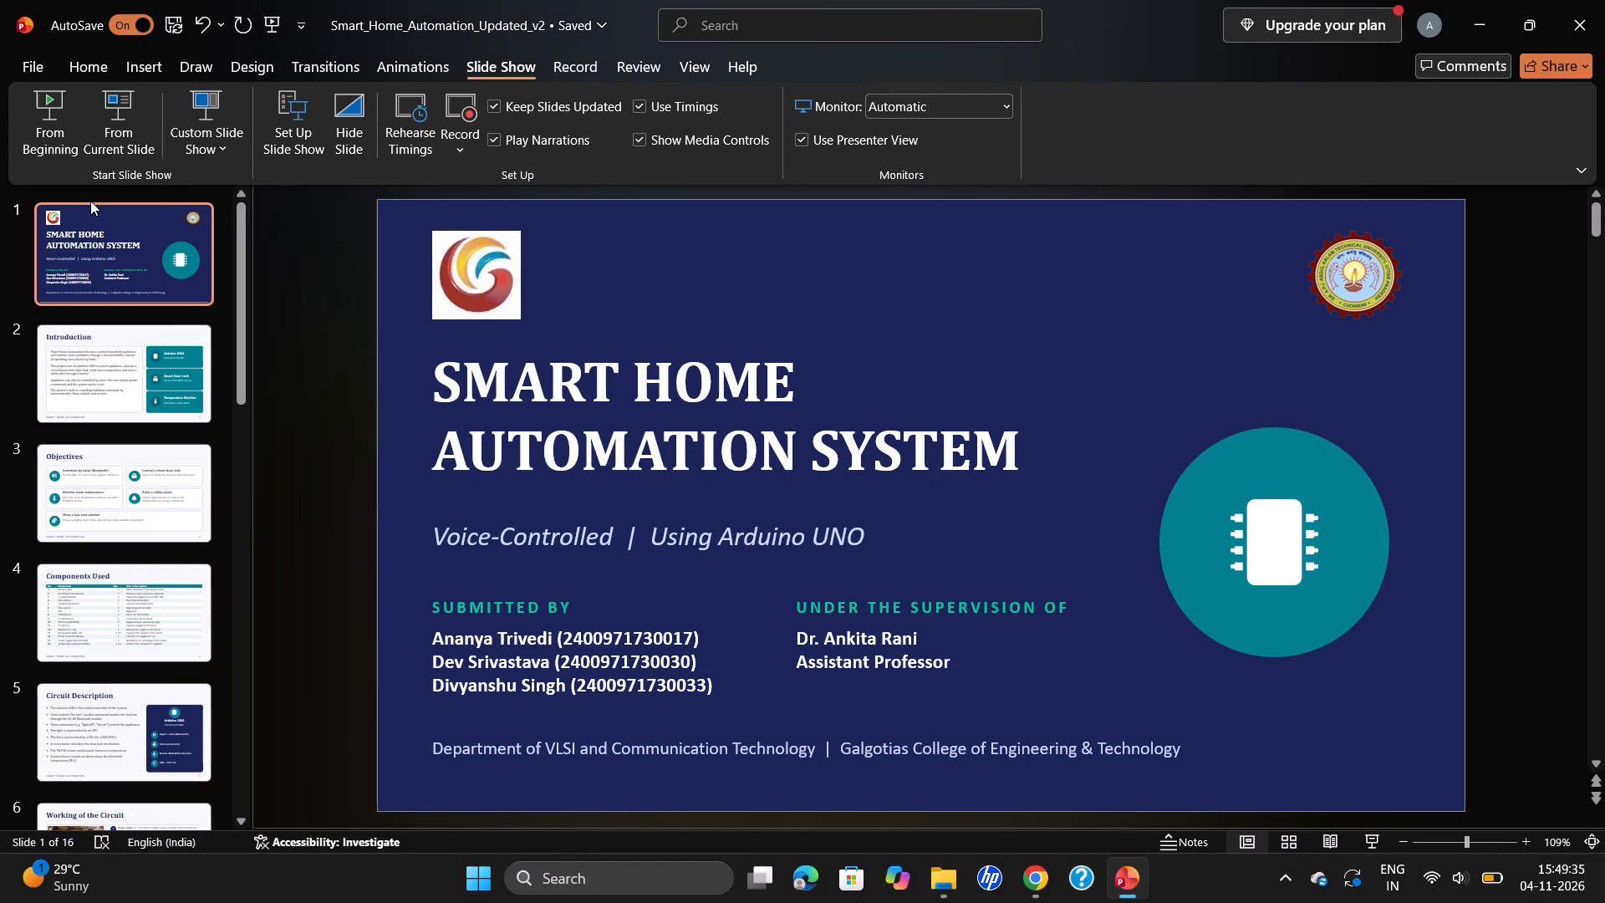
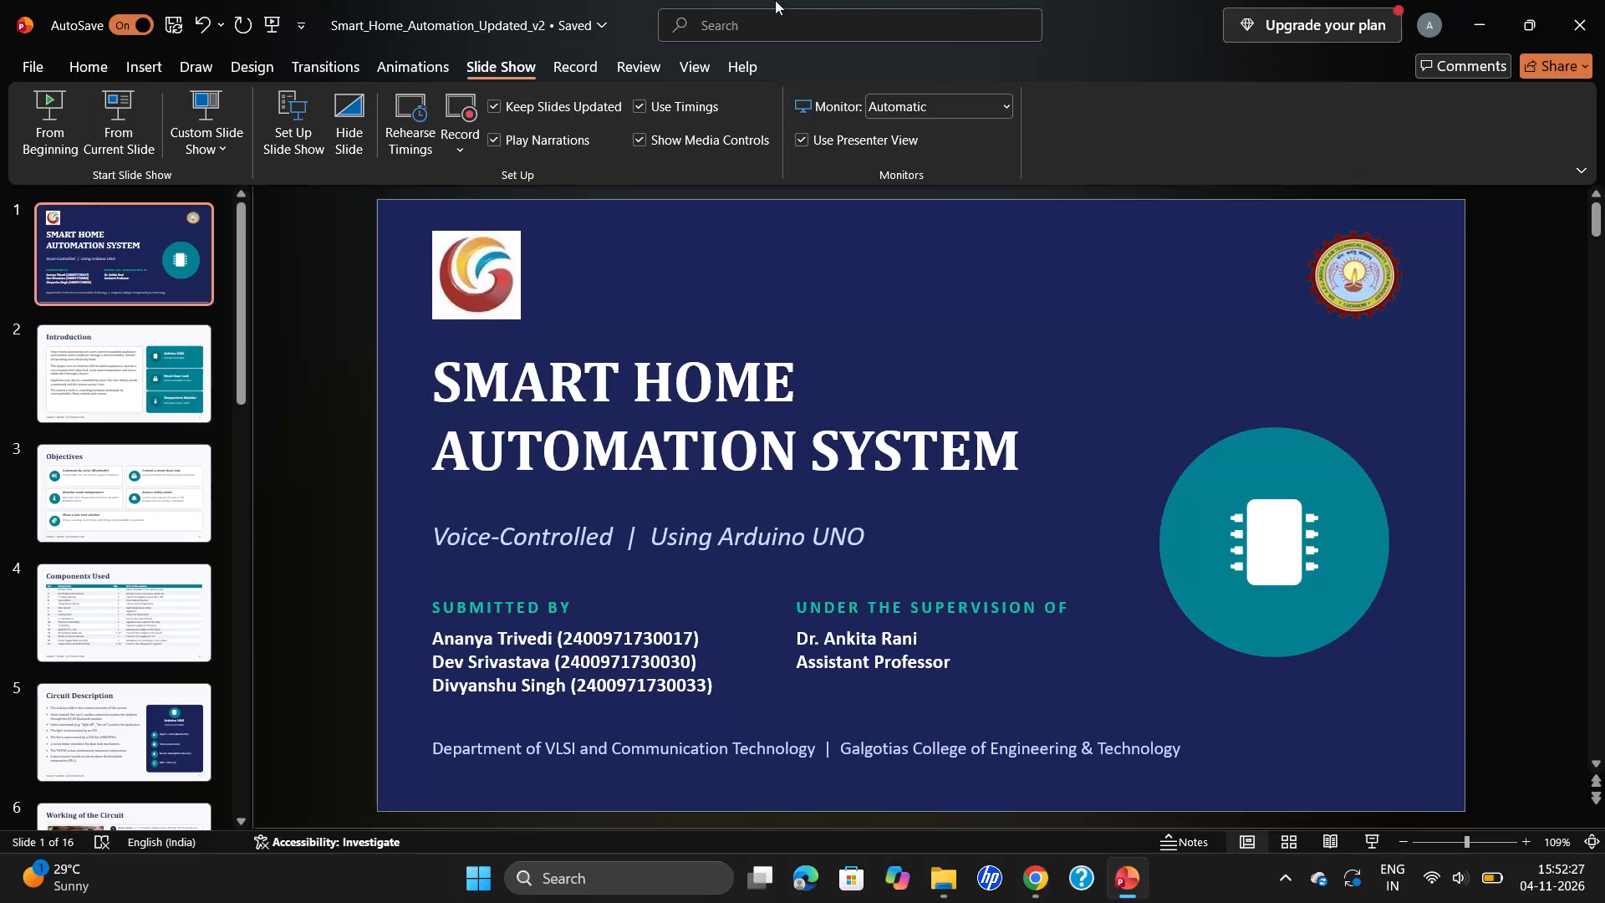
Close the finished Smart Home Automation System presentation.
{"action": "left_click", "coordinate": [1602, 15]}
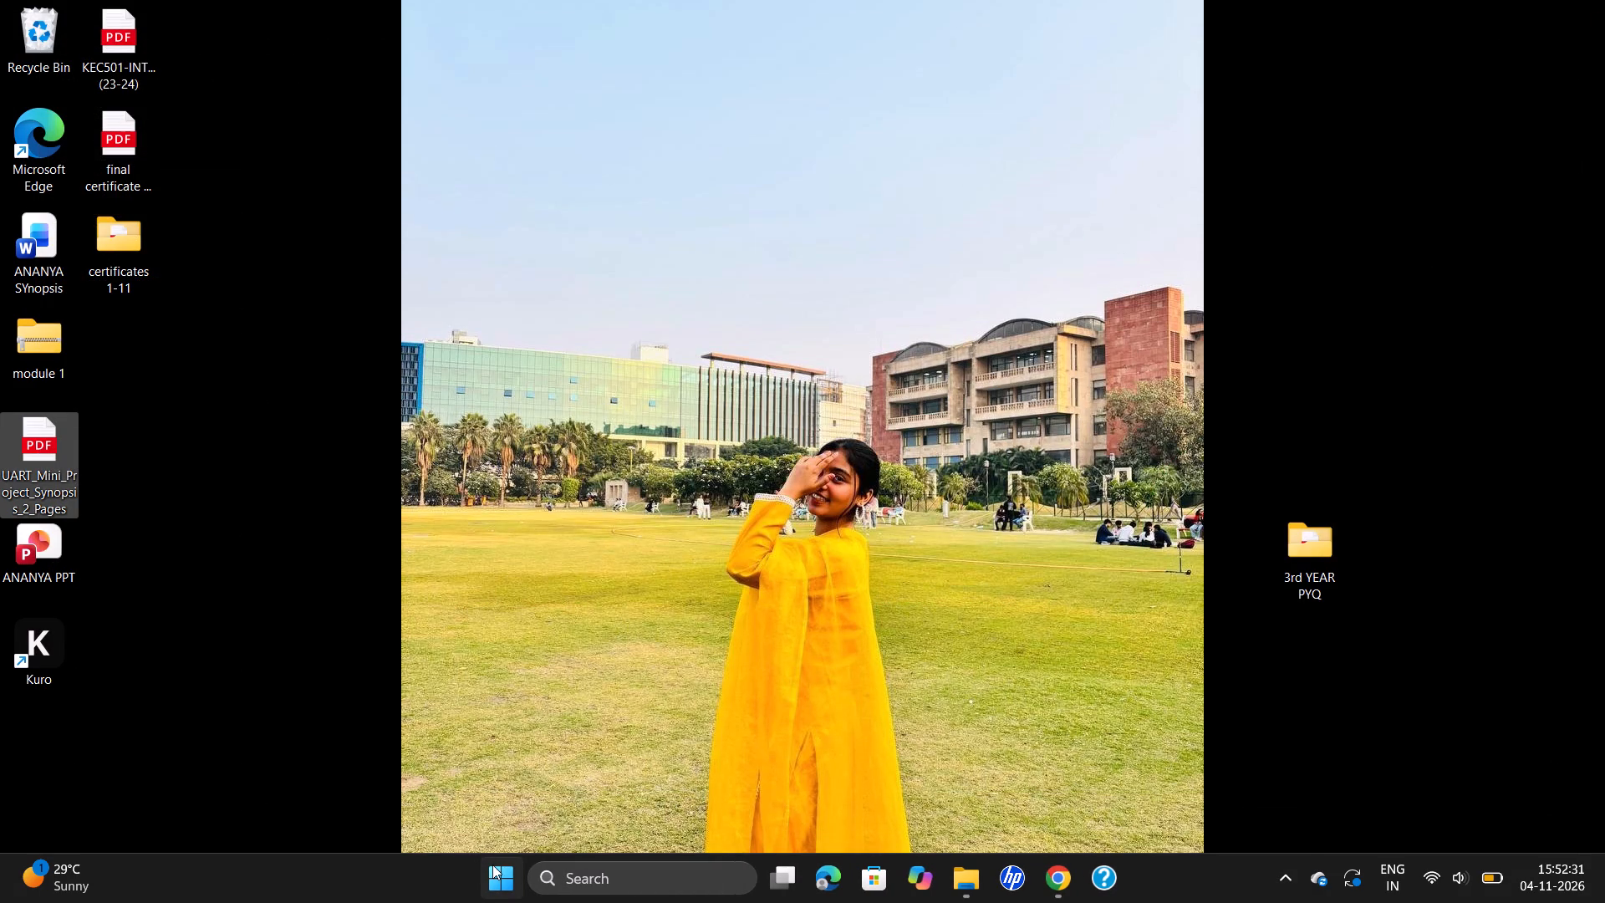
Open the computer's power options in Windows.
{"action": "left_click", "coordinate": [492, 865]}
{"action": "left_click", "coordinate": [944, 820]}
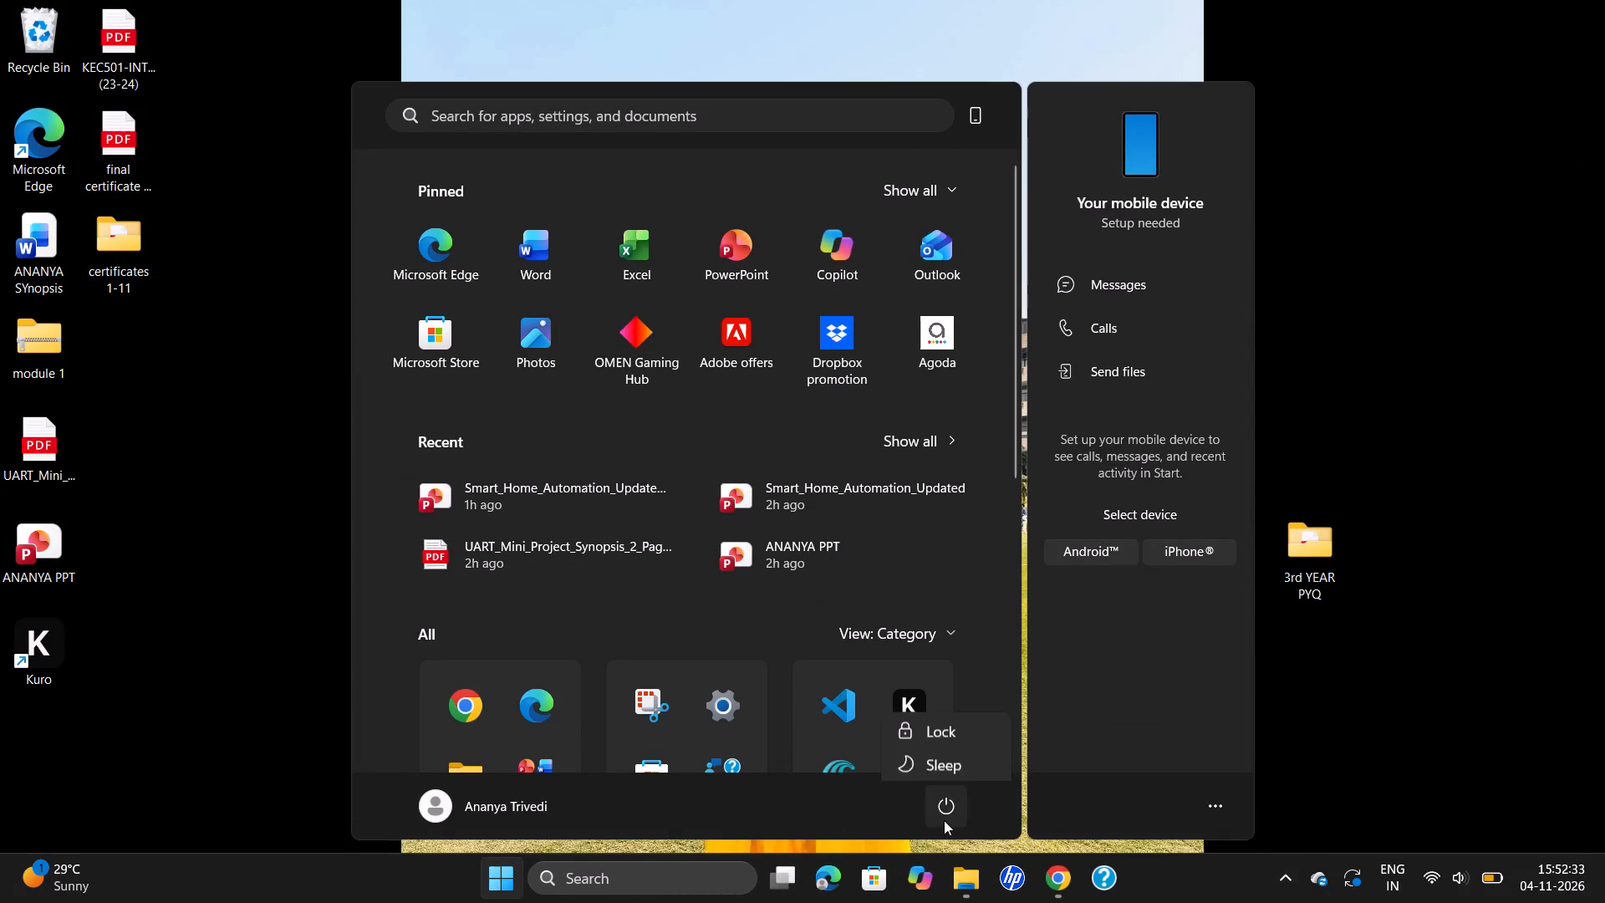